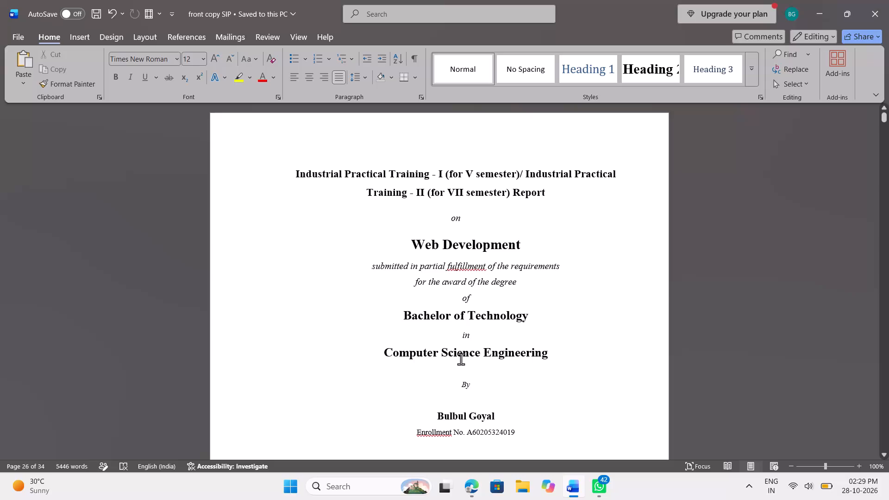
Look through the training report from the title page and list of tables to the website requirements analysis in section 4.2.
scroll(461, 359, "up", 6)
scroll(461, 359, "down", 11)
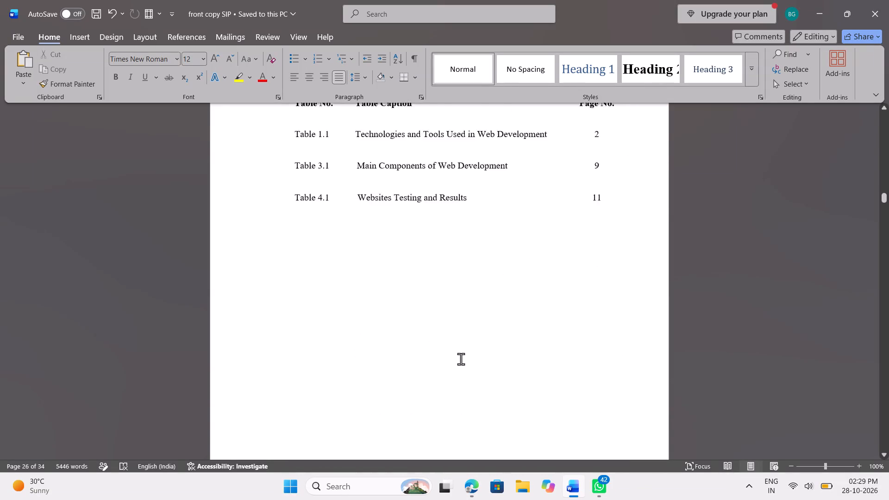
scroll(461, 359, "down", 7)
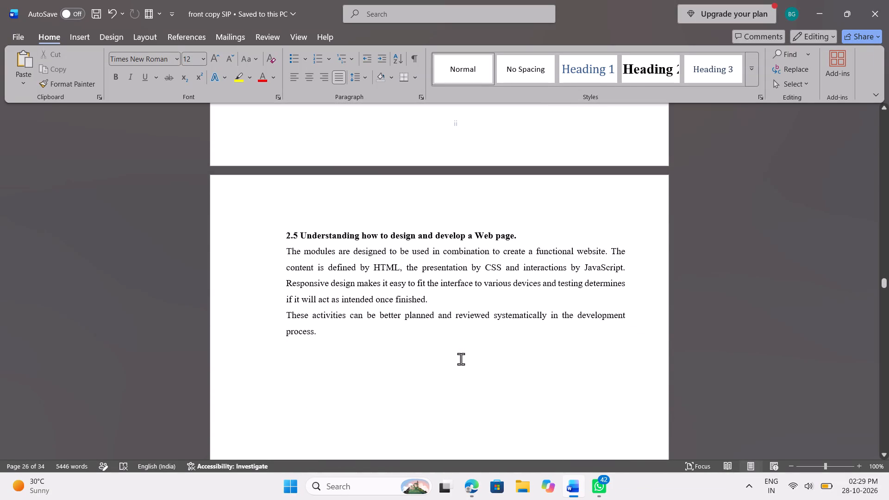
scroll(461, 359, "down", 1)
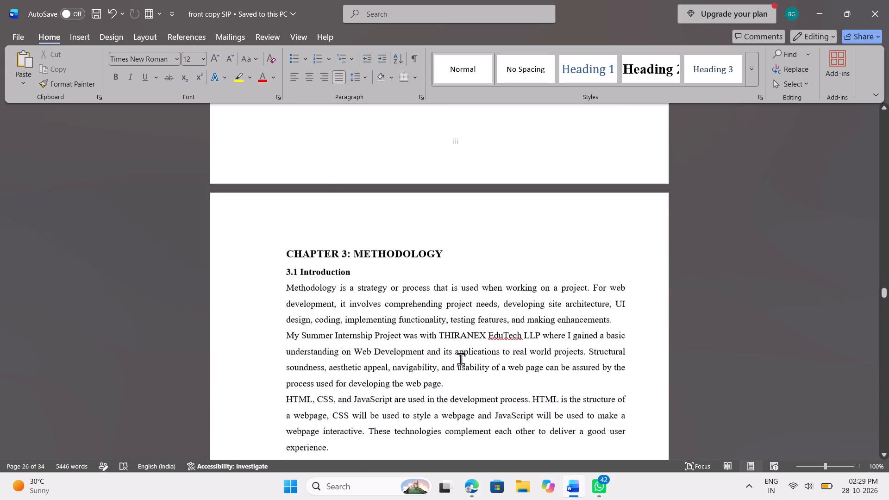
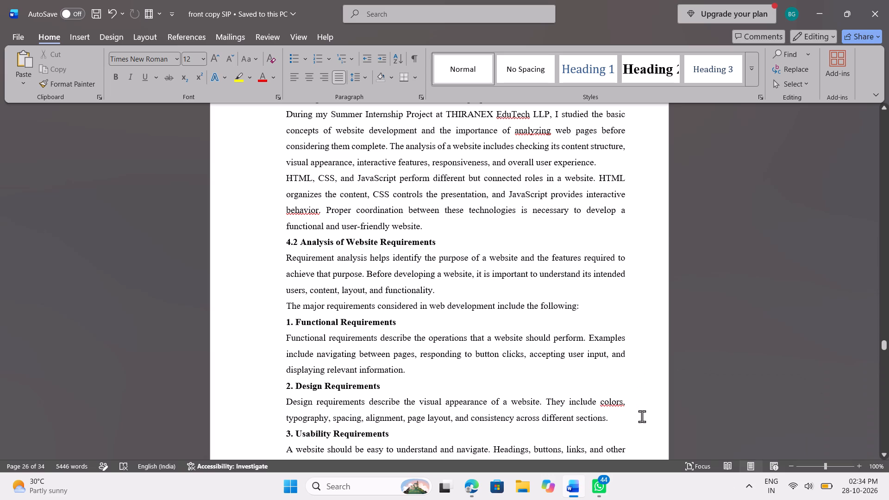
Look through Chapter 4: Analysis, from its introduction to Table 4.1 on website testing and results.
scroll(497, 444, "up", 1)
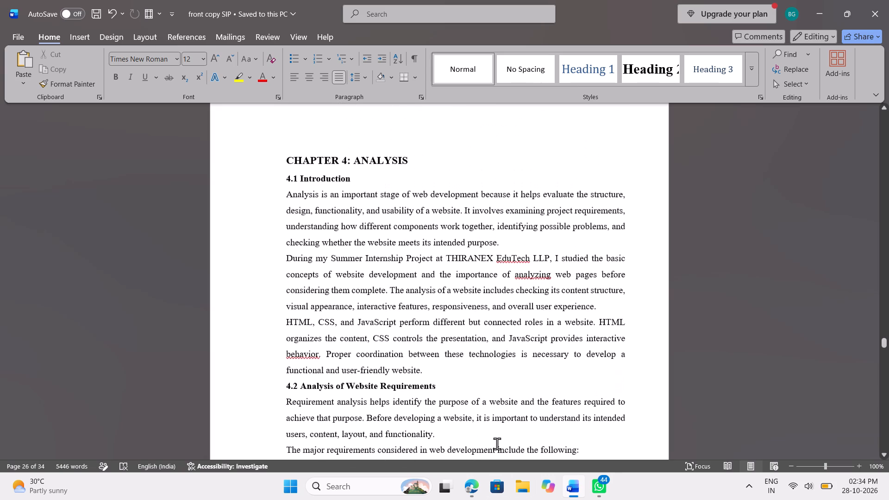
scroll(497, 444, "up", 1)
scroll(497, 444, "down", 1)
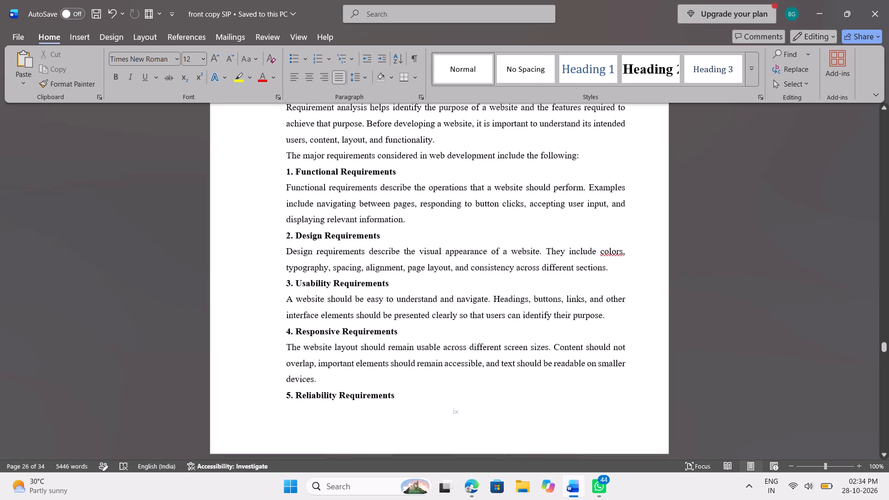
scroll(497, 444, "down", 2)
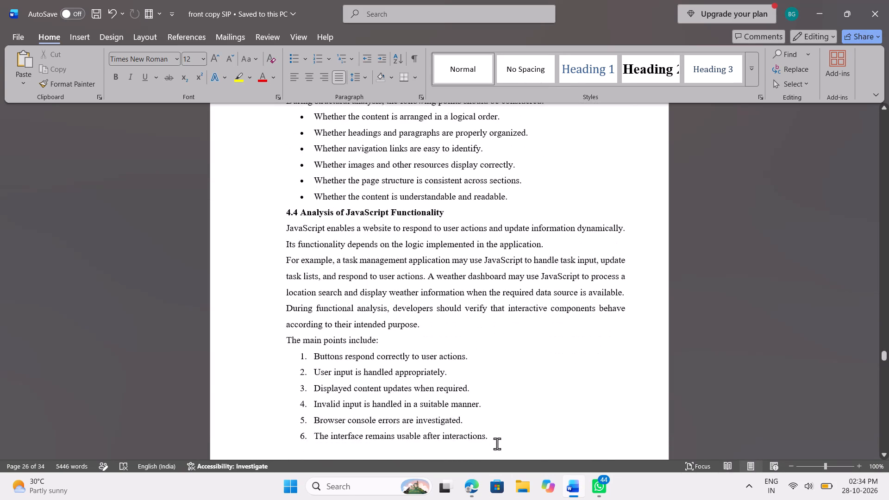
scroll(497, 444, "down", 2)
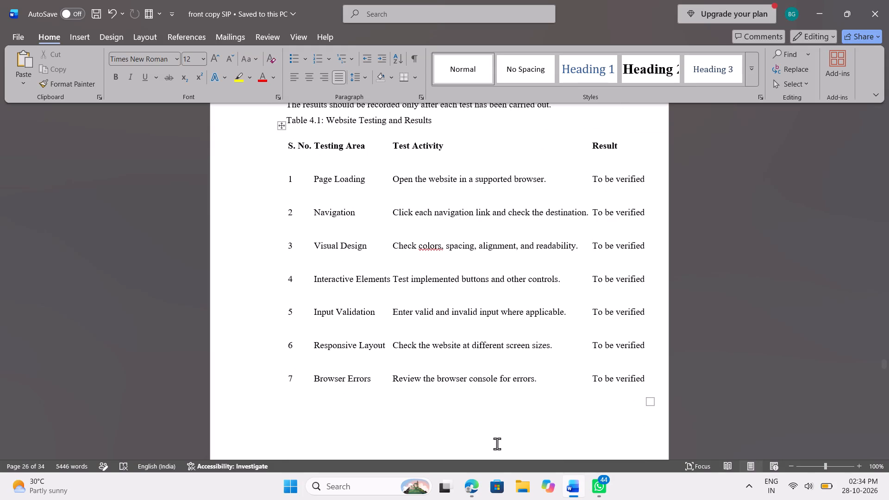
Copy the text from the "CHAPTER 5: PROGRAM EXECUTION INTERFACE" heading through the "Contact Section" bullet, stopping before the portfolio screenshot.
scroll(495, 431, "down", 1)
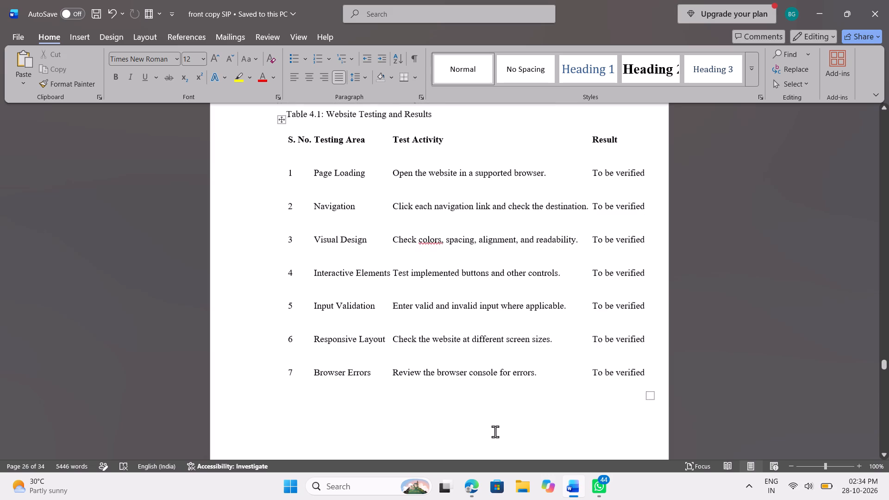
scroll(495, 431, "down", 1)
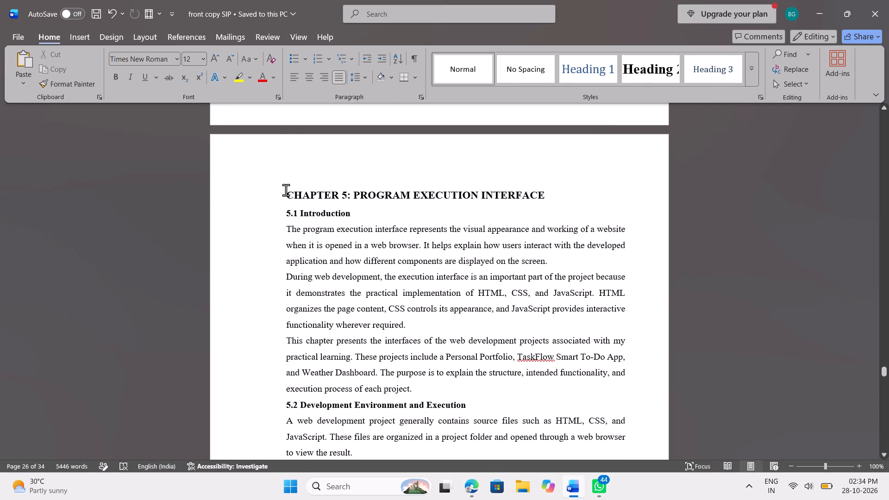
left_click_drag(286, 190, 357, 355)
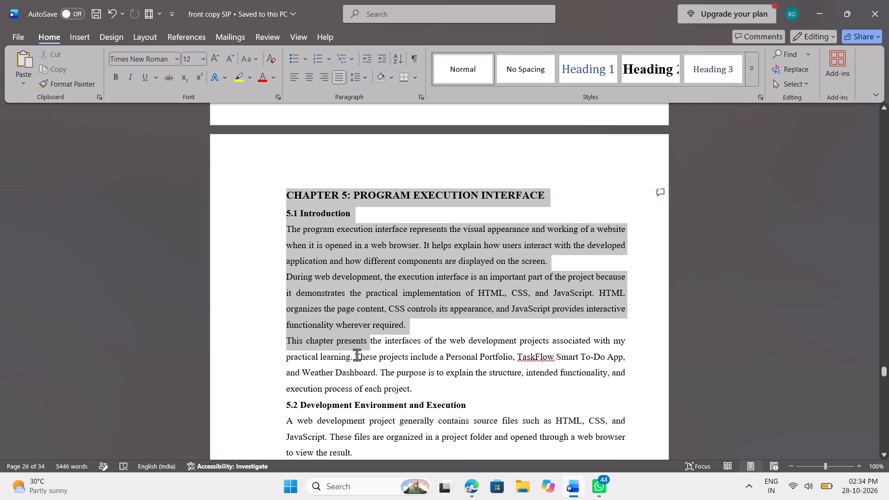
left_click_drag(357, 355, 402, 471)
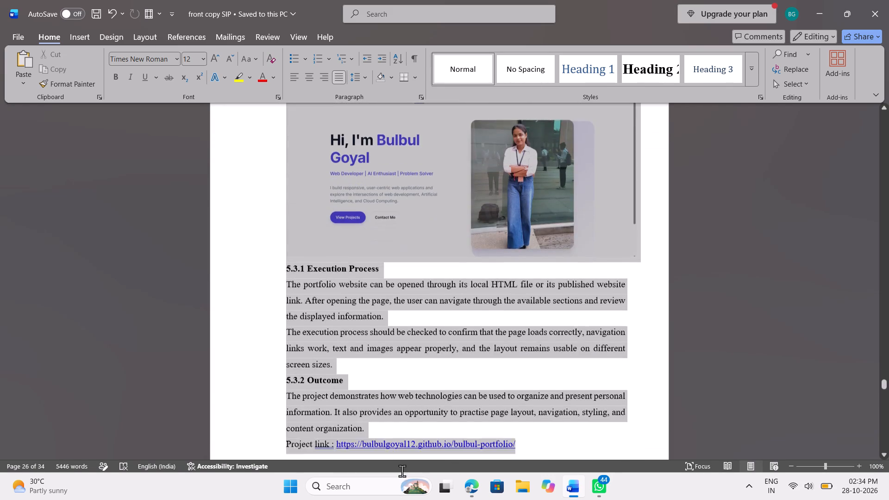
left_click_drag(402, 471, 418, 436)
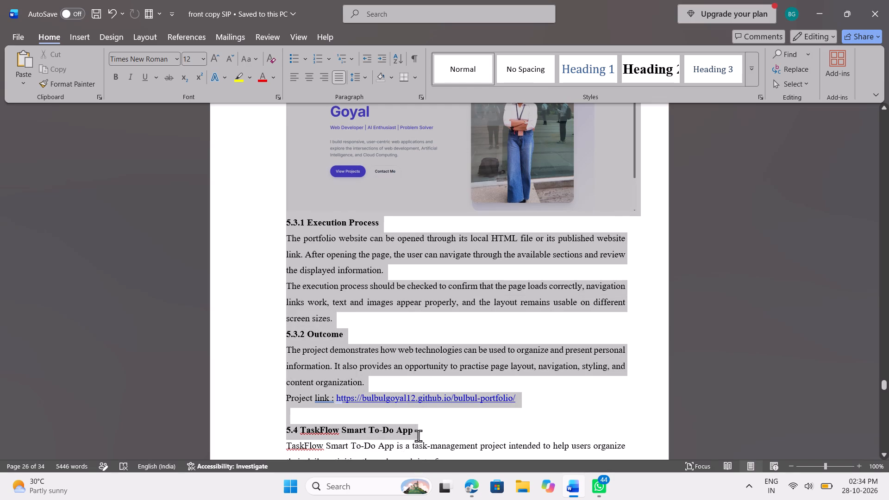
left_click_drag(418, 436, 475, 368)
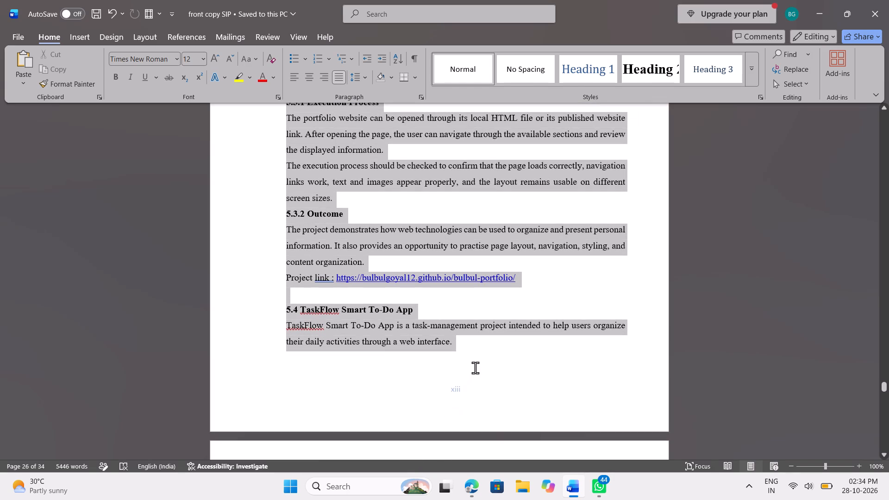
left_click_drag(475, 368, 438, 167)
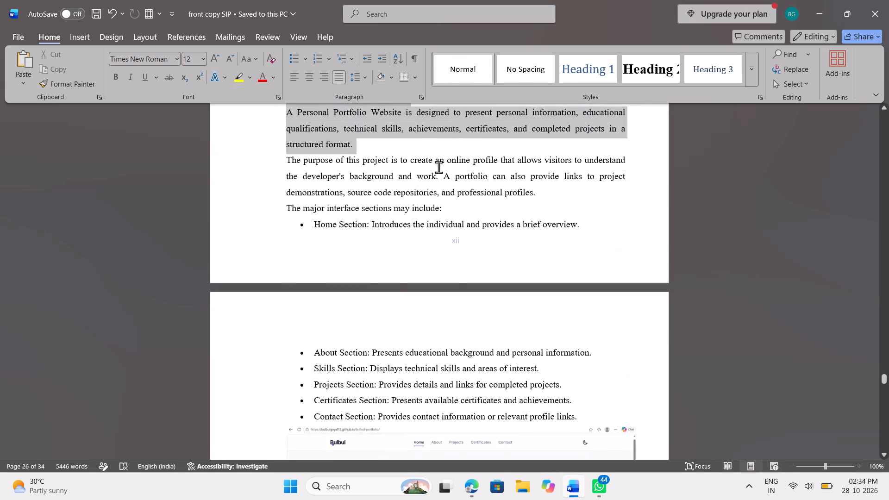
left_click_drag(438, 167, 565, 419)
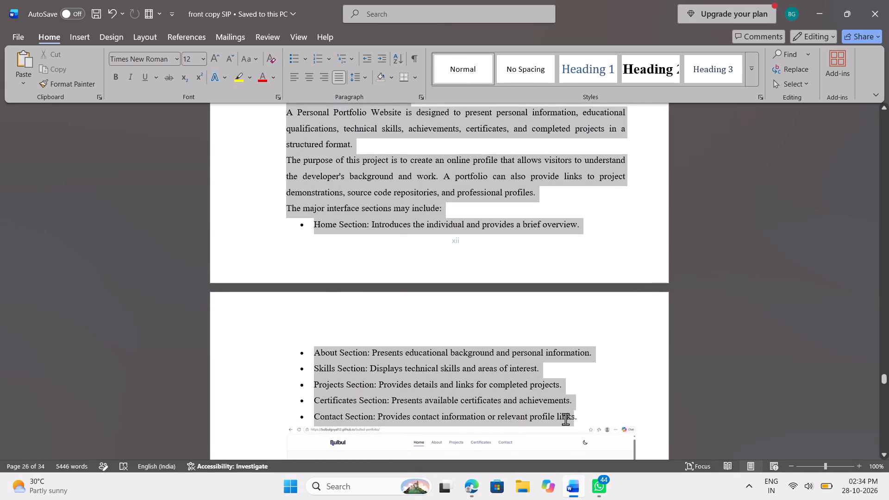
left_click_drag(565, 419, 577, 391)
key("ctrl+c")
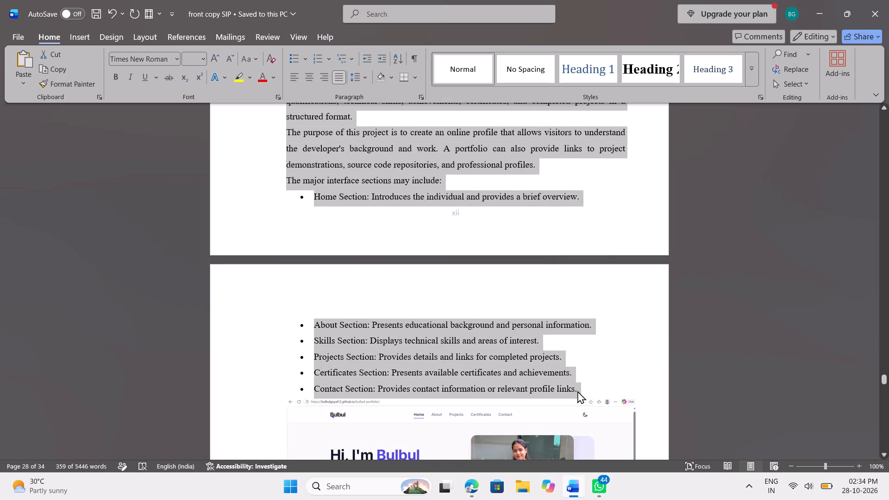
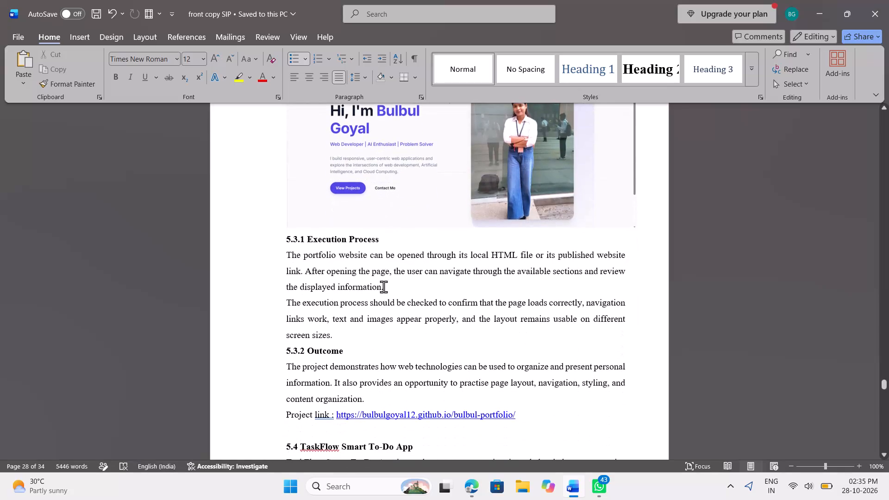
Copy the text from the "5.3.1 Execution Process" heading through the section 5.4 paragraph ending "basic structure of the interface", stopping before the TaskFlow screenshot.
left_click_drag(285, 238, 353, 462)
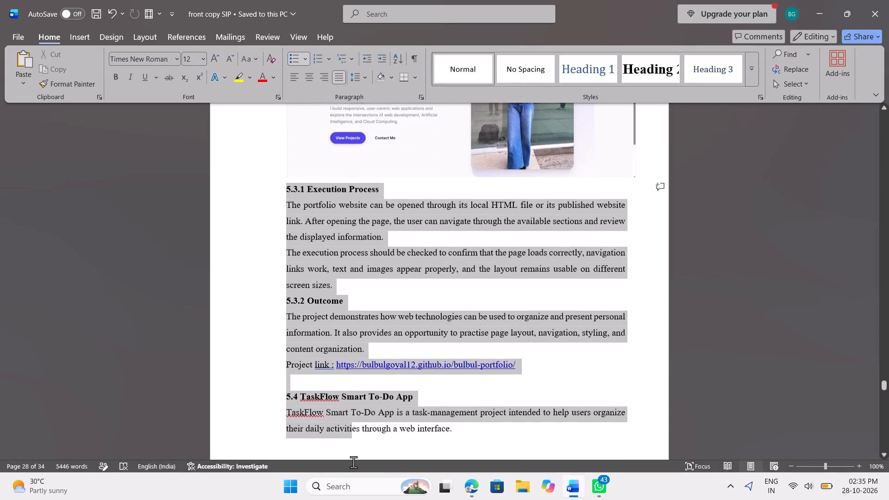
left_click_drag(353, 462, 388, 467)
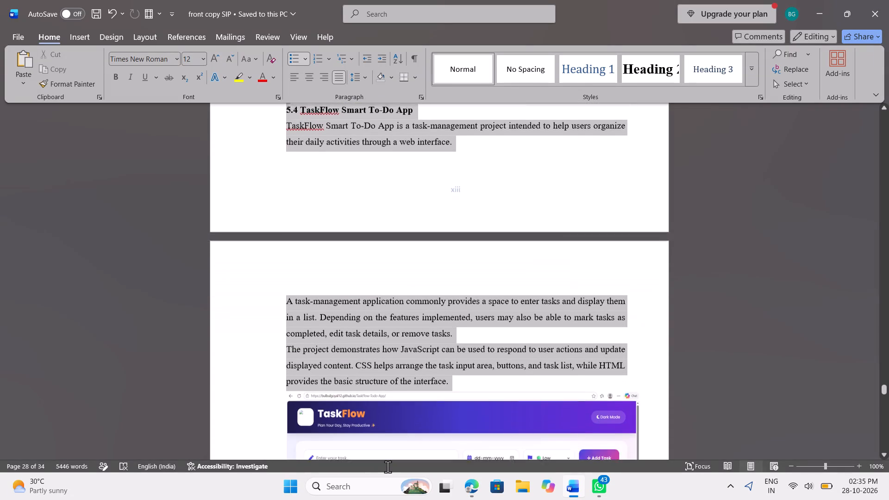
left_click_drag(388, 467, 458, 356)
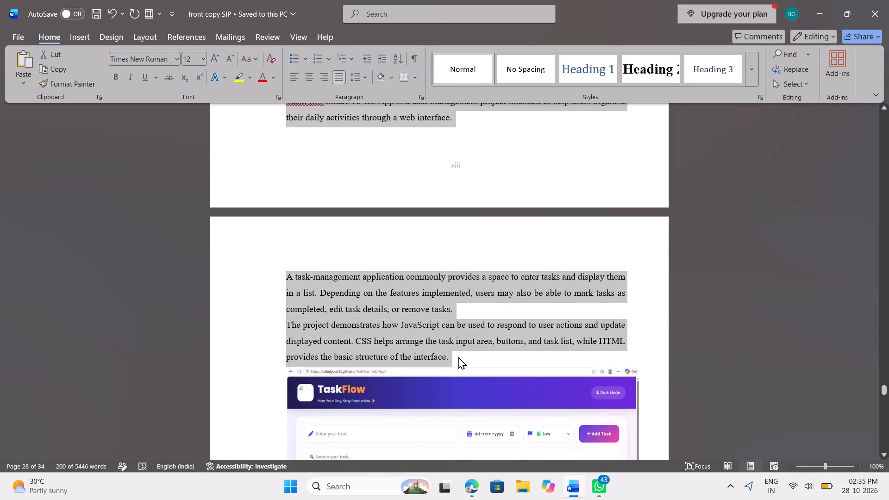
key("ctrl+c")
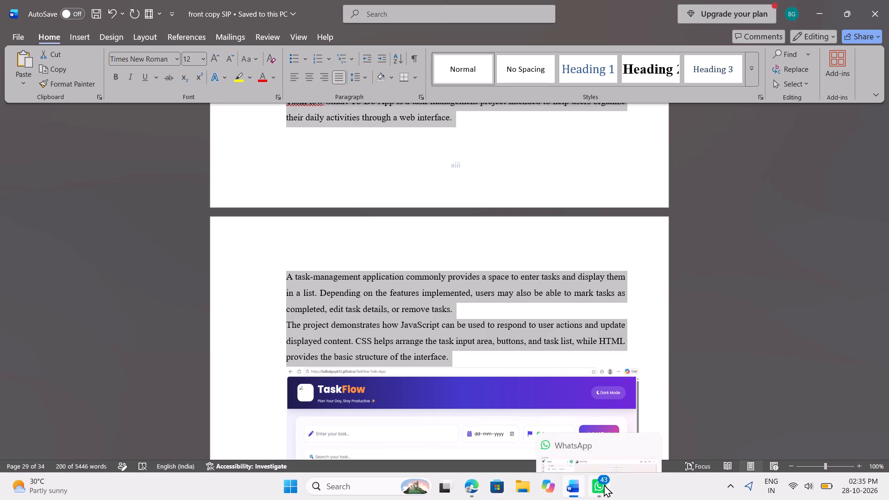
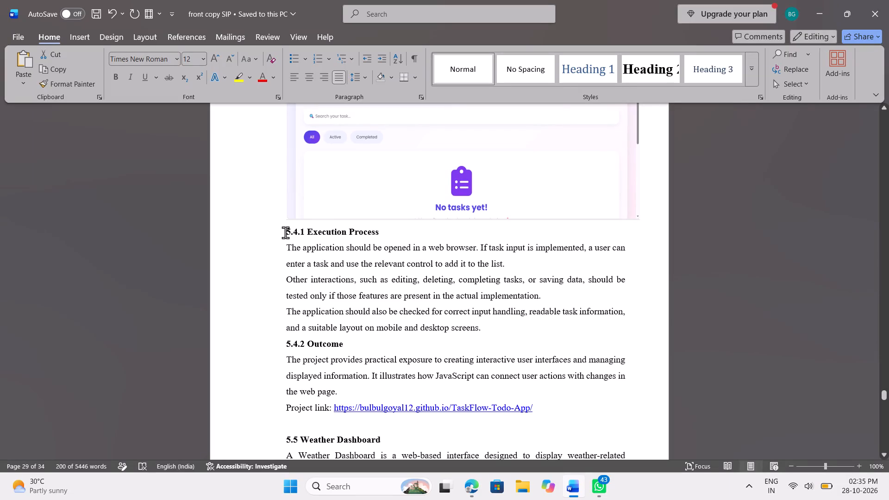
Copy the text from the "5.4.1 Execution Process" heading through the section 5.5 paragraph ending "reflect that implementation", stopping before the Weather Dashboard screenshot.
left_click_drag(285, 232, 326, 395)
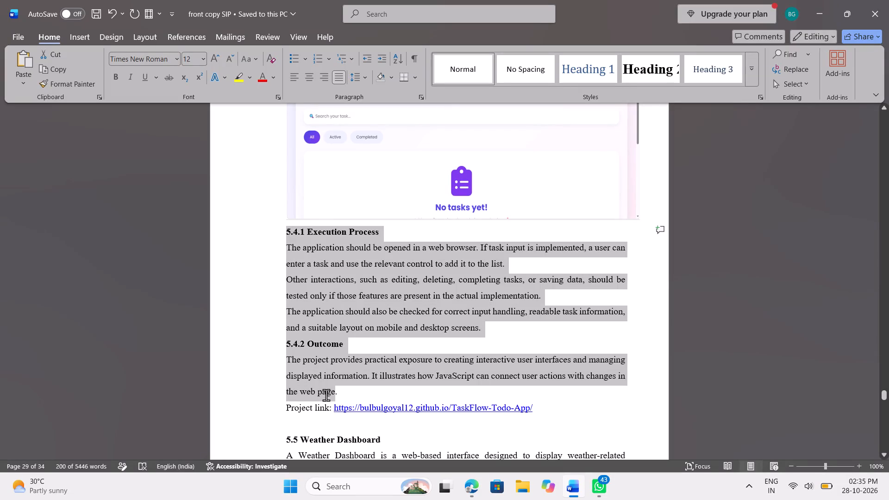
left_click_drag(326, 395, 333, 413)
left_click_drag(333, 413, 523, 109)
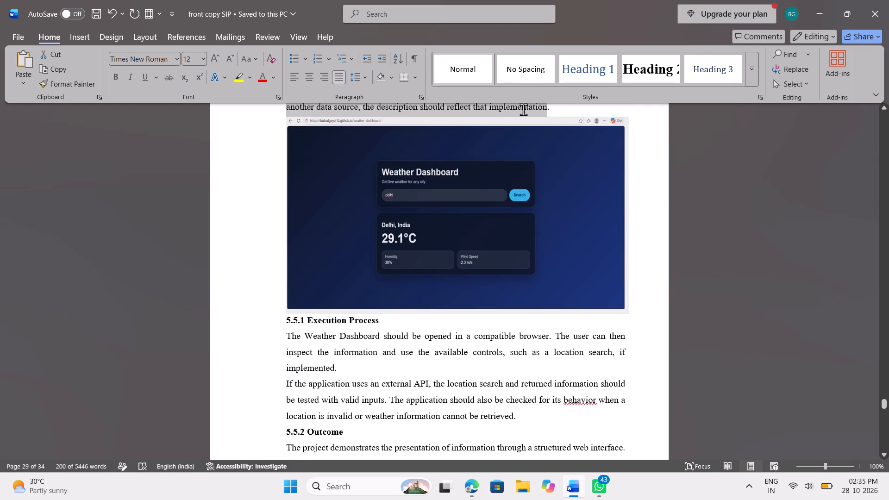
left_click_drag(523, 109, 559, 105)
key("ctrl+c")
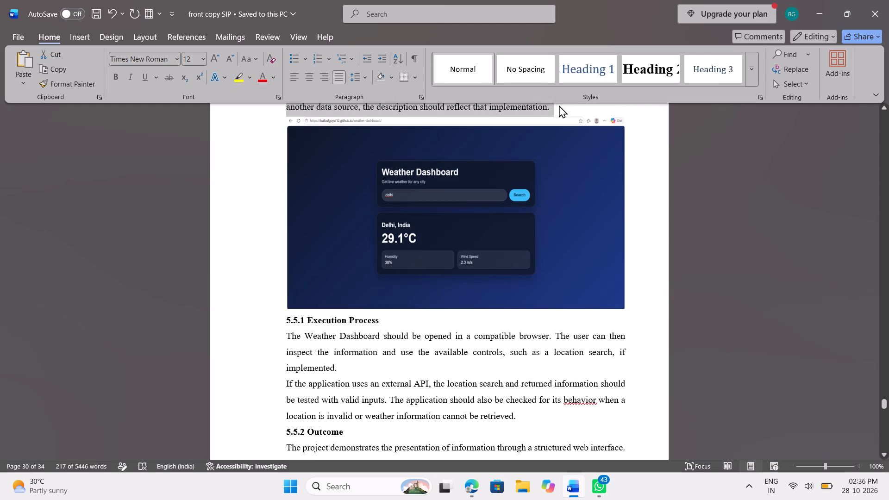
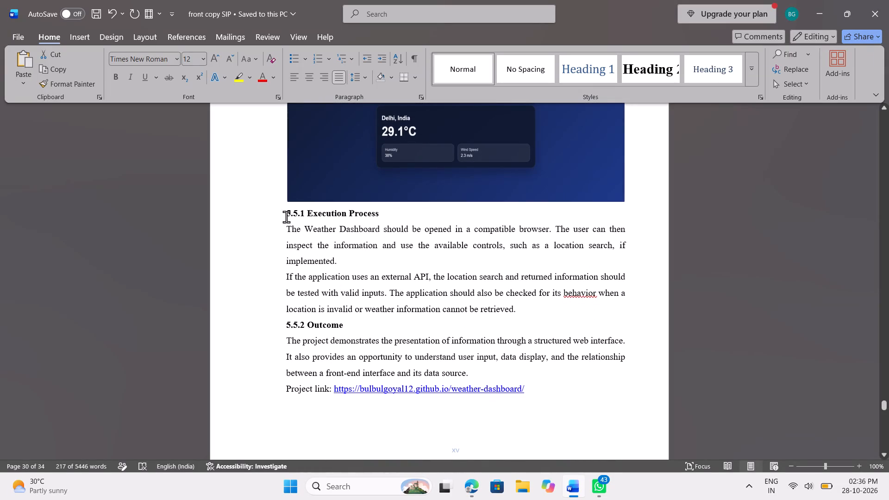
Copy everything from the "5.5.1 Execution Process" heading below the weather dashboard screenshot through the end of the section 5.6 testing checklist table.
left_click_drag(285, 216, 413, 456)
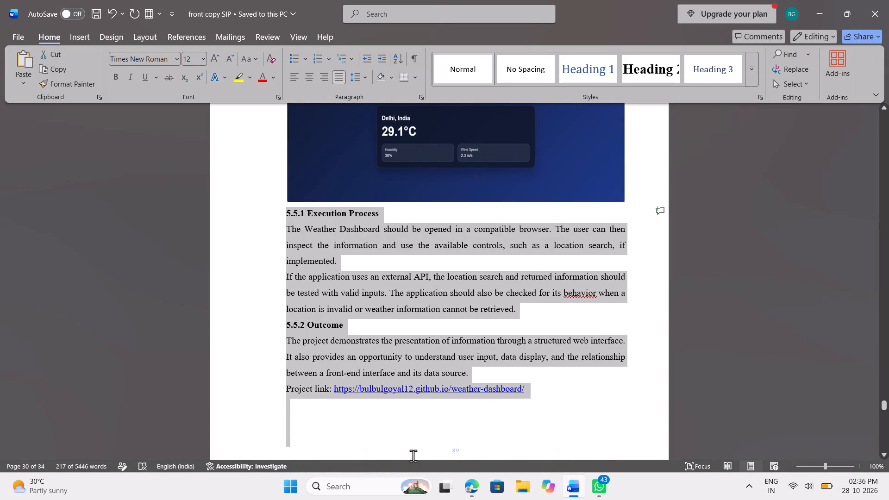
left_click_drag(413, 456, 414, 460)
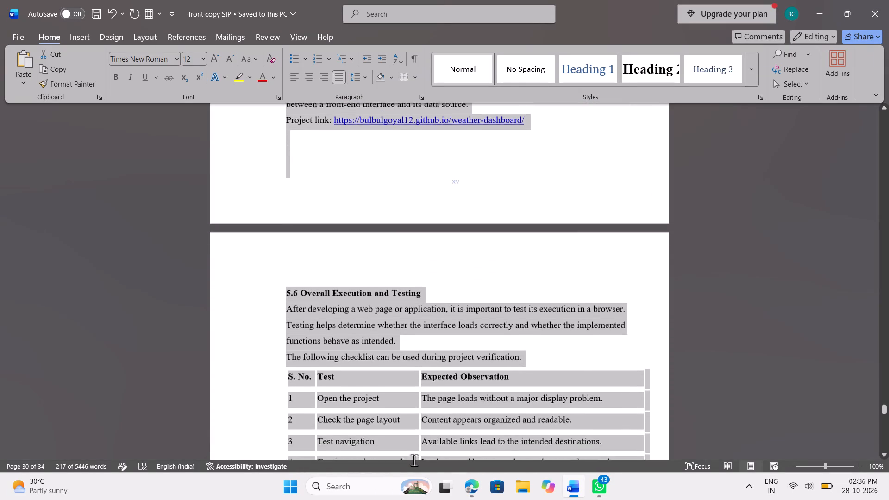
left_click_drag(414, 460, 625, 337)
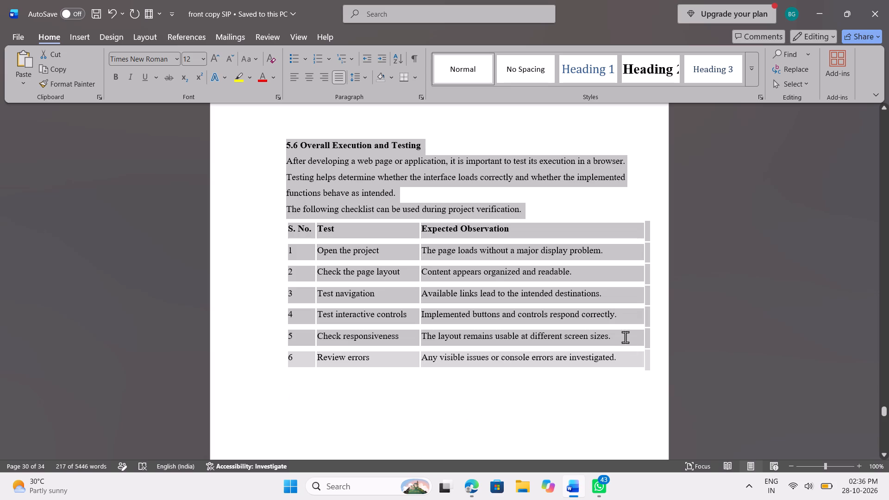
left_click_drag(625, 337, 618, 371)
key("ctrl+c")
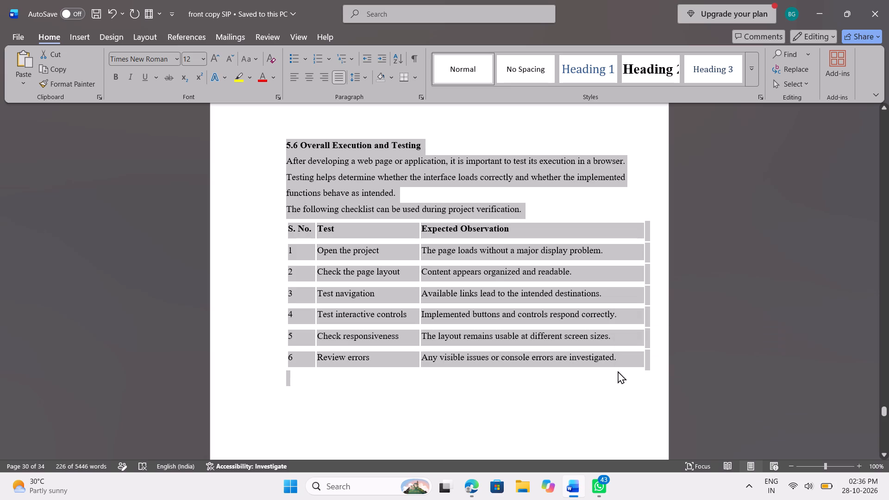
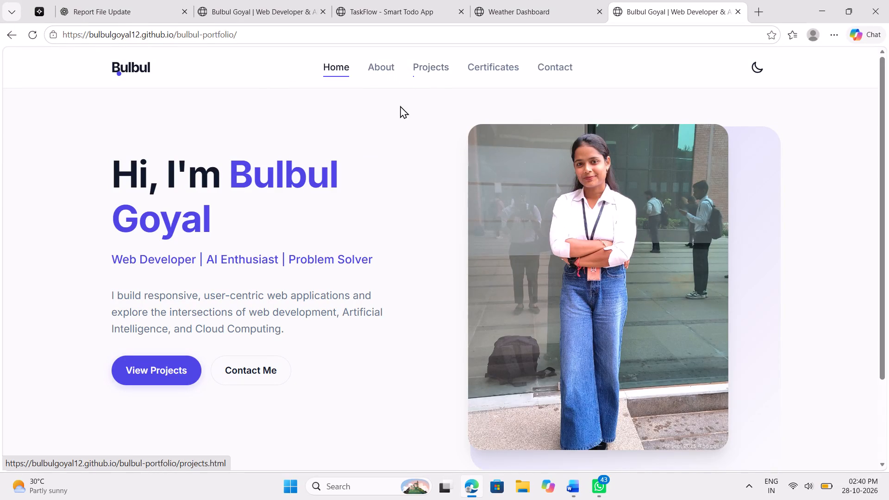
Look through the portfolio site's About, Projects, Certificates and Contact pages.
left_click(384, 69)
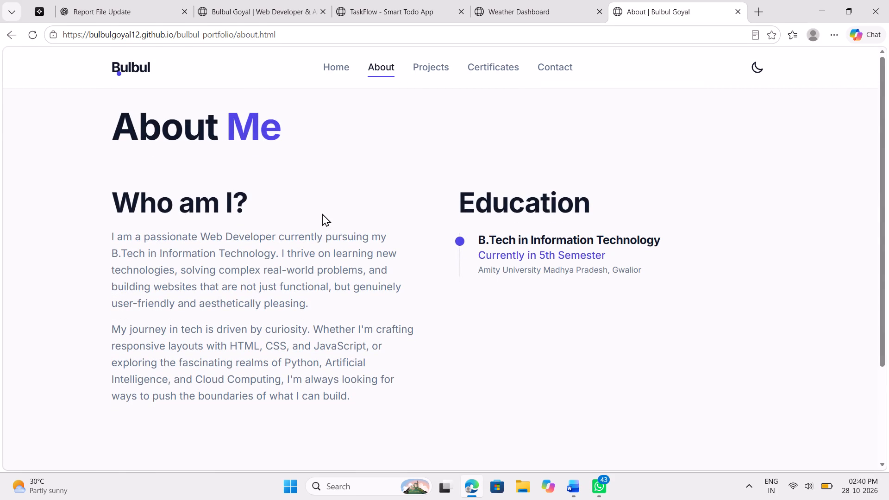
scroll(322, 213, "down", 1)
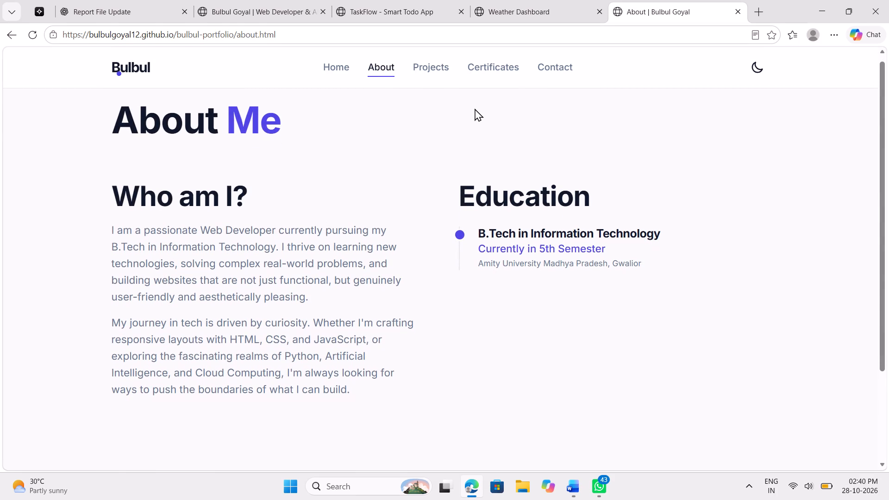
left_click(427, 68)
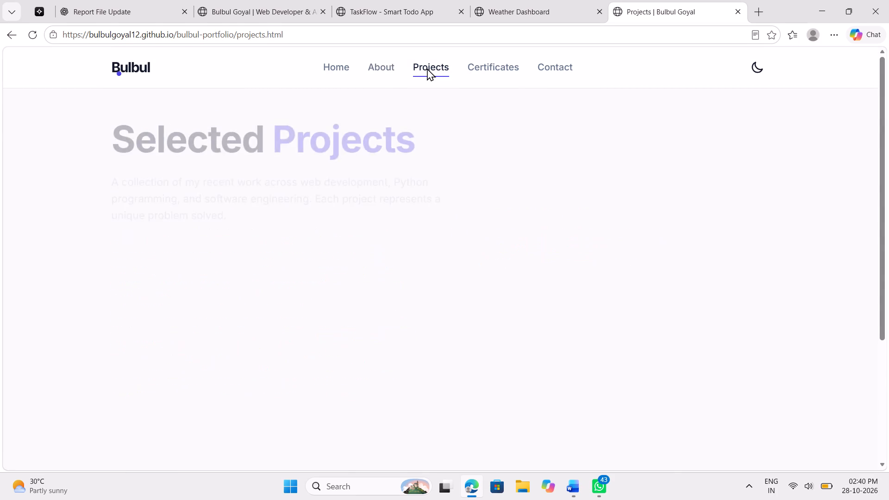
scroll(360, 236, "down", 1)
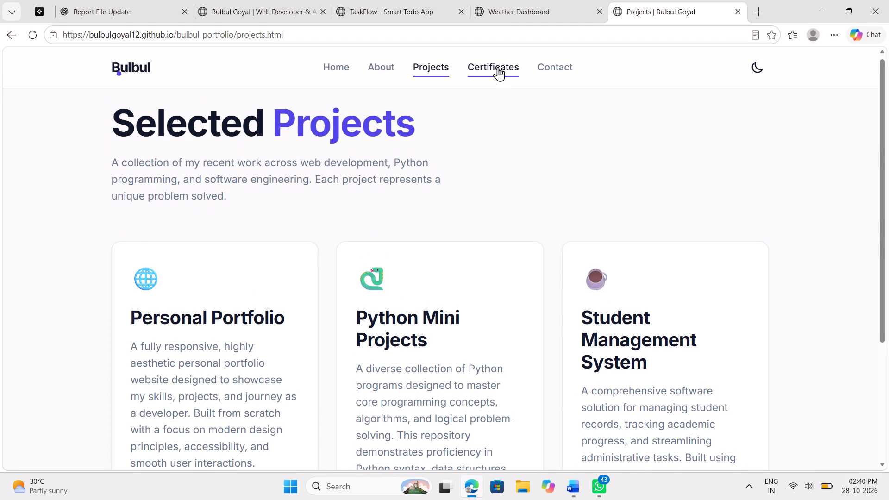
left_click(498, 67)
scroll(427, 172, "down", 1)
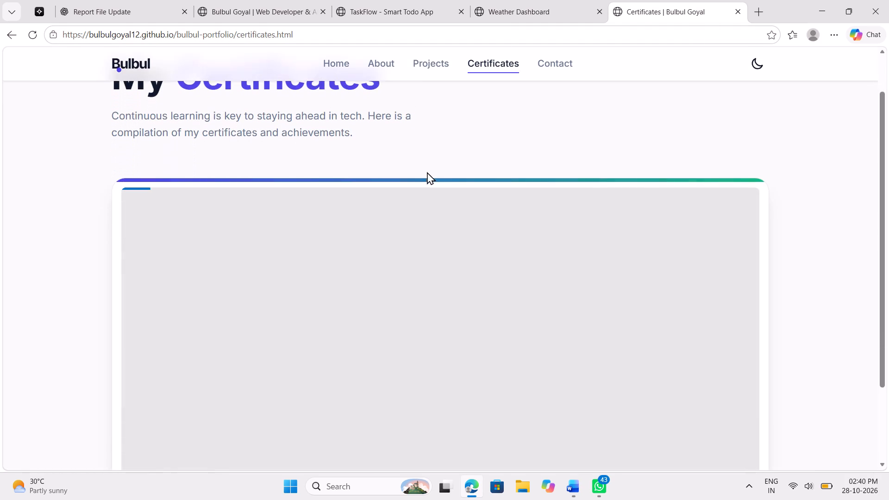
scroll(427, 172, "down", 1)
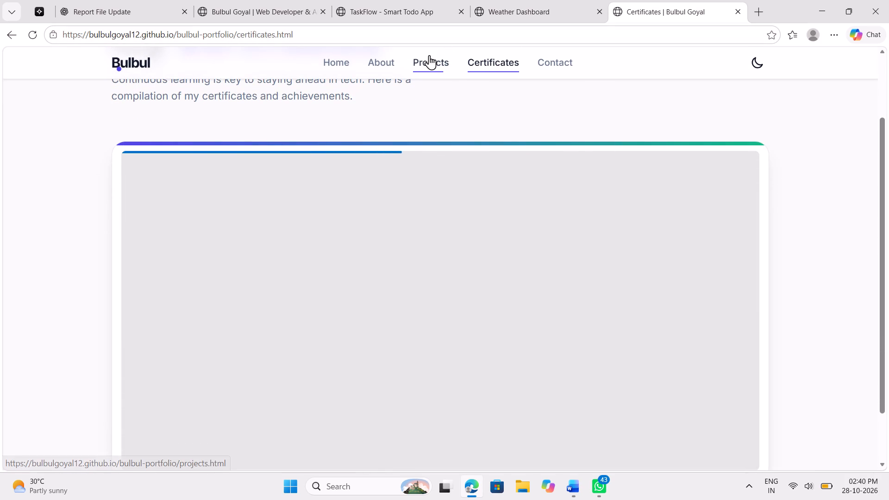
left_click(429, 55)
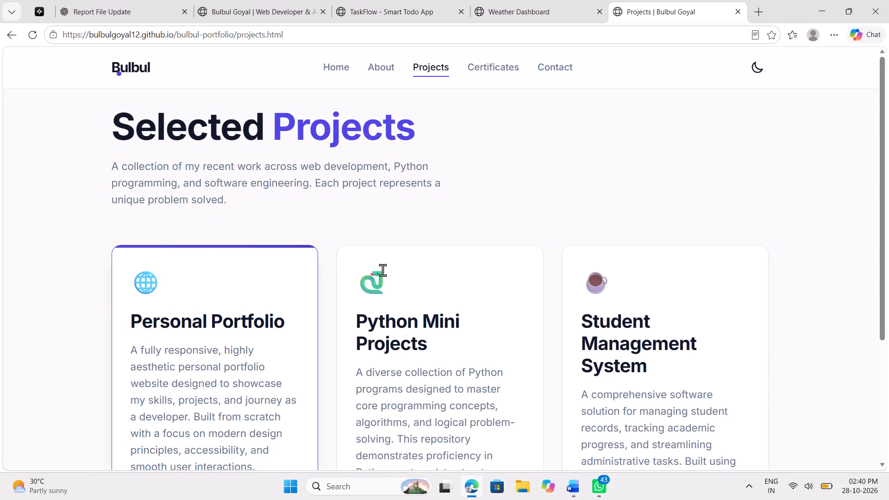
scroll(565, 304, "down", 1)
scroll(565, 304, "right", 1)
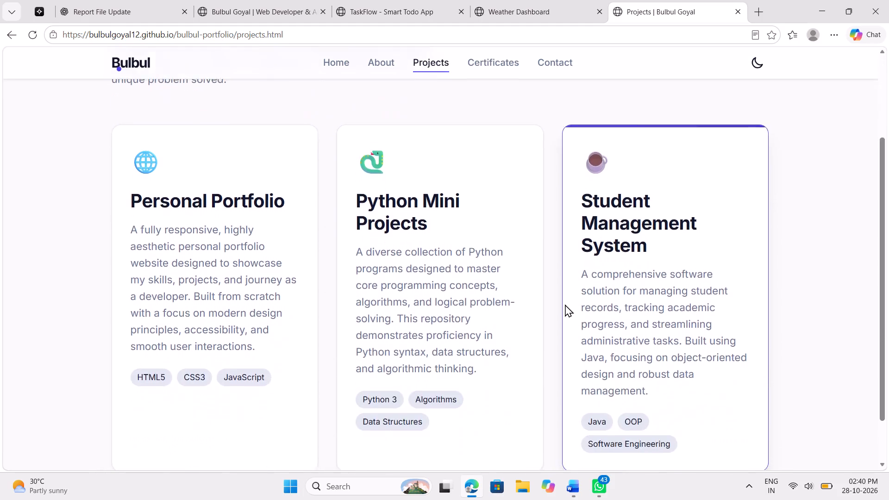
scroll(565, 304, "right", 1)
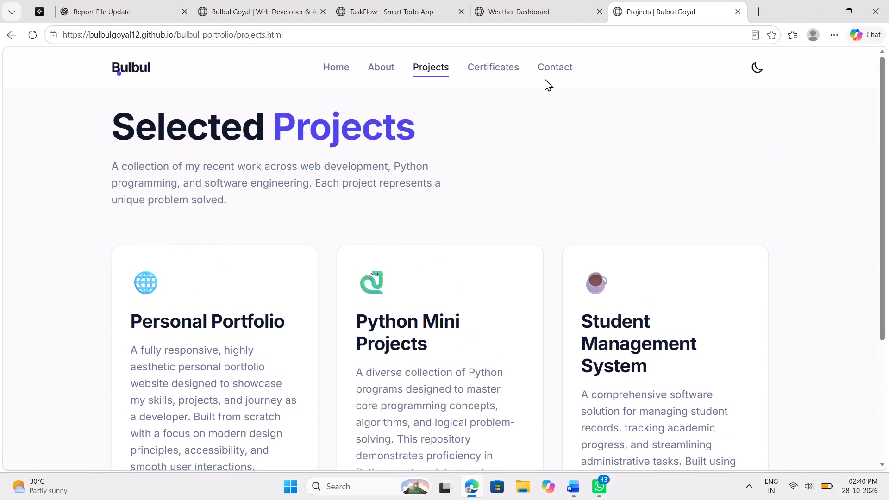
left_click(558, 67)
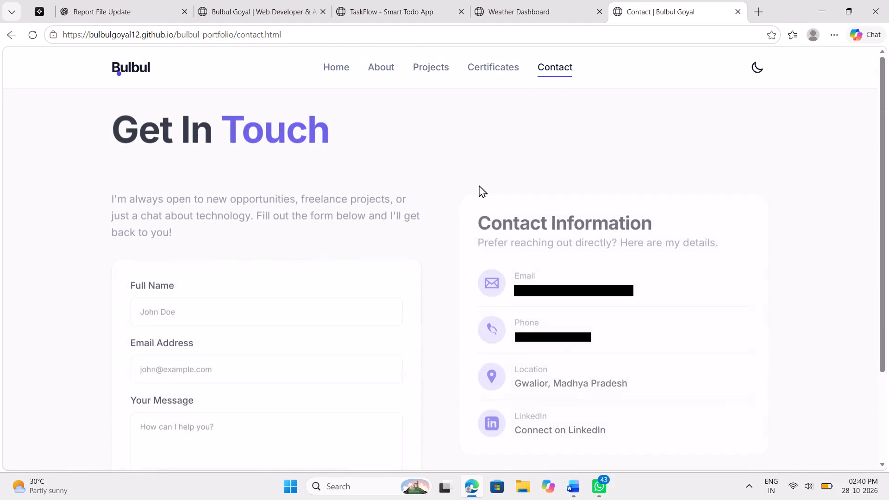
scroll(423, 215, "down", 1)
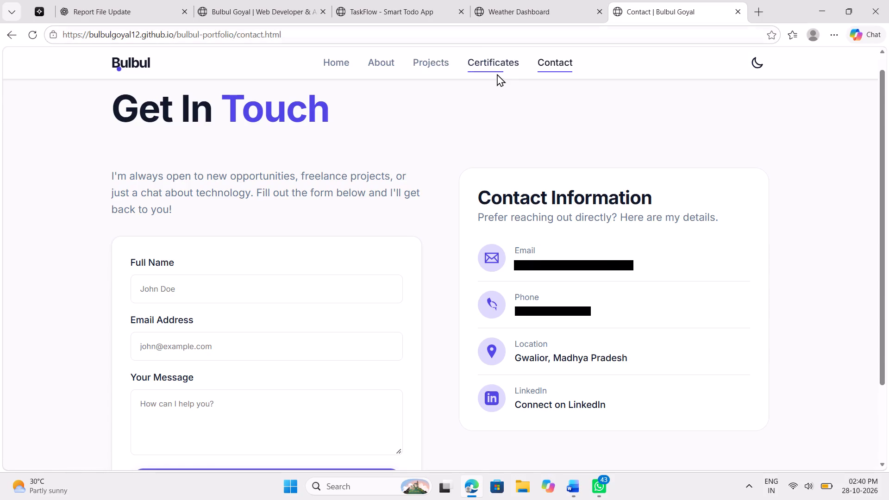
left_click(497, 65)
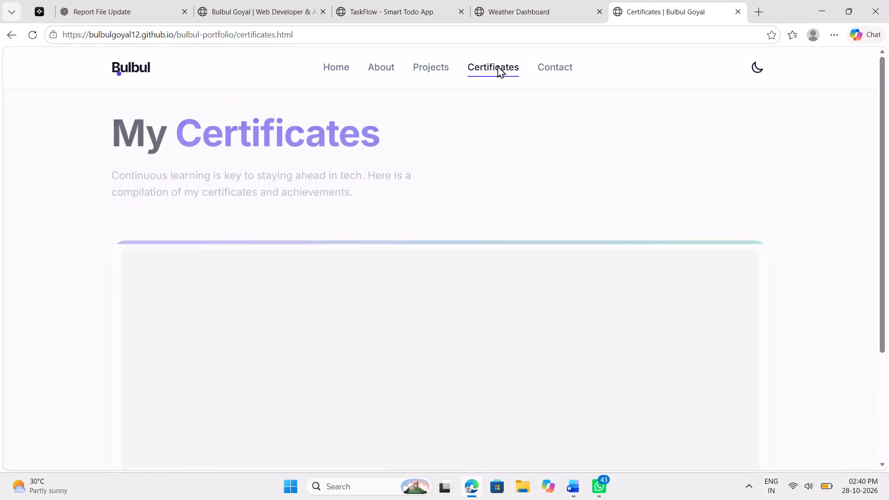
left_click(562, 59)
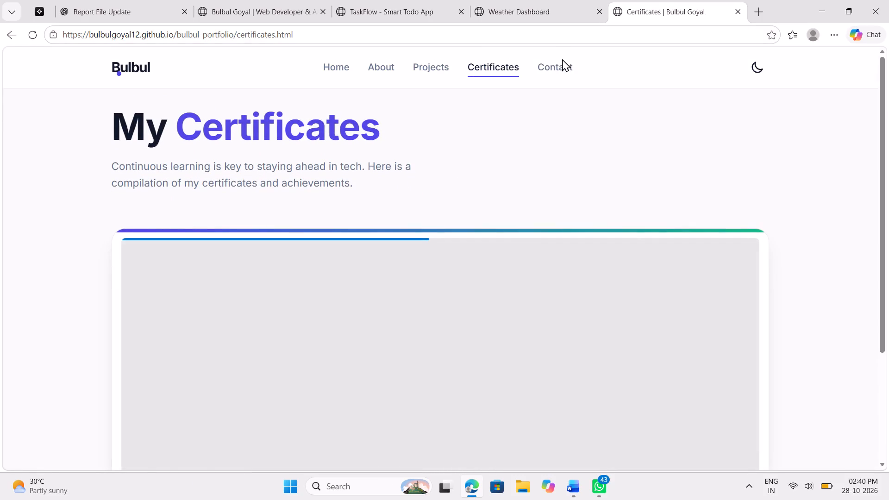
left_click(561, 64)
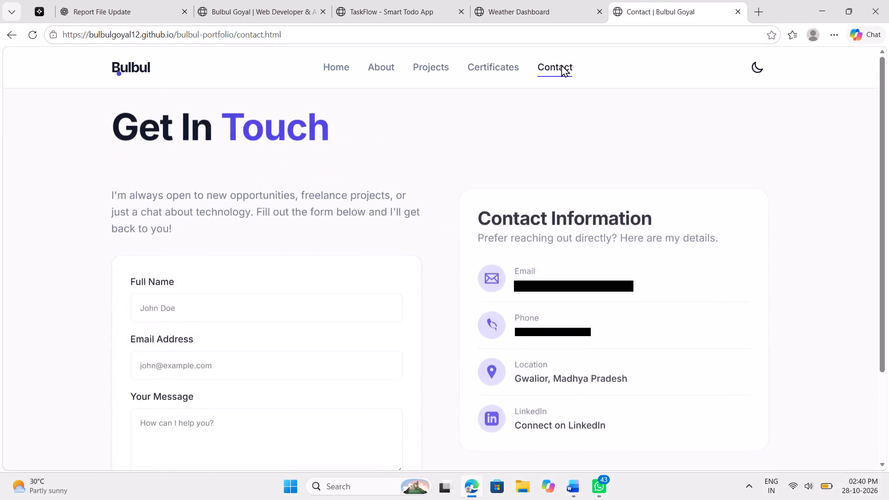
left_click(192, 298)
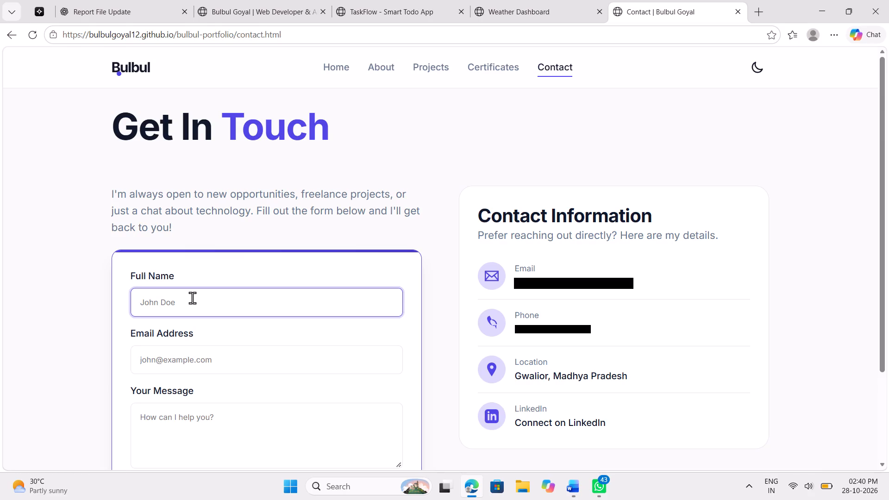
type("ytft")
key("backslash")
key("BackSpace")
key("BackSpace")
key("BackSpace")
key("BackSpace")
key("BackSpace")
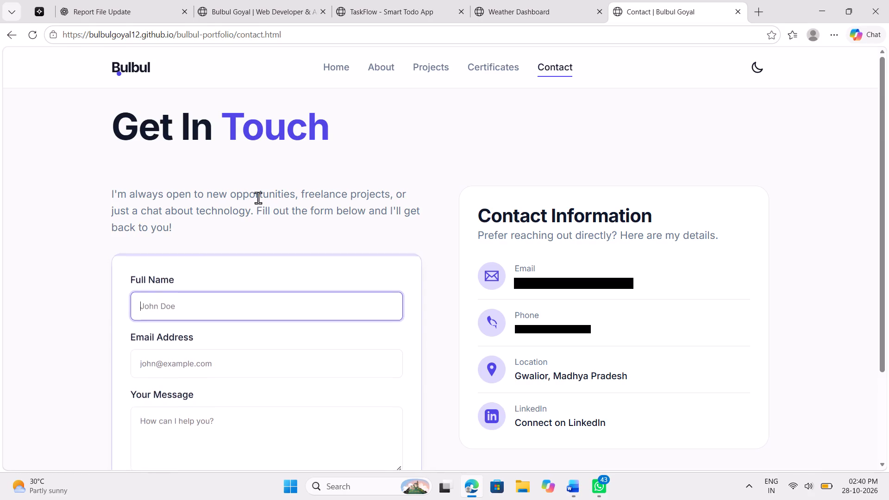
Open the portfolio's Certificates page and look through the embedded certificate PDF up to its final page.
left_click(506, 60)
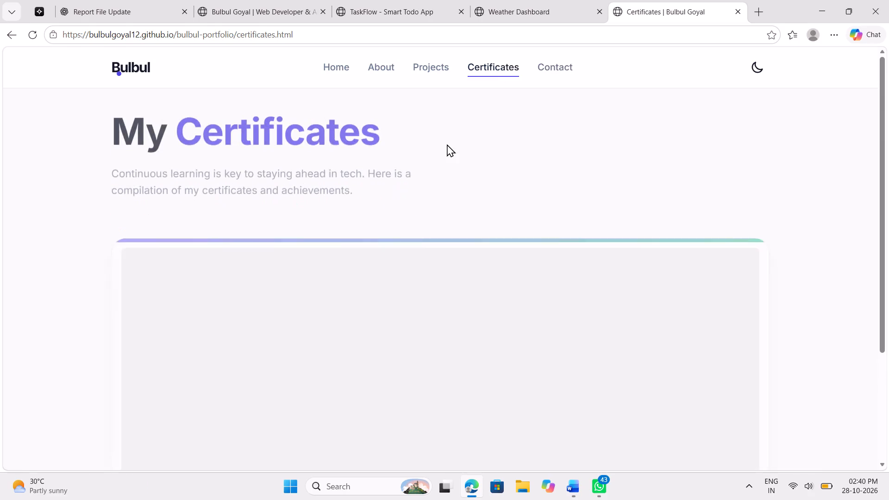
scroll(375, 281, "down", 1)
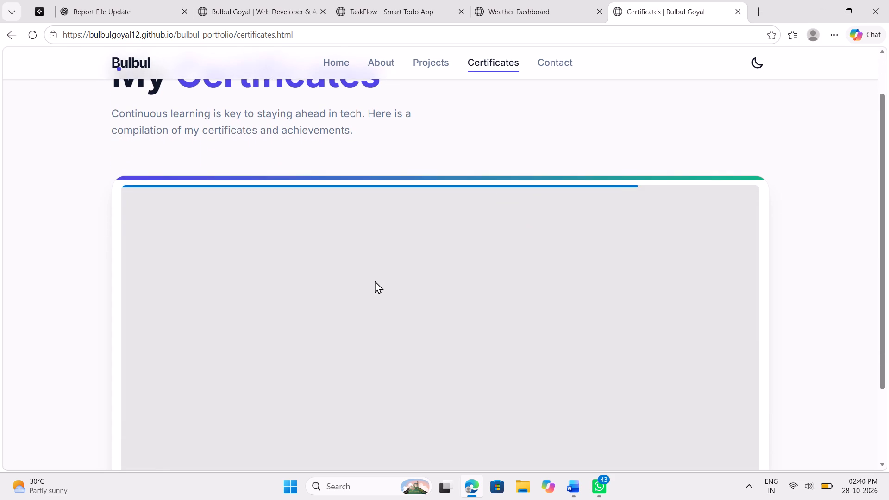
scroll(375, 281, "down", 1)
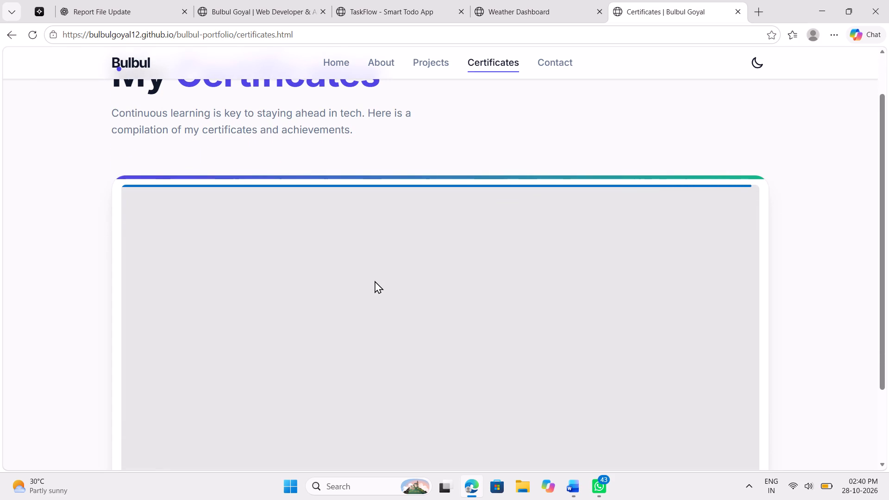
scroll(375, 281, "down", 2)
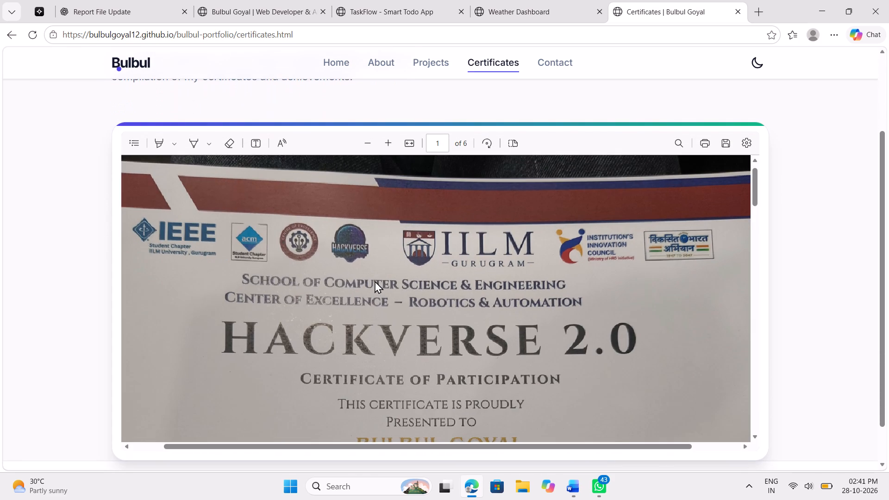
scroll(375, 281, "down", 3)
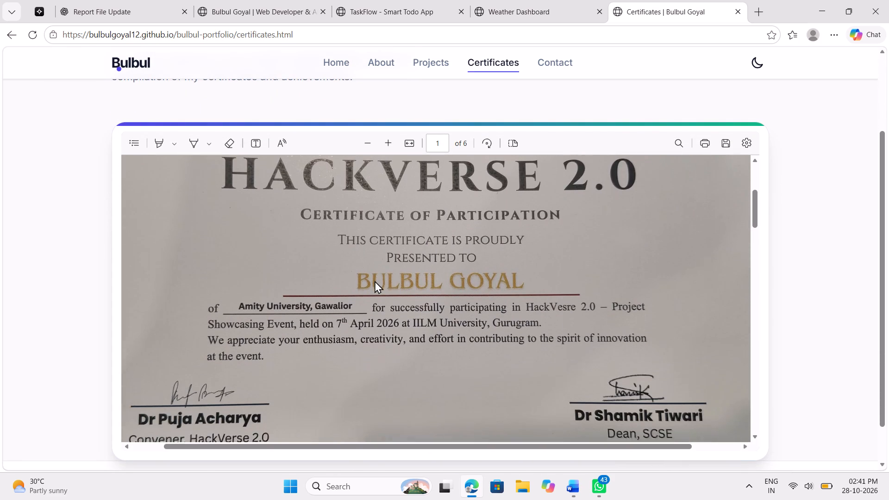
scroll(375, 281, "down", 4)
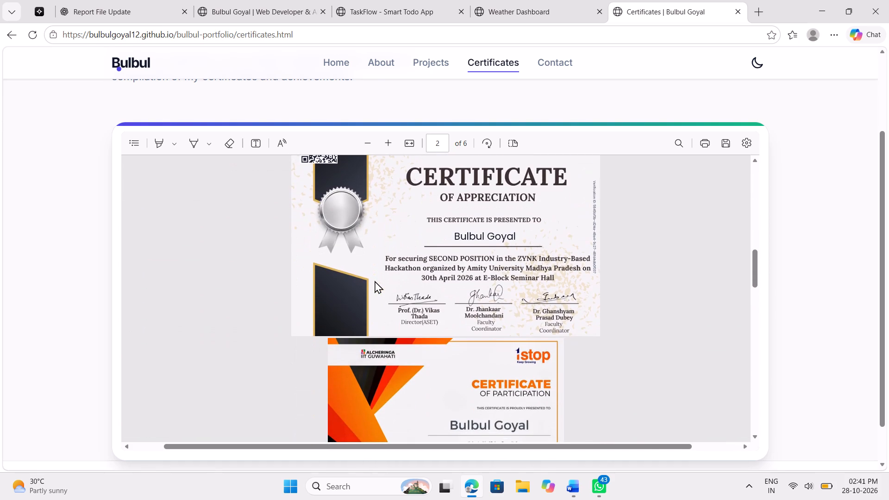
scroll(375, 281, "up", 1)
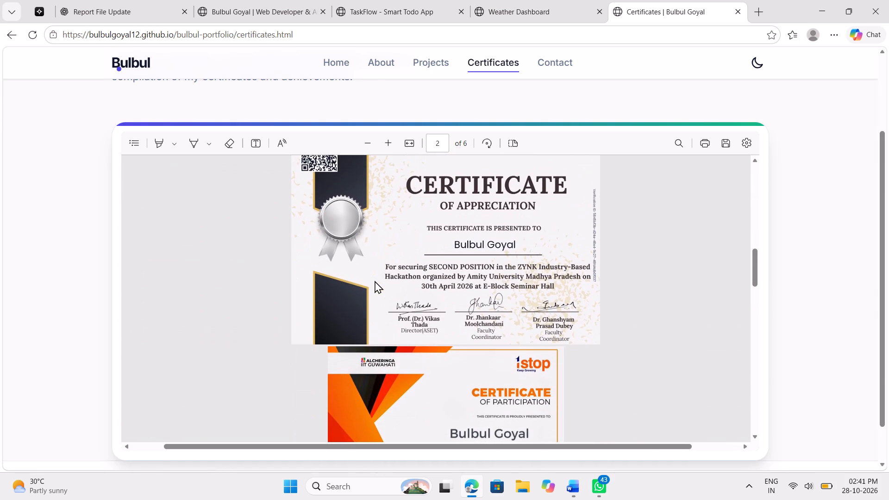
scroll(375, 281, "down", 3)
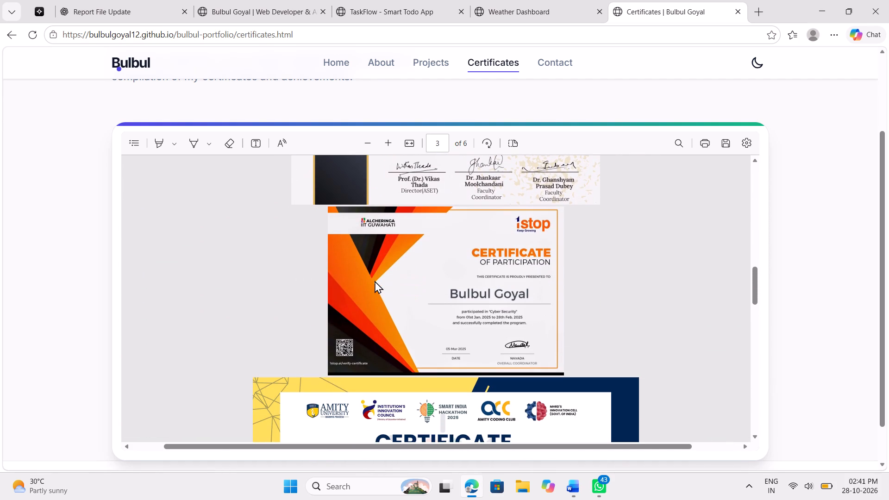
scroll(375, 281, "down", 2)
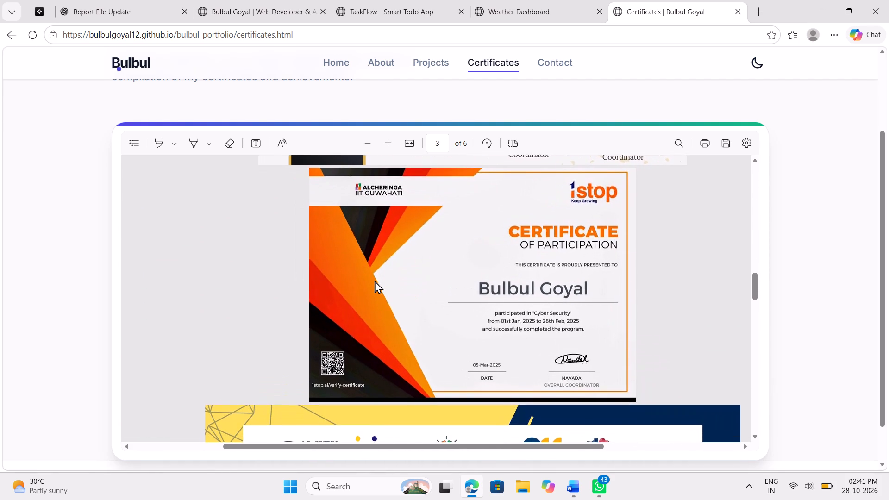
scroll(375, 281, "down", 1)
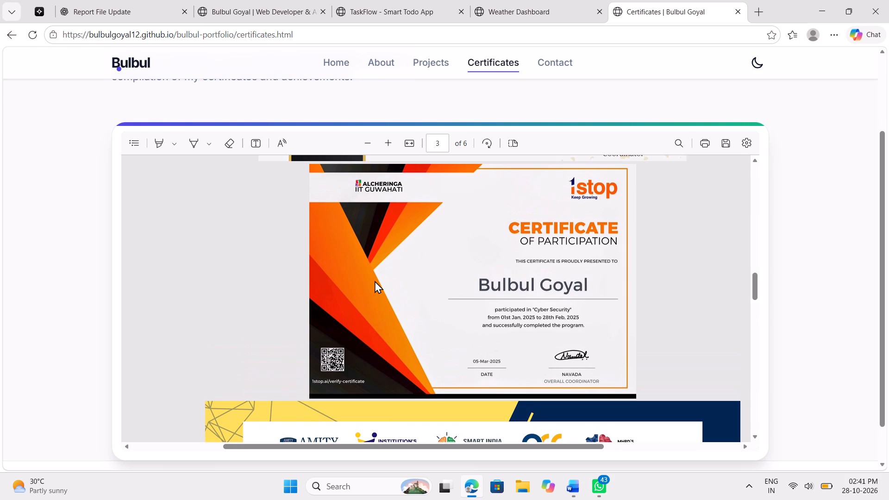
scroll(375, 281, "down", 1)
scroll(375, 281, "left", 1)
scroll(375, 281, "down", 1)
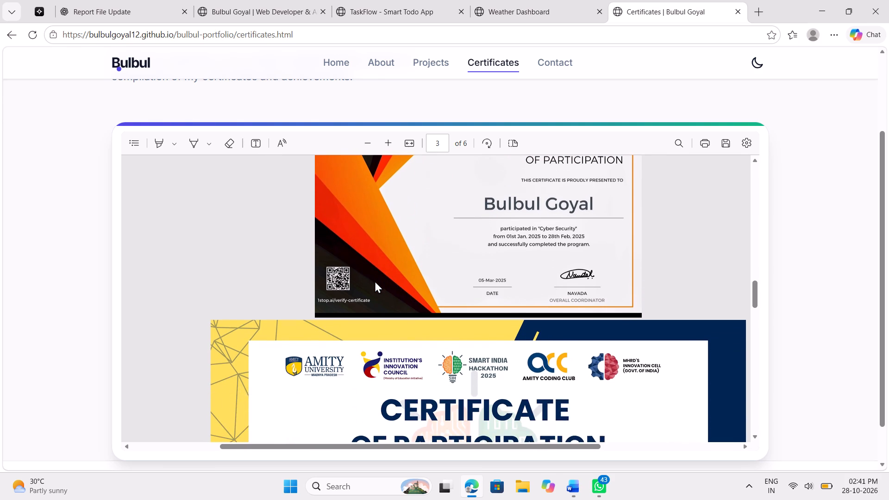
scroll(375, 281, "left", 1)
scroll(375, 281, "down", 2)
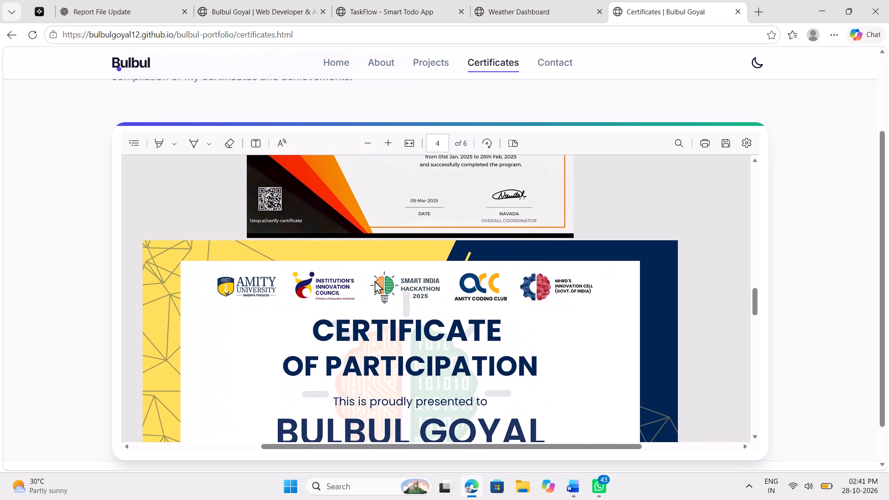
scroll(375, 281, "down", 4)
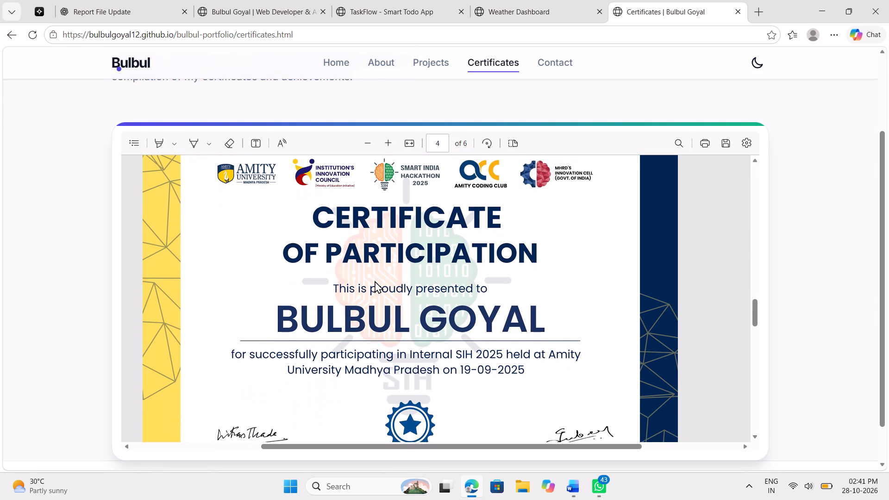
scroll(375, 281, "down", 2)
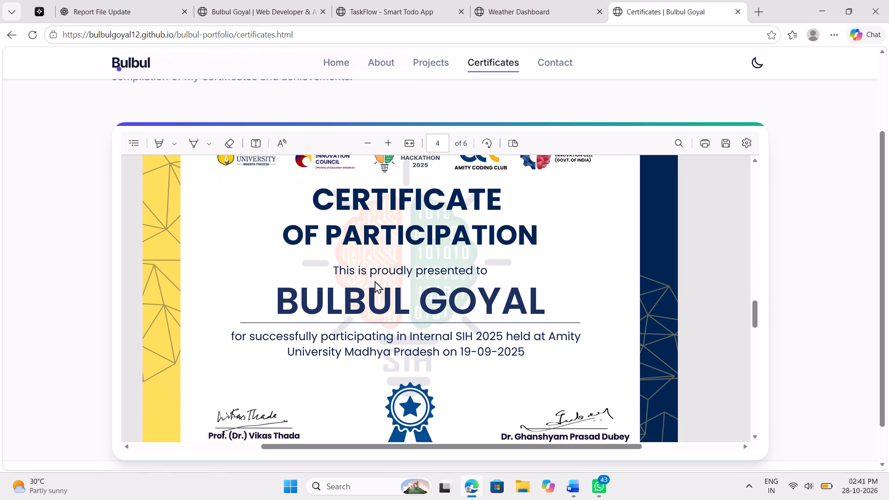
scroll(375, 281, "down", 6)
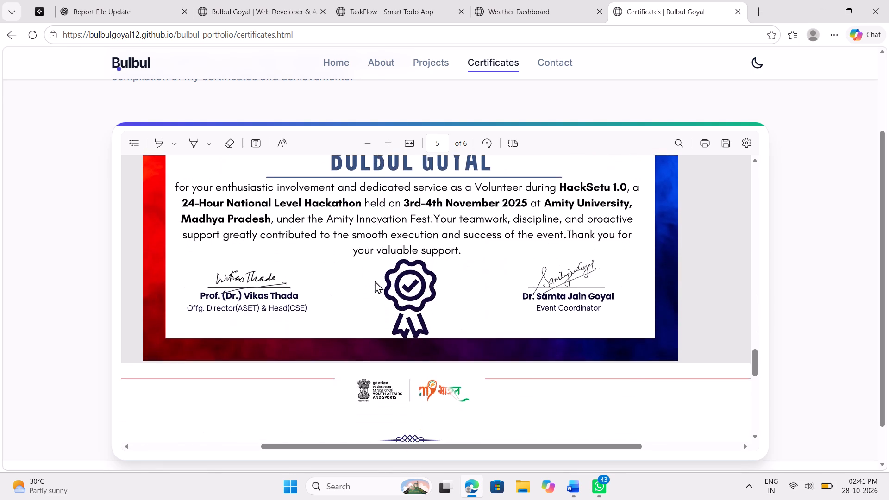
scroll(375, 281, "down", 7)
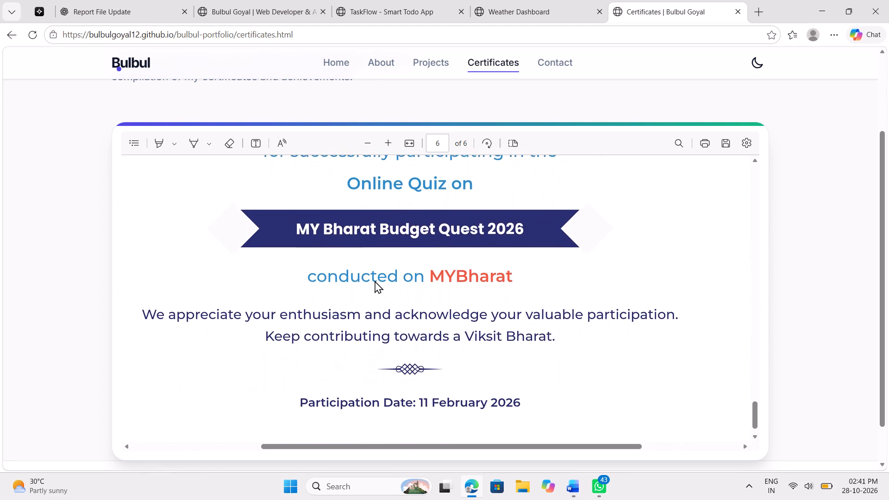
scroll(375, 281, "down", 3)
scroll(375, 281, "up", 2)
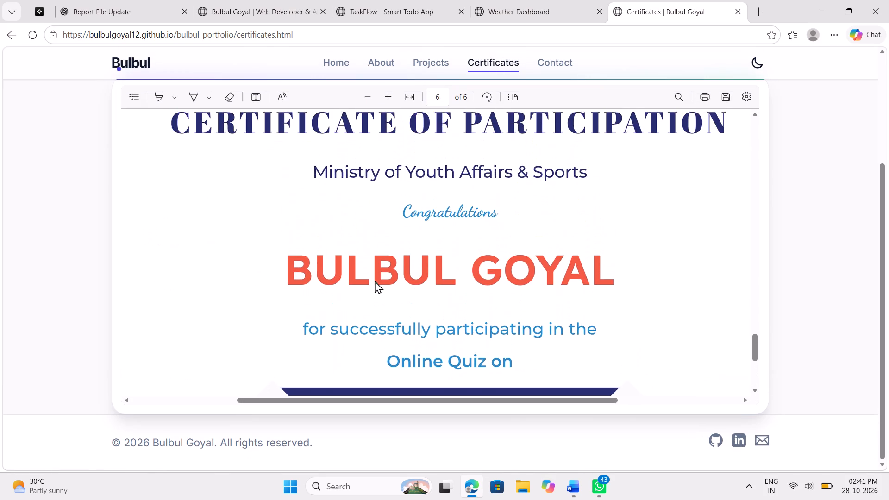
scroll(375, 281, "up", 2)
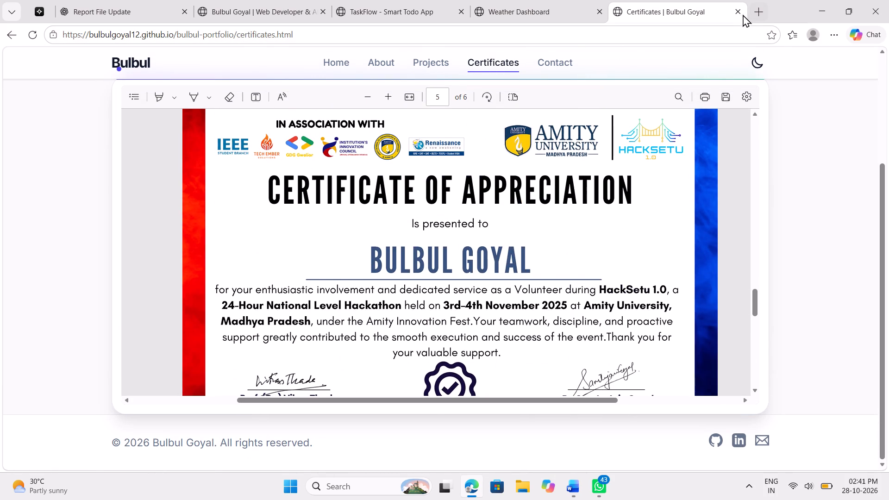
Close both portfolio site tabs, the Weather Dashboard tab and the TaskFlow tab.
left_click(736, 7)
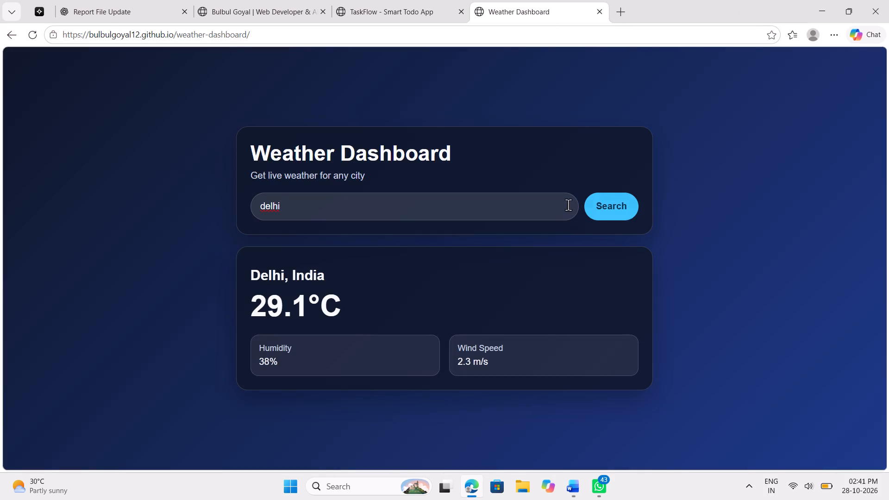
left_click(600, 12)
left_click(463, 8)
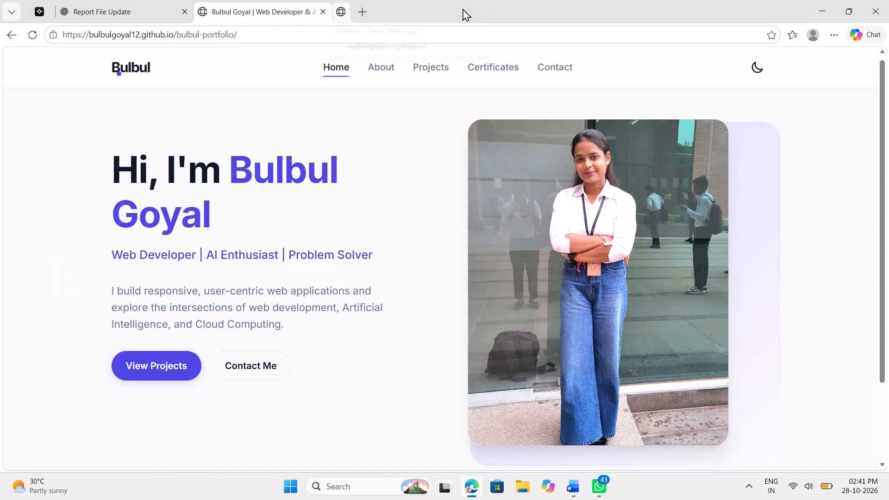
left_click(320, 9)
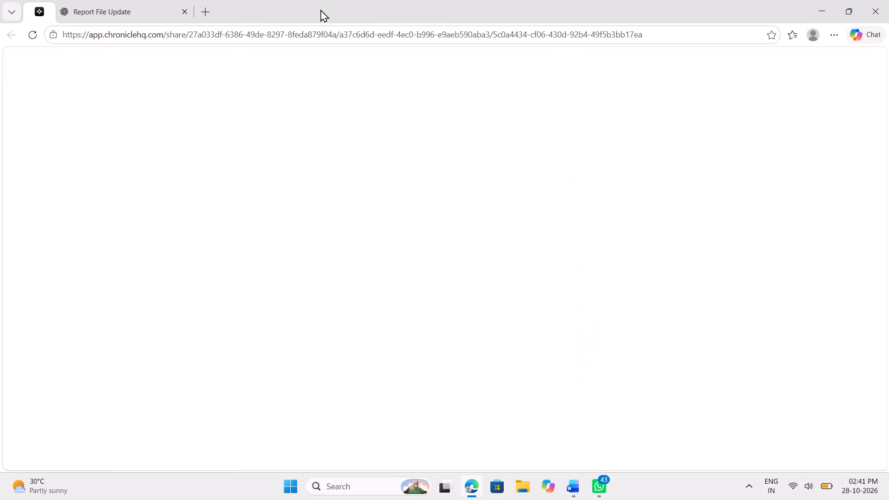
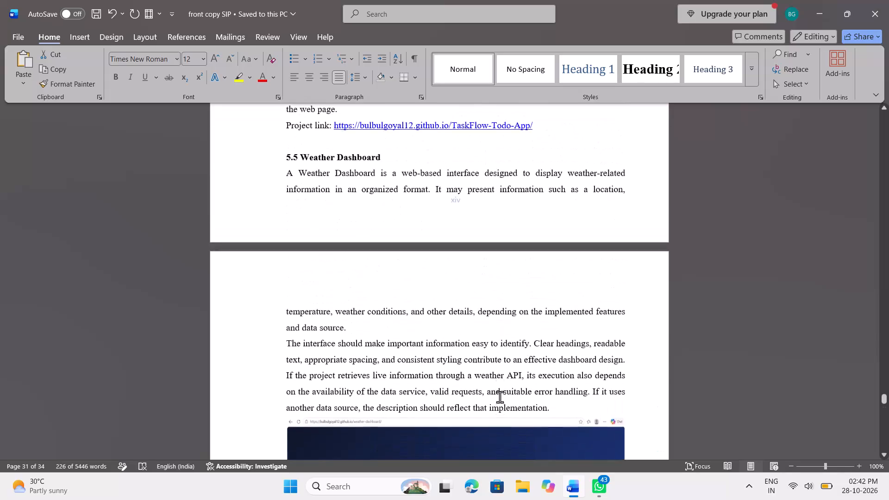
Deselect the text and look back through the report from section 5.5 Weather Dashboard to the opening of Chapter 5: Program Execution Interface.
scroll(500, 397, "up", 1)
left_click(532, 369)
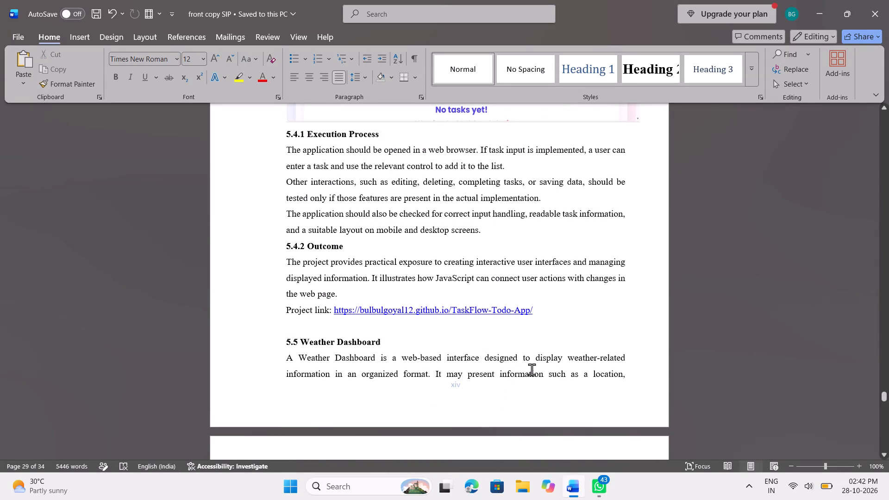
scroll(532, 369, "up", 3)
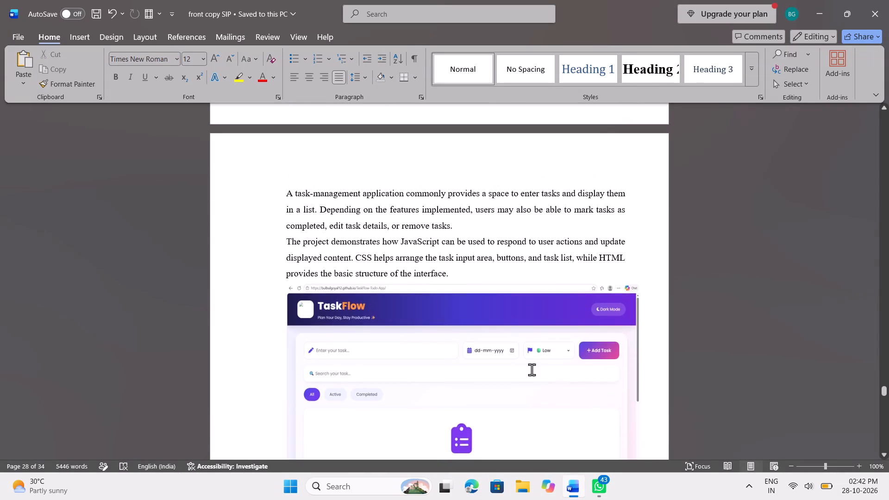
scroll(532, 369, "up", 3)
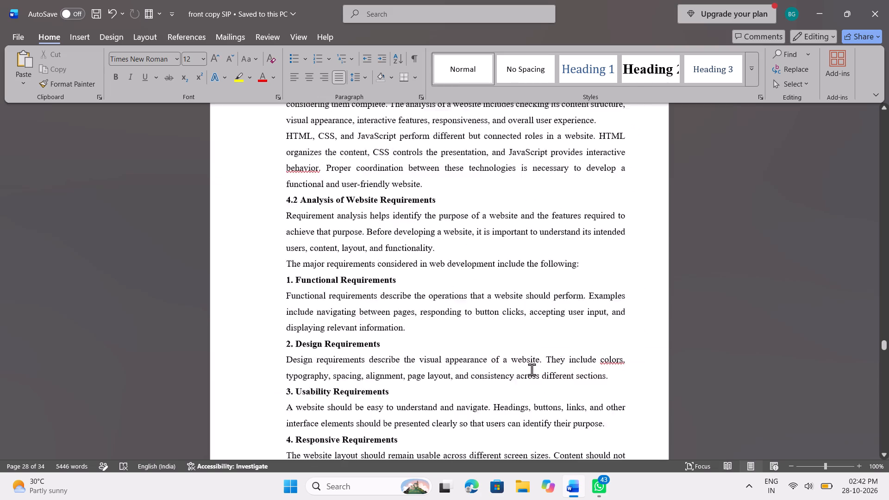
scroll(532, 369, "down", 1)
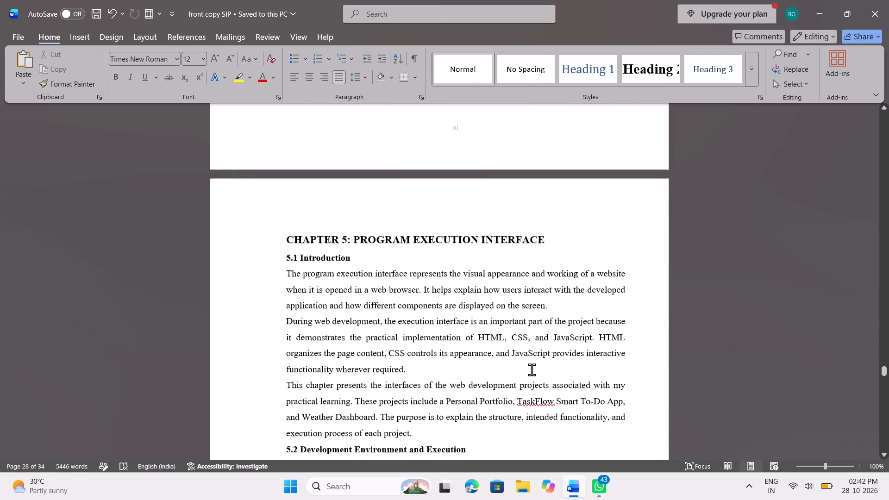
scroll(532, 369, "down", 1)
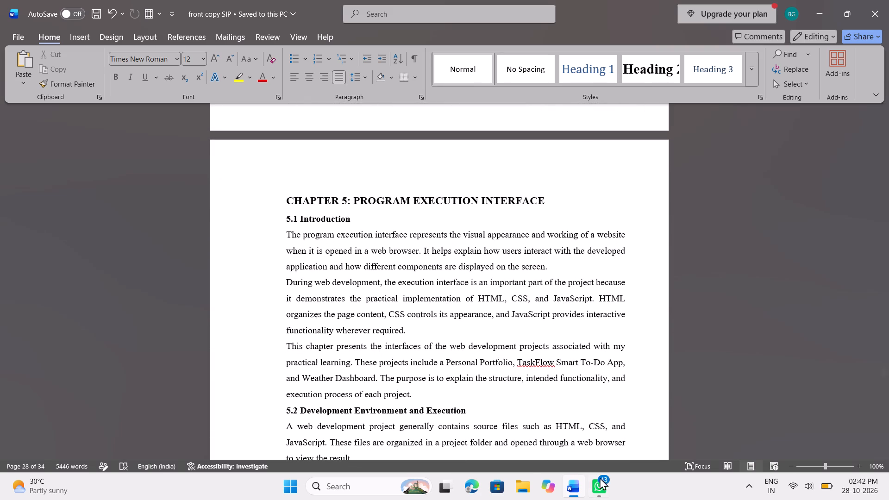
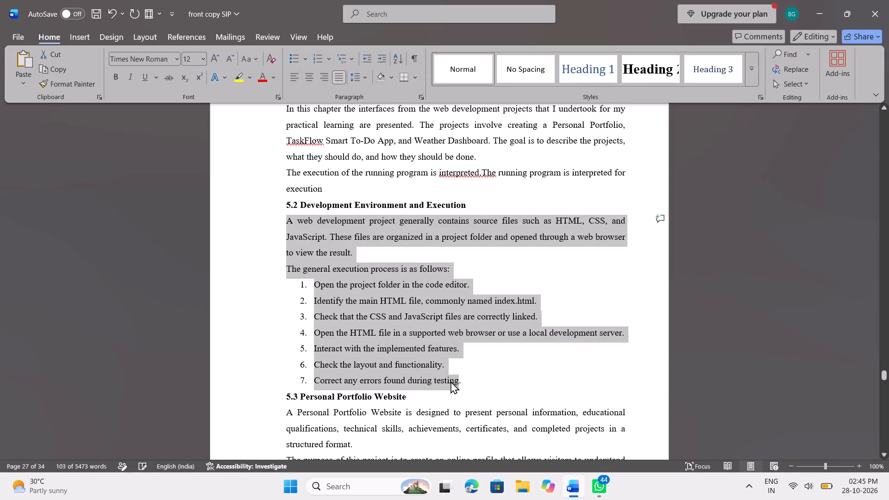
Replace the selected body text and execution steps of section 5.2 Development Environment and Execution with the copied reworded version.
key("ctrl+v")
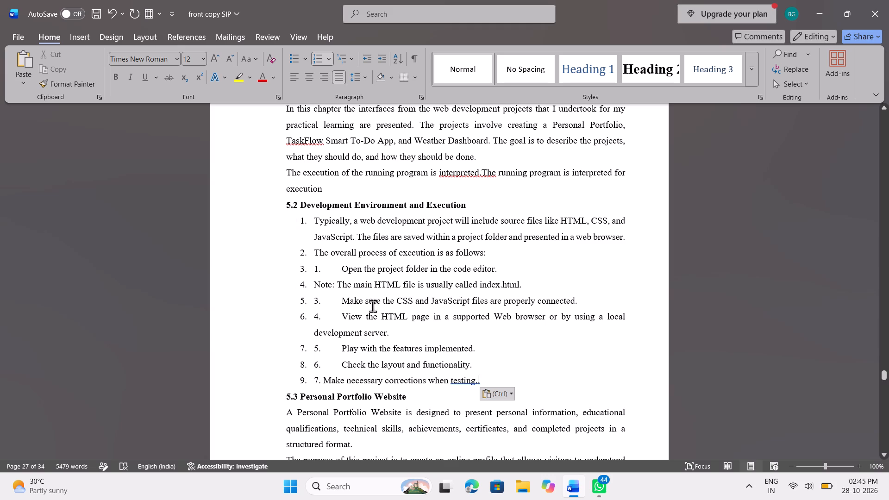
Open the list numbering choices for the whole pasted text under 5.2 Development Environment and Execution.
left_click_drag(300, 217, 445, 382)
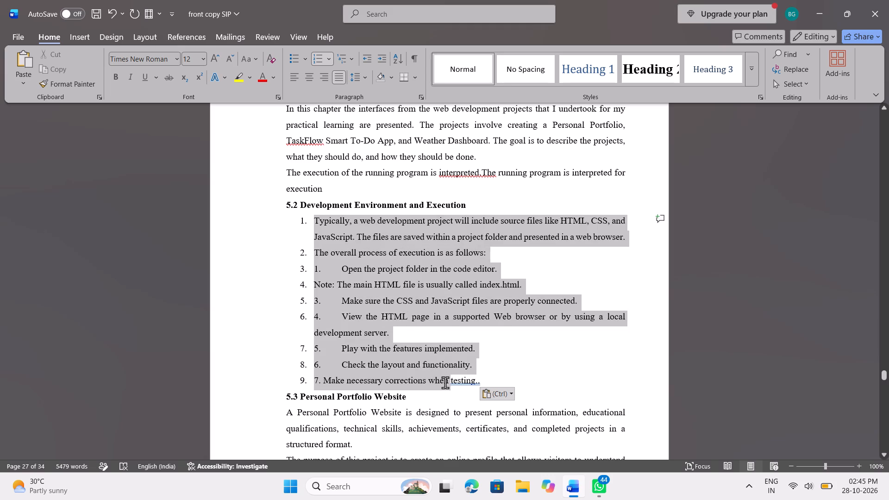
left_click_drag(445, 382, 501, 378)
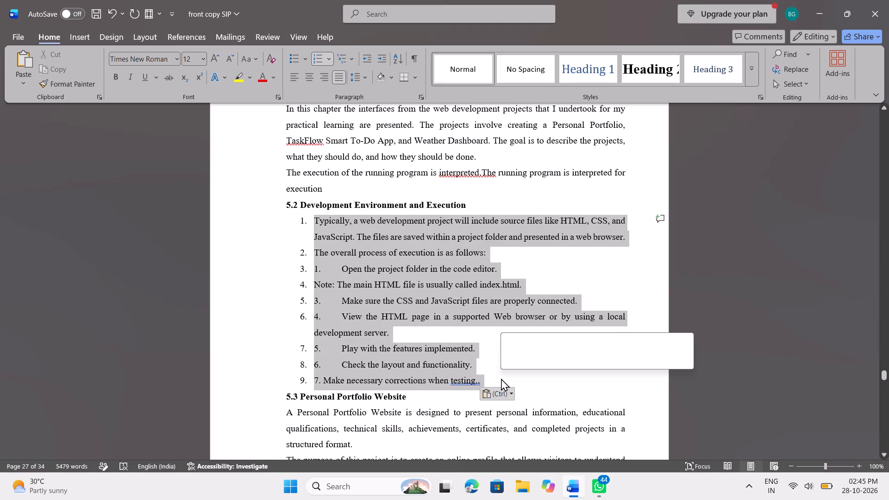
left_click(325, 60)
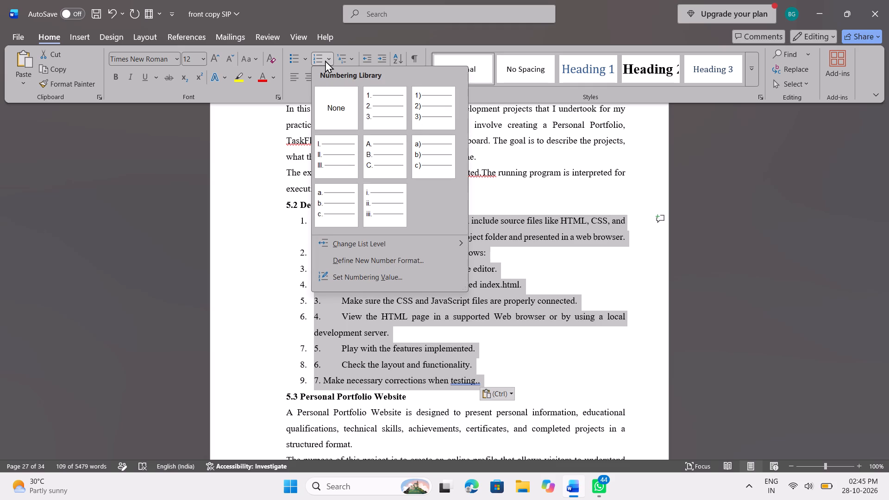
Remove the automatic numbering from the selected paragraphs of section 5.2 Development Environment and Execution.
left_click(337, 109)
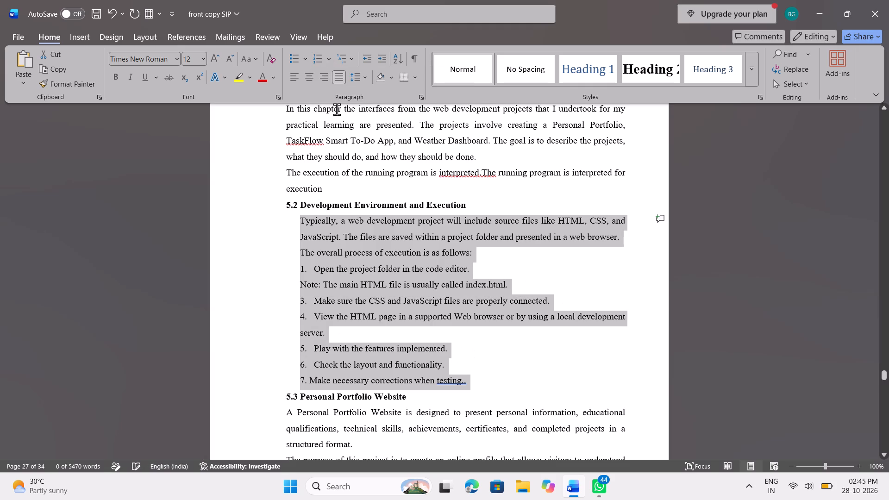
left_click(486, 354)
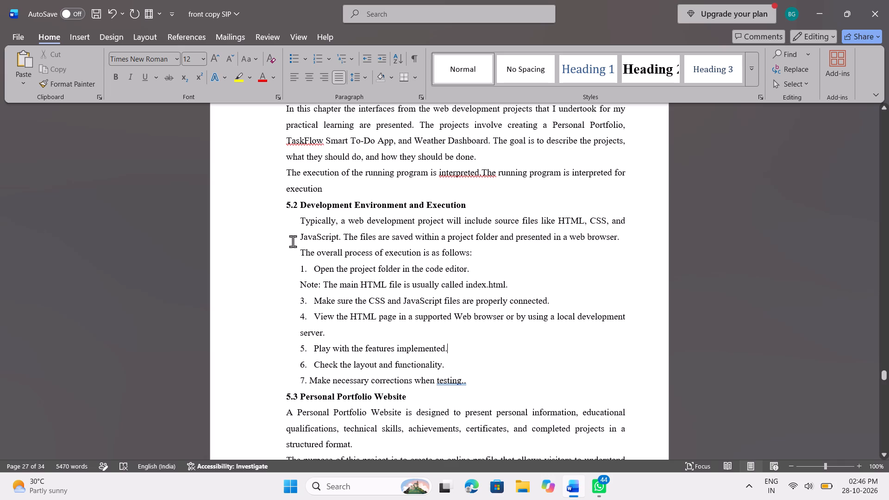
Remove the indent from section 5.2's two introductory paragraphs, starting "Typically, a web development project" and "The overall process of execution".
left_click(296, 230)
key("BackSpace")
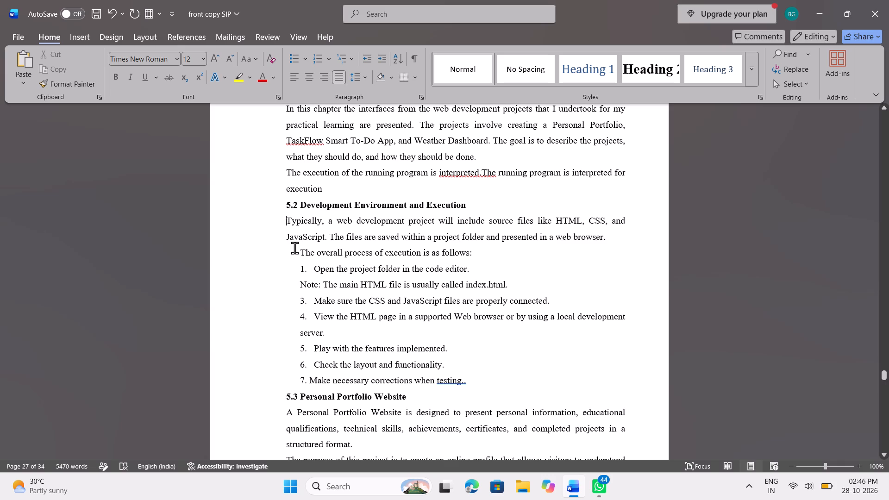
left_click(294, 249)
left_click(294, 249)
key("BackSpace")
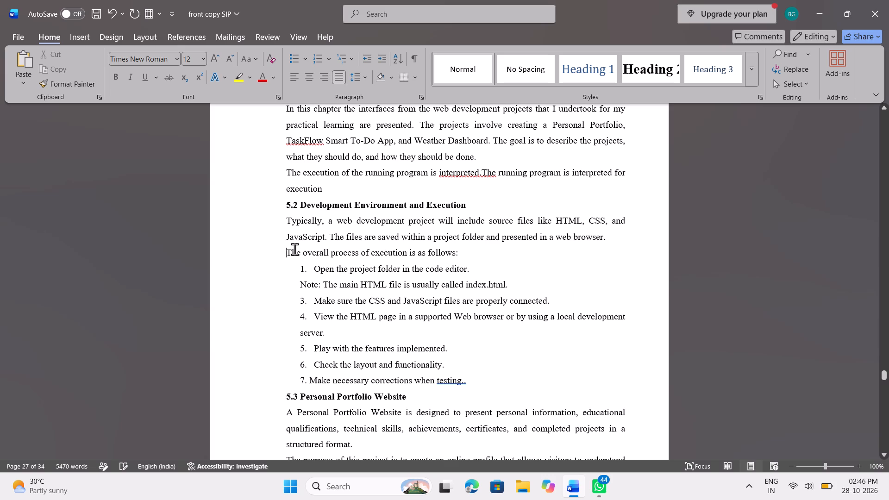
Move item 1, "Open the project folder in the code editor.", to the margin and replace the gap after its number with a space.
left_click(301, 264)
key("BackSpace")
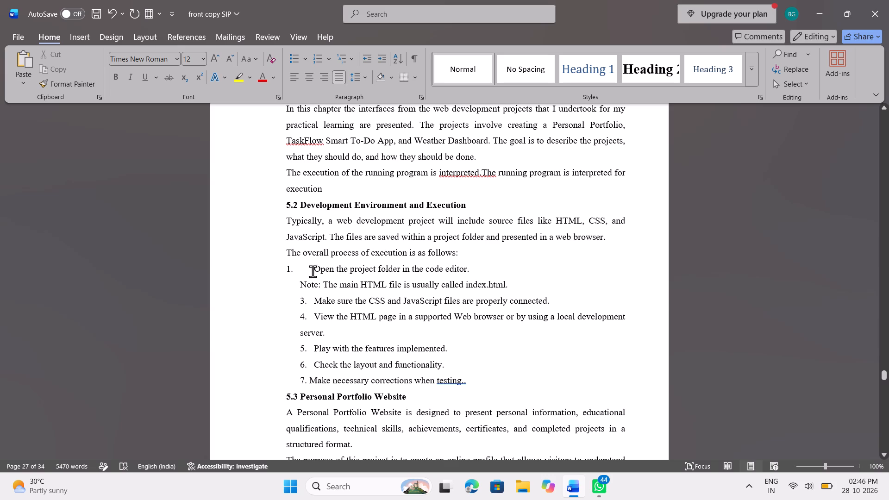
left_click(313, 269)
key("BackSpace")
key("space")
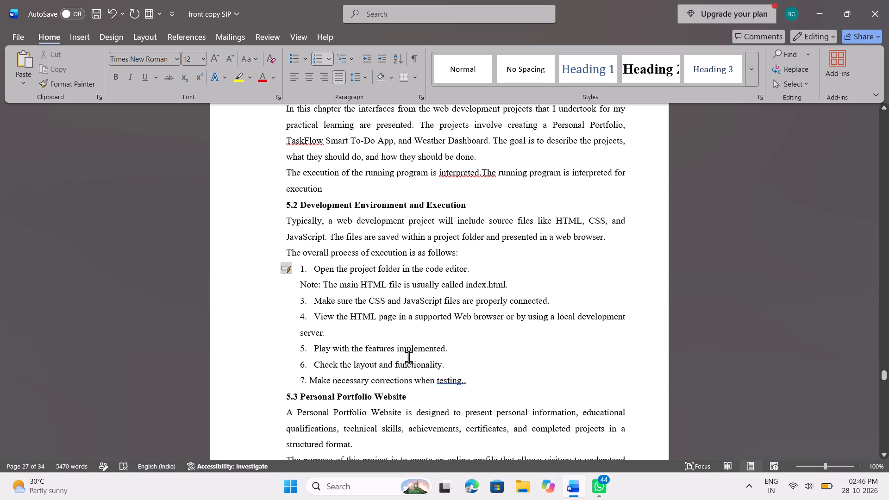
left_click(480, 360)
Look on through section 5.3 Personal Portfolio Website to its list of major interface sections.
scroll(480, 360, "down", 1)
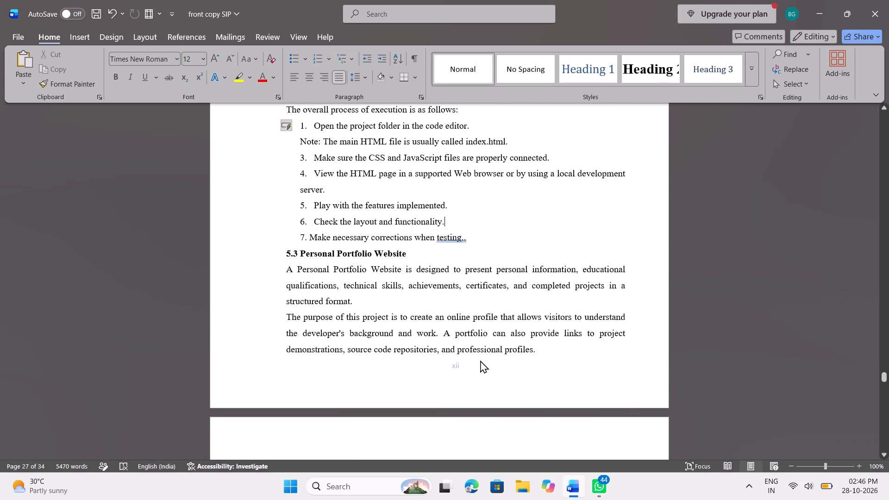
scroll(480, 360, "down", 1)
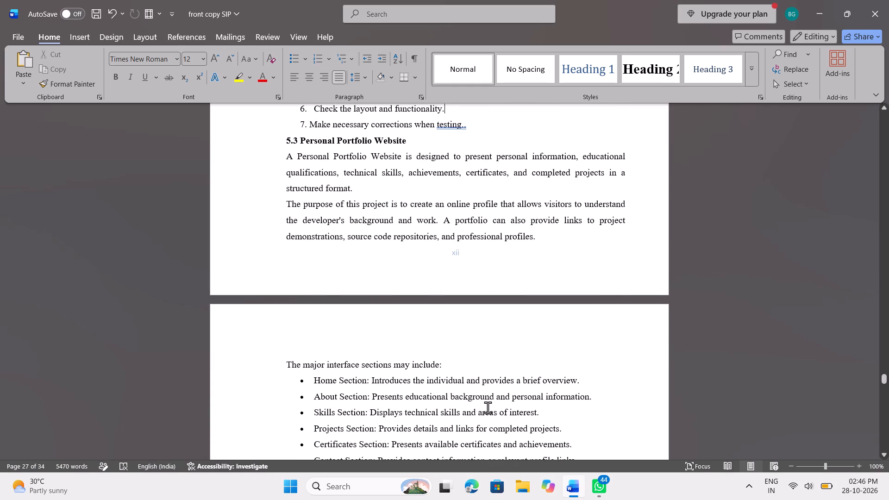
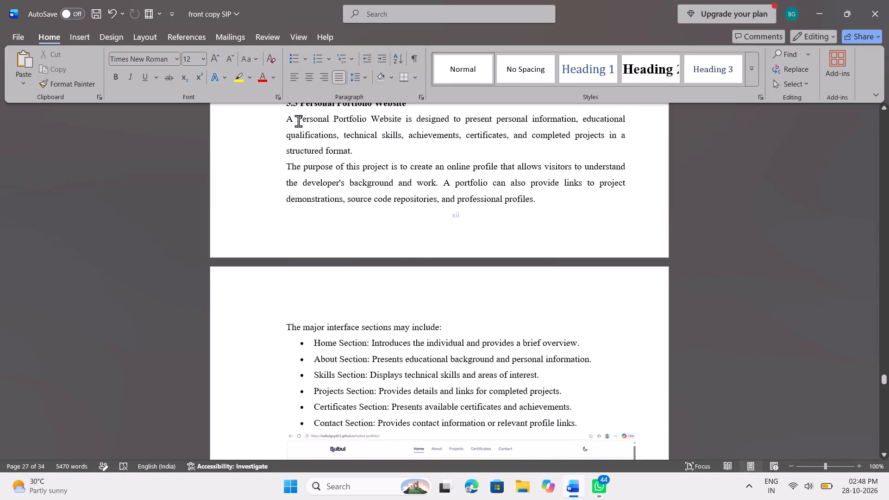
Replace section 5.3's body text, from "A Personal Portfolio Website" through the Contact Section bullet, with the copied reworded version.
left_click_drag(288, 117, 475, 300)
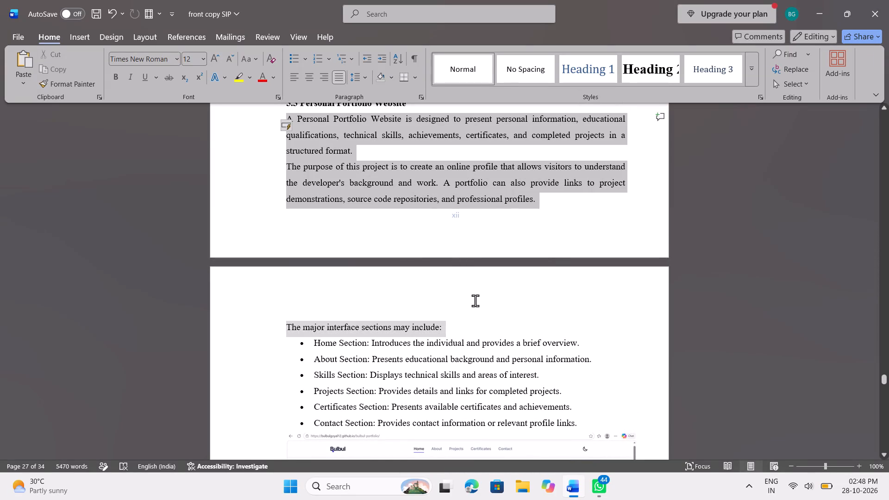
left_click_drag(475, 300, 601, 396)
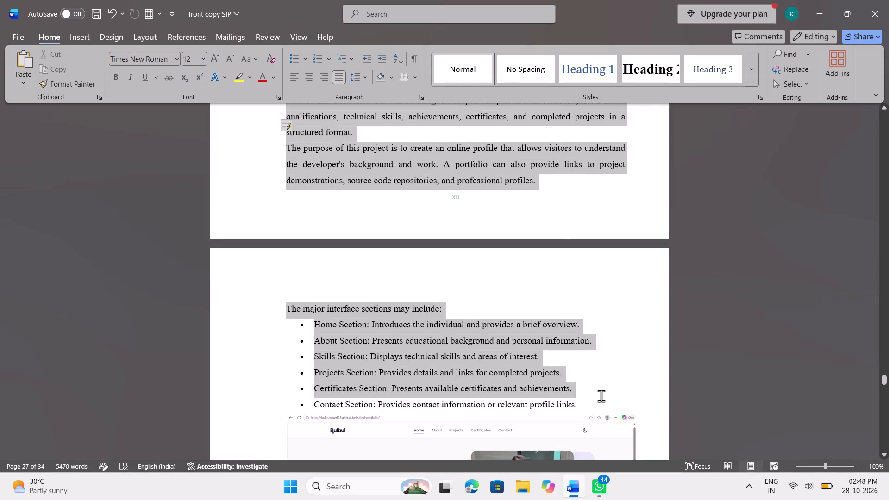
left_click_drag(601, 396, 584, 409)
key("ctrl+v")
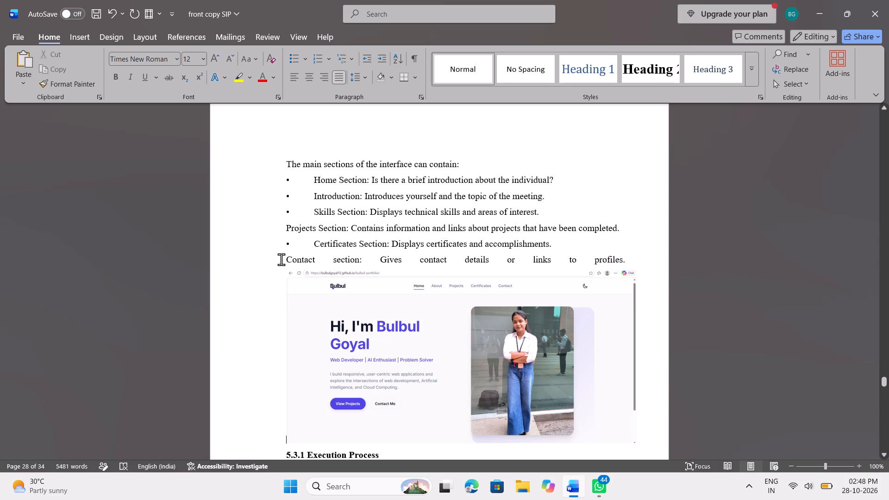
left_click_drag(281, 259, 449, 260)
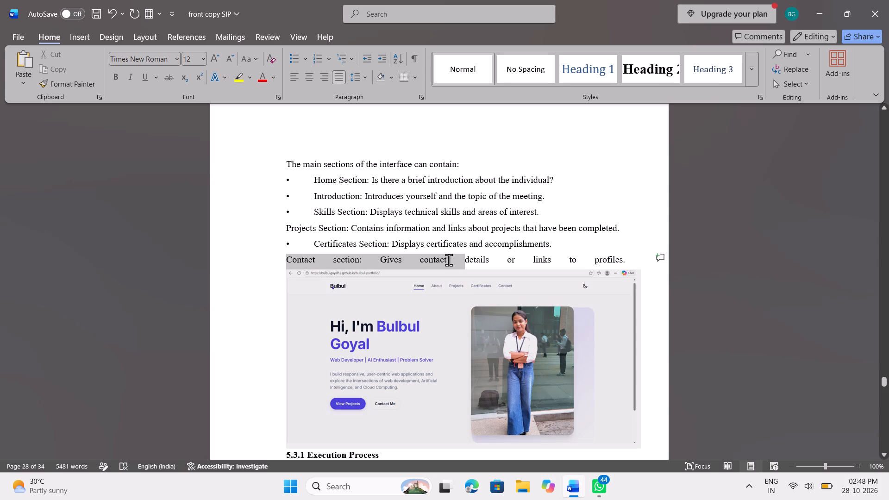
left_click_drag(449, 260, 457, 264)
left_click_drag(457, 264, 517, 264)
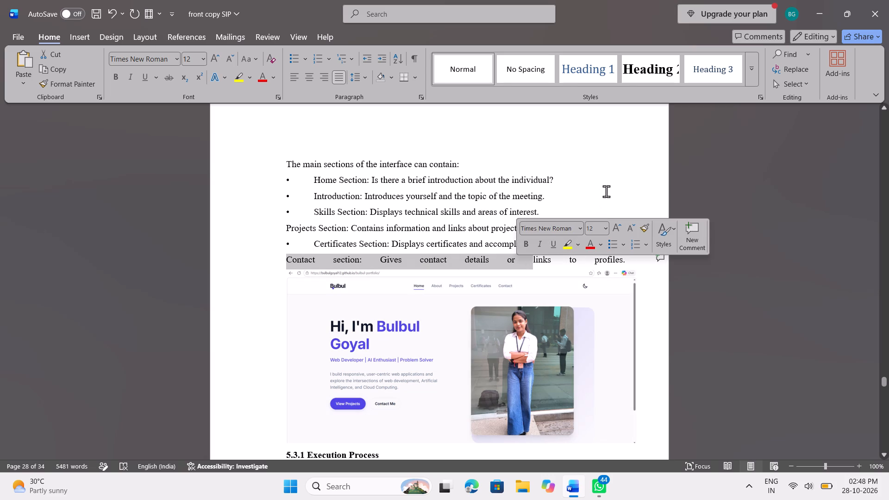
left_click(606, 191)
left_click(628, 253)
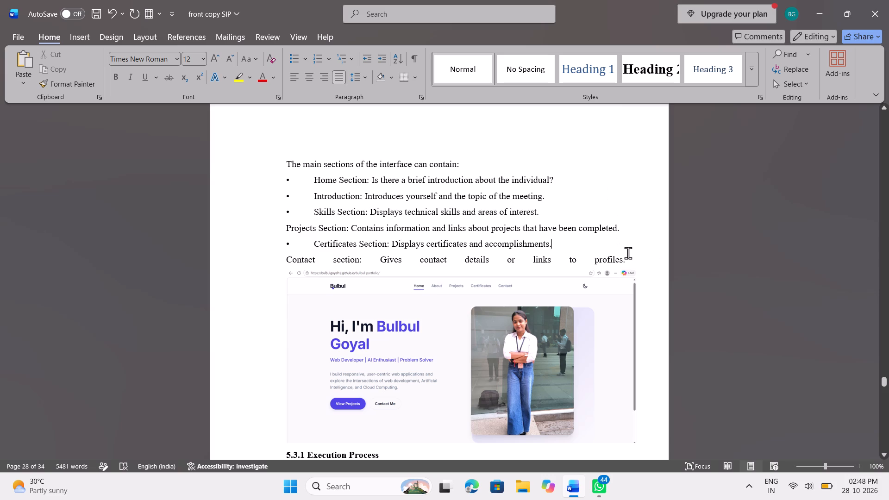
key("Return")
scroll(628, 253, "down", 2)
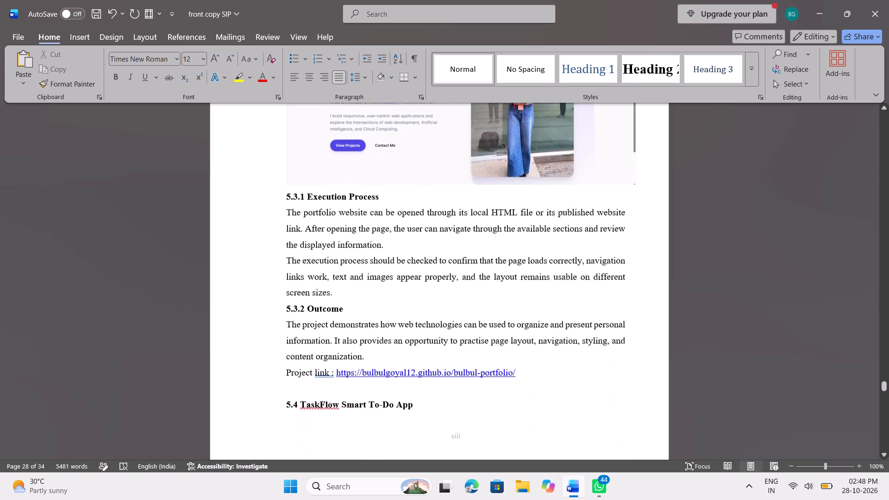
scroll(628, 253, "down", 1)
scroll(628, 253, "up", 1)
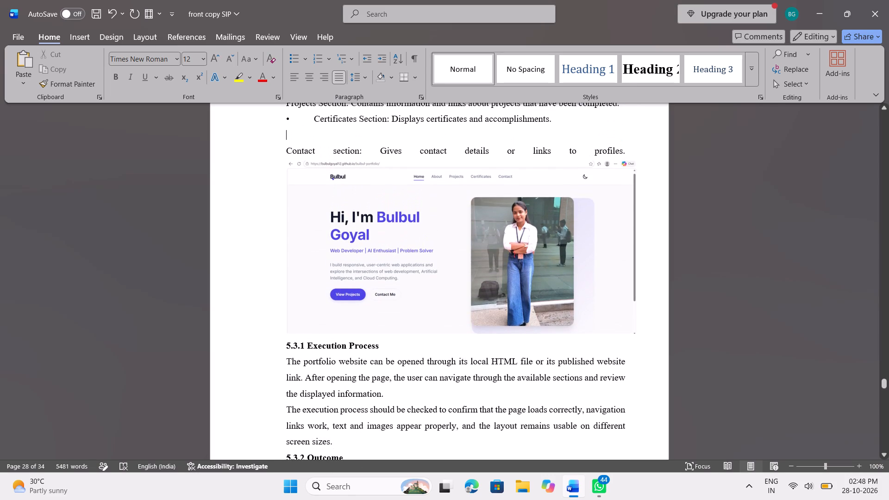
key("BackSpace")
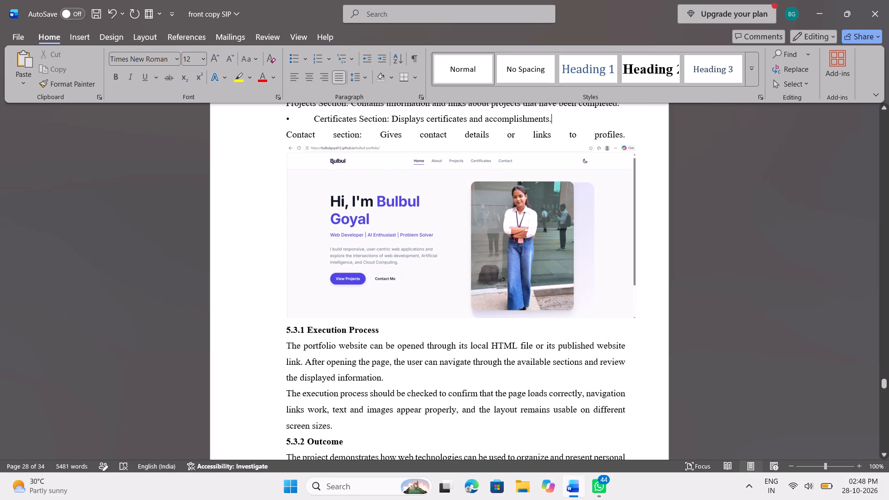
Delete the stretched line "Contact section: Gives contact details or links to profiles." above the portfolio screenshot.
left_click_drag(282, 132, 522, 151)
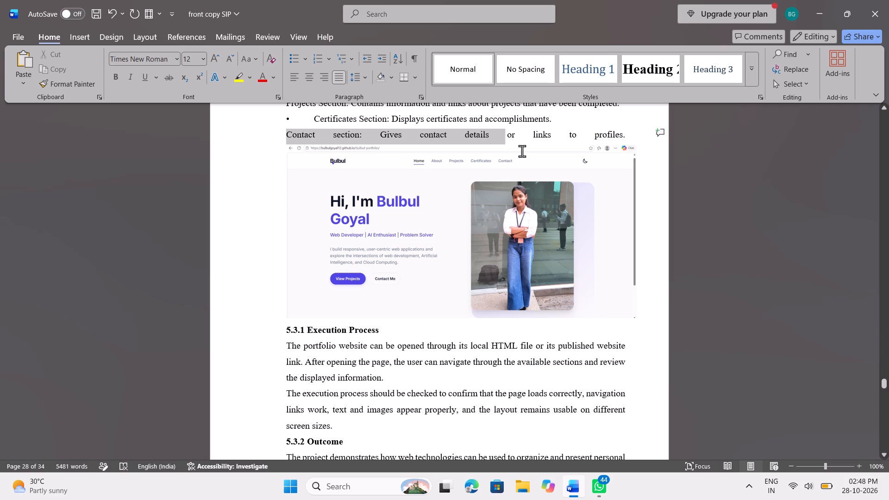
left_click_drag(522, 151, 621, 134)
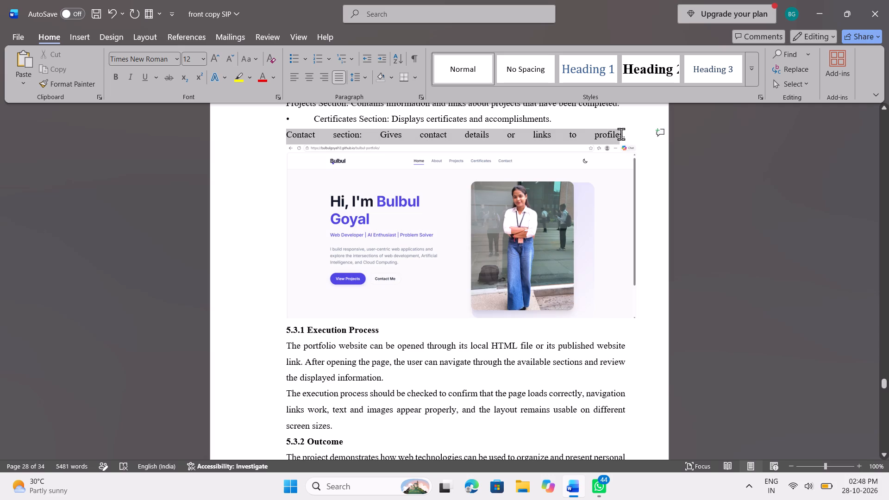
left_click_drag(621, 134, 626, 134)
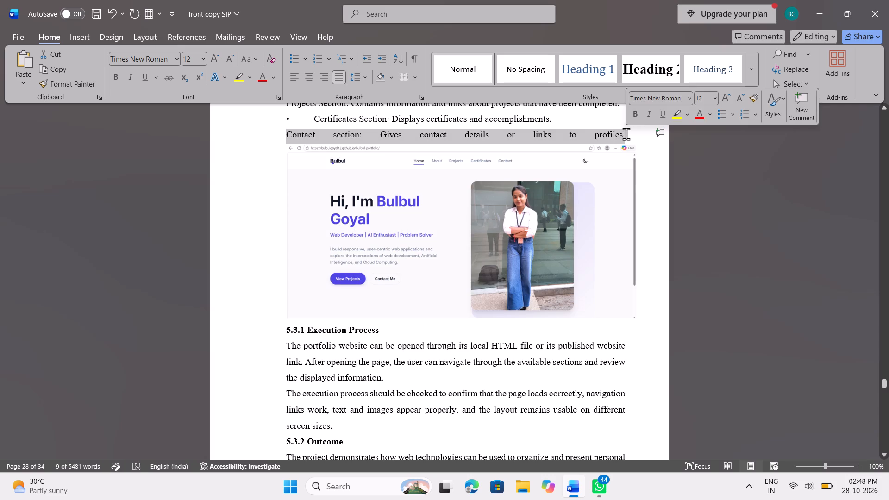
key("Delete")
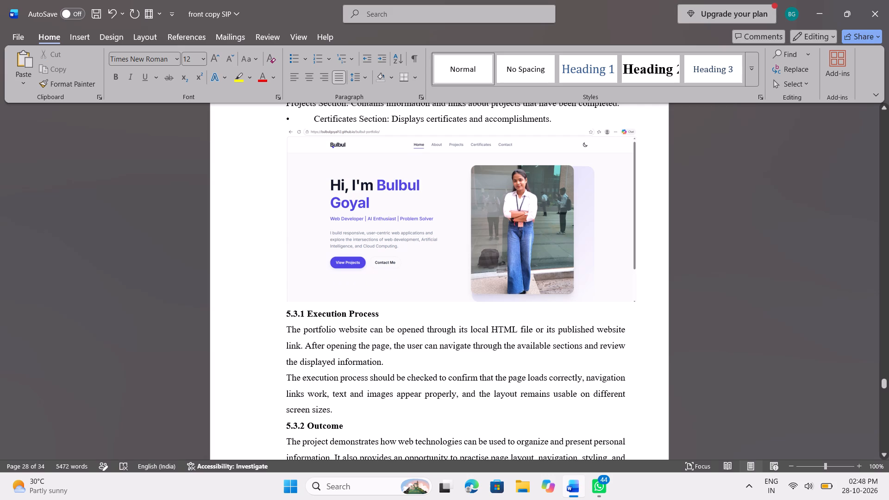
Replace the wide gap between the bullet and the Home Section text with three spaces.
scroll(517, 277, "up", 1)
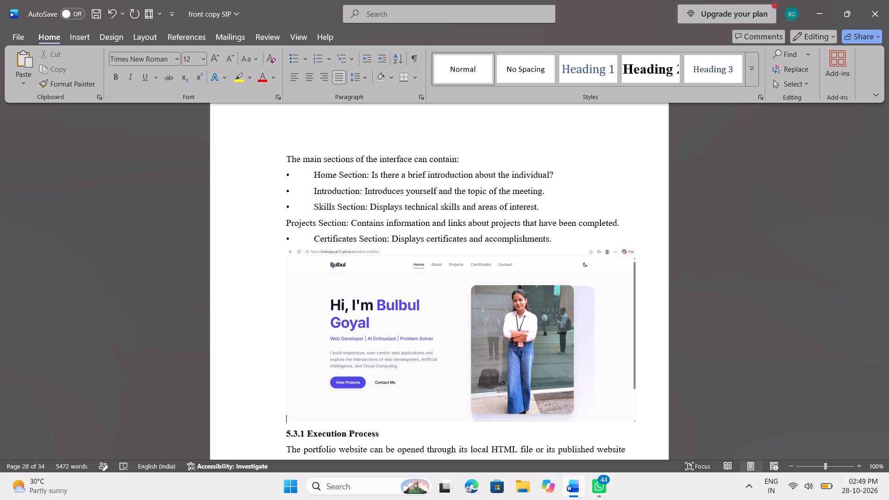
left_click(313, 175)
key("BackSpace")
key("space")
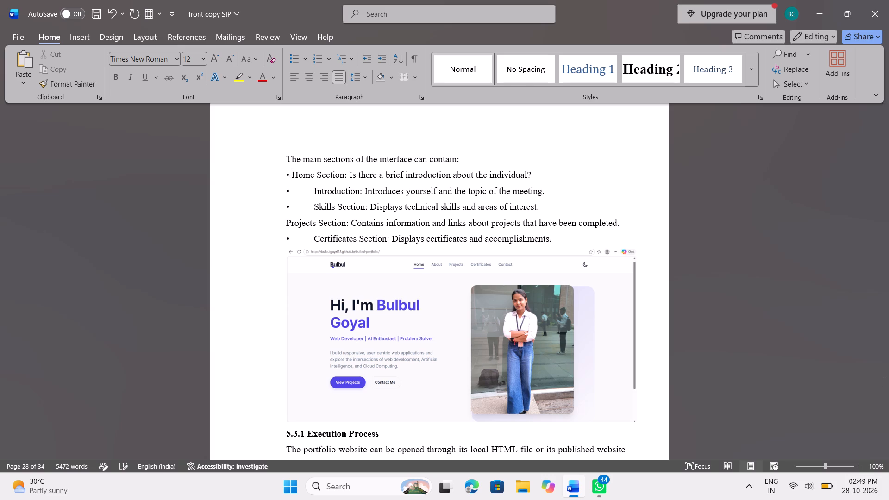
key("space")
key("space")
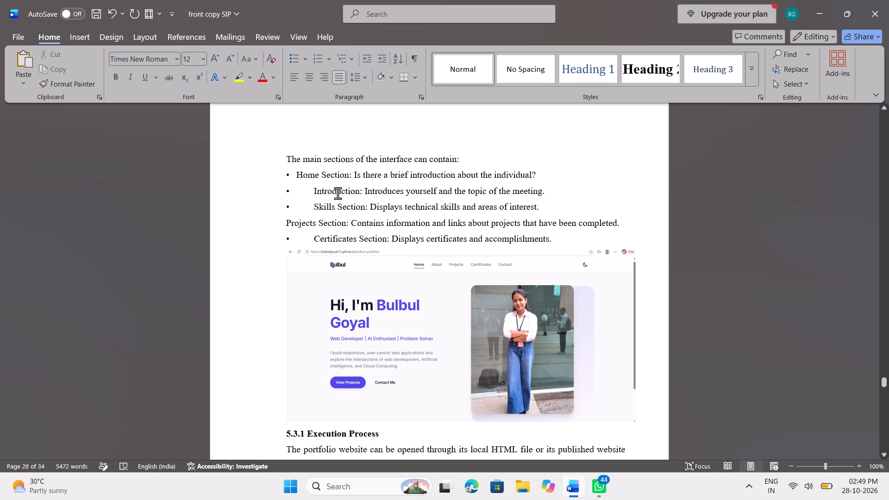
Replace the wide gap between the bullet and the "Introduction: Introduces yourself" text with two spaces.
left_click(316, 191)
key("Left")
key("BackSpace")
key("space")
key("space")
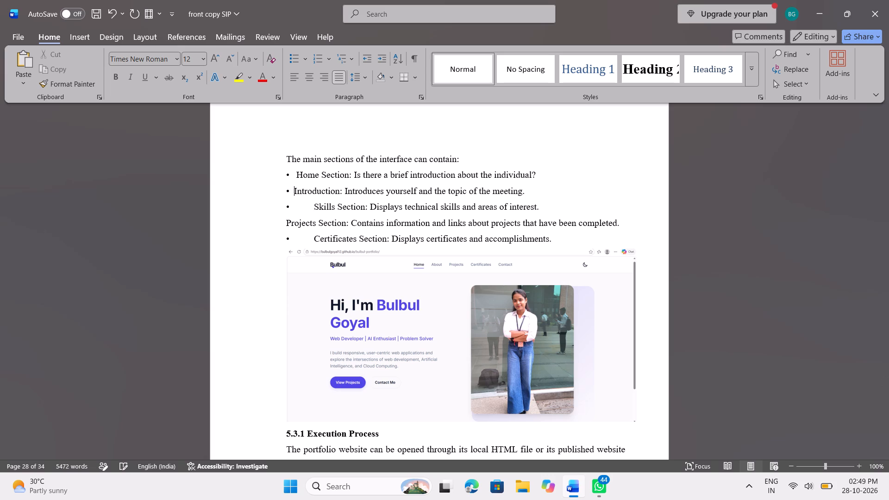
Add one more space between the bullet and the "Introduction: Introduces yourself" text.
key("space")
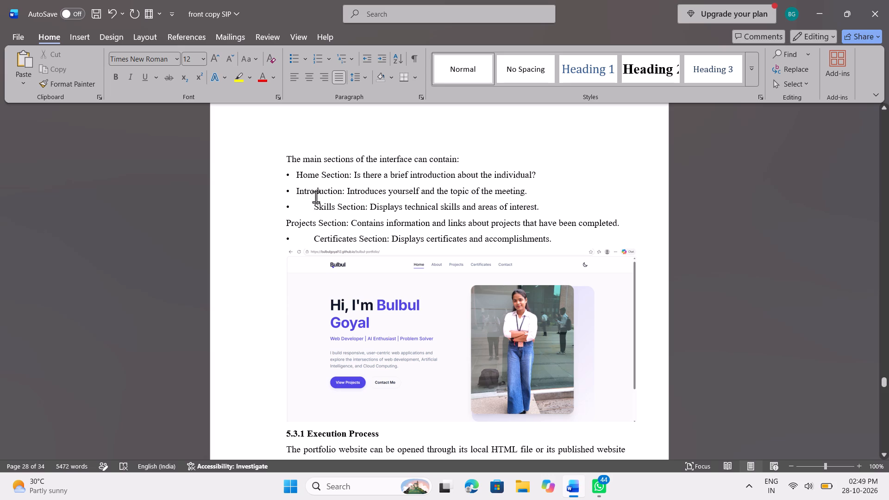
Replace the wide gap between the bullet and the Skills Section text with three spaces.
left_click(312, 201)
key("BackSpace")
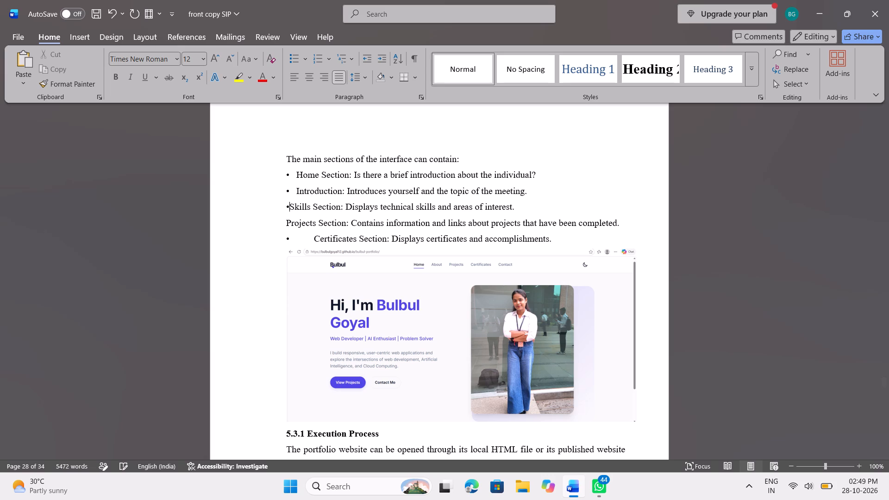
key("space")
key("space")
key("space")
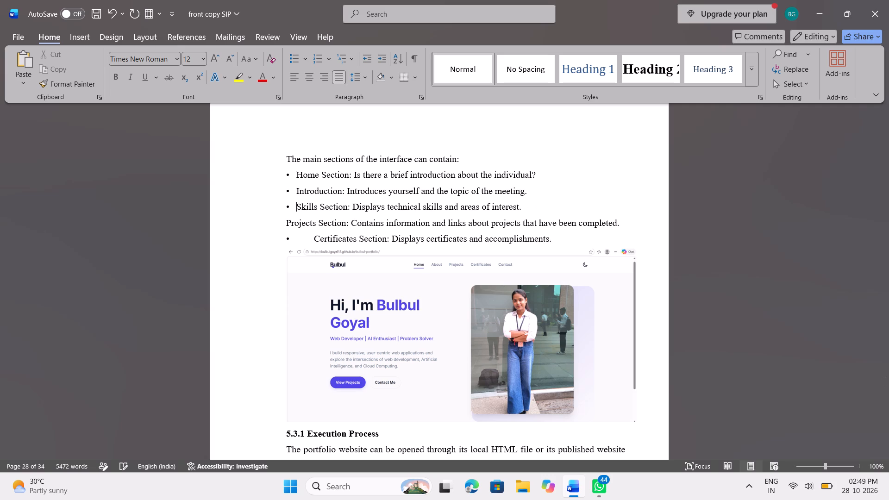
Replace the wide gap between the bullet and the Certificates Section text with three spaces.
left_click(312, 234)
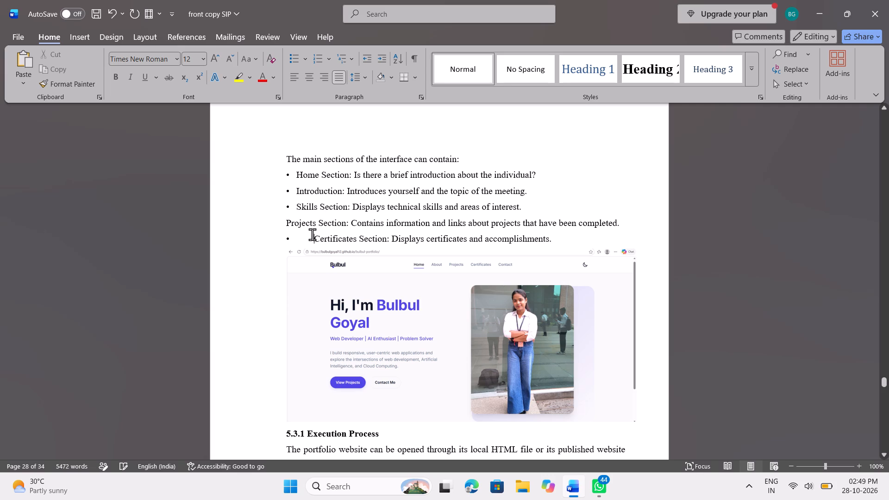
key("BackSpace")
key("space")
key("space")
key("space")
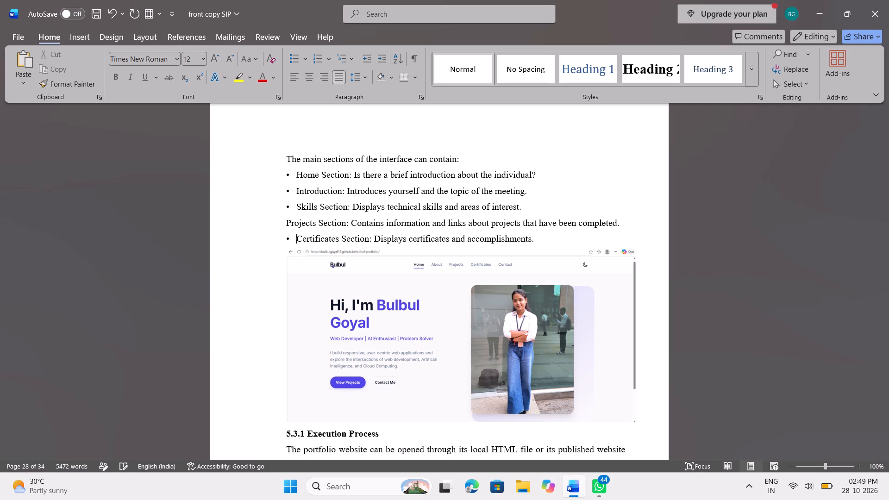
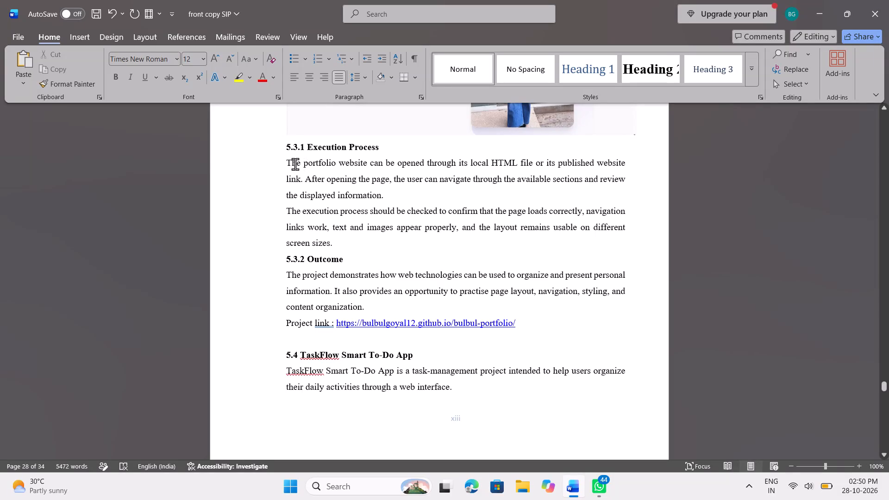
Replace the text from heading "5.3.1 Execution Process" through the 5.4 TaskFlow paragraph ending "through a web interface." with the copied reworded version.
left_click_drag(286, 149, 355, 346)
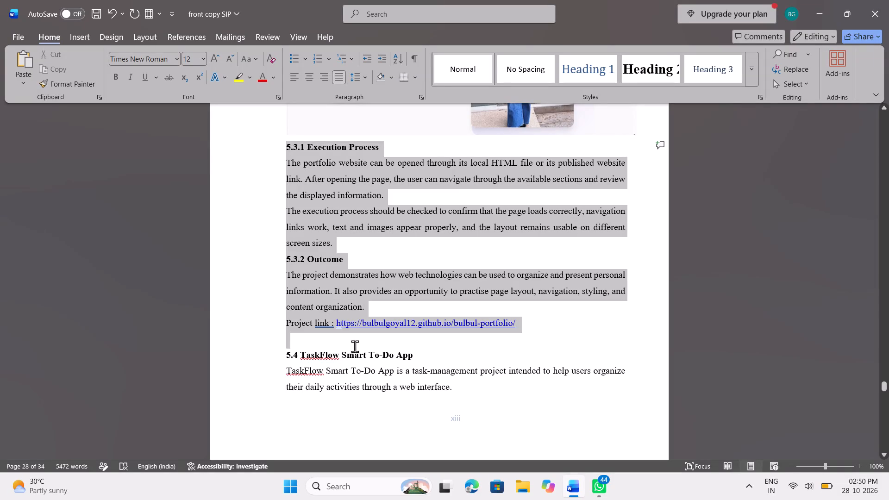
left_click_drag(355, 346, 441, 381)
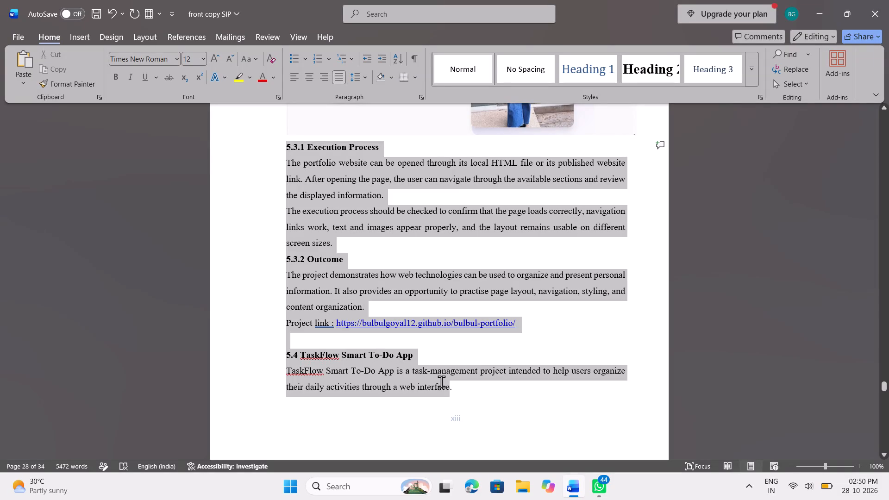
left_click_drag(441, 381, 458, 387)
left_click_drag(458, 387, 460, 387)
key("ctrl+v")
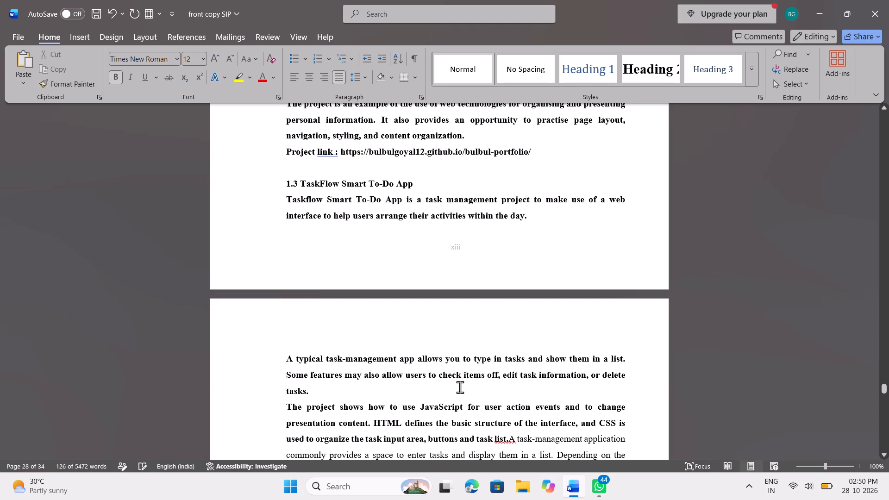
Remove bold from the two body paragraphs under heading 5.3.1 Execution Process.
scroll(460, 387, "up", 1)
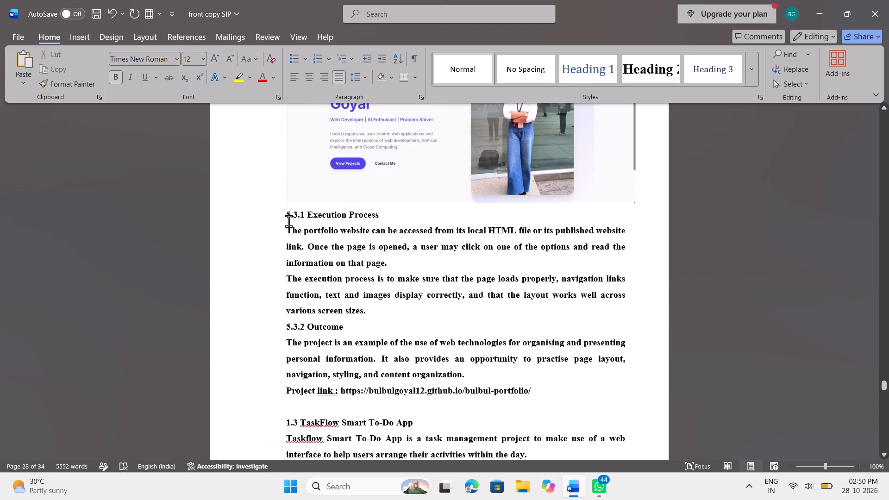
left_click_drag(284, 236, 340, 293)
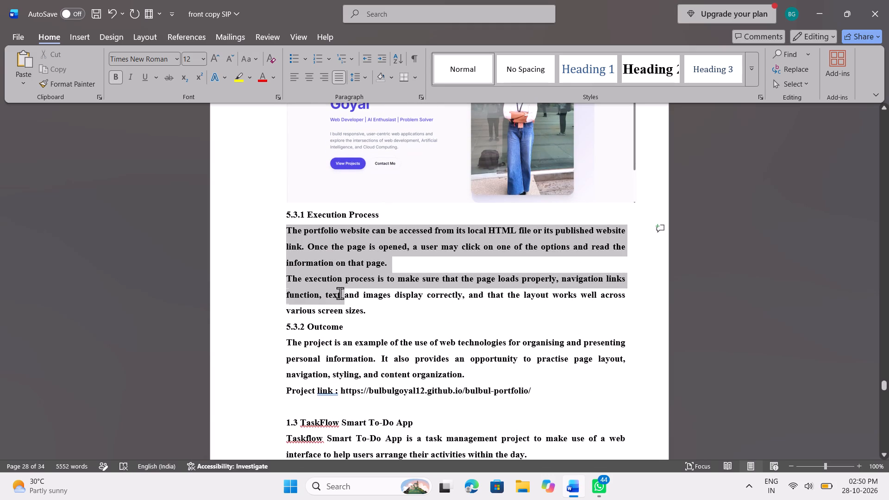
left_click_drag(340, 293, 370, 312)
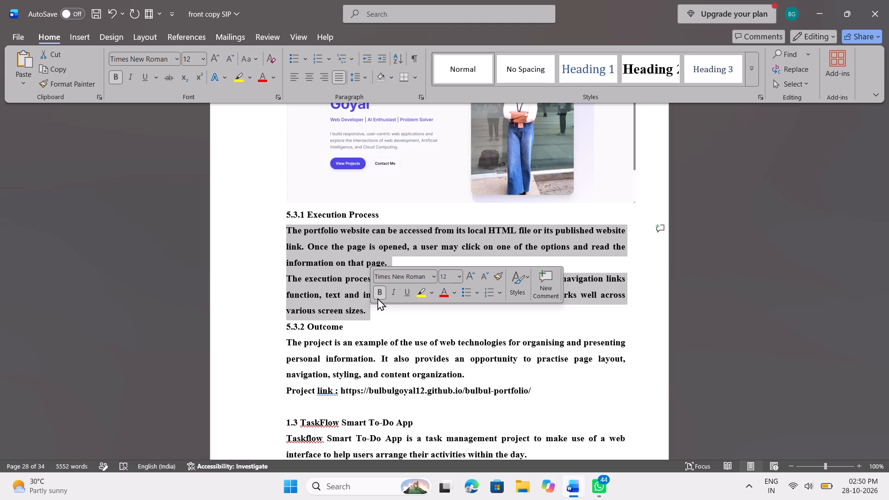
left_click(377, 297)
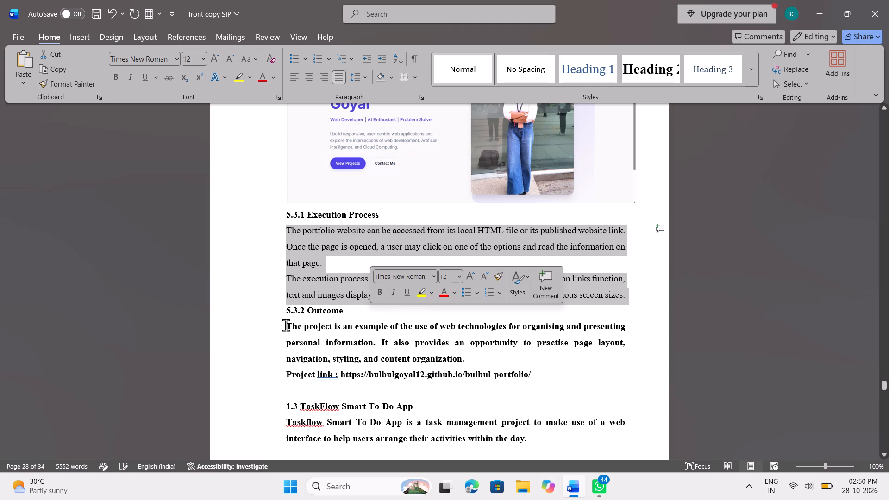
Remove bold from the body paragraph under heading 5.3.2 Outcome and the project link line below it.
left_click_drag(286, 325, 484, 381)
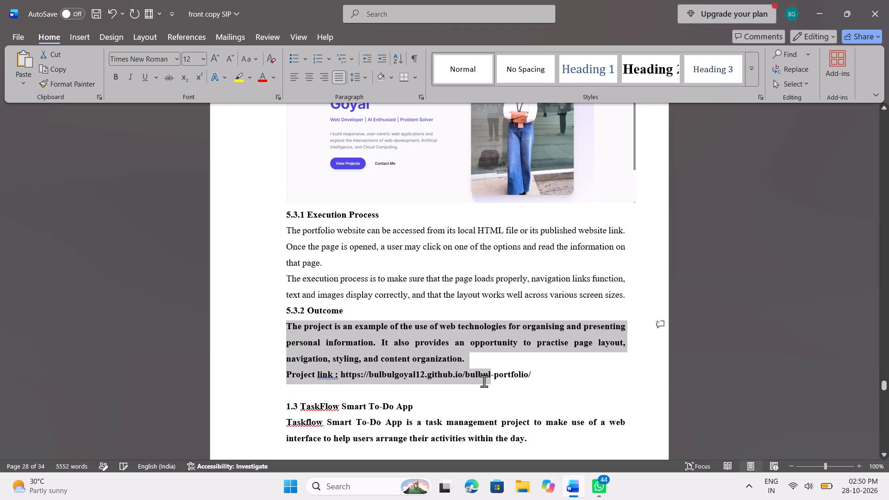
left_click_drag(484, 381, 573, 369)
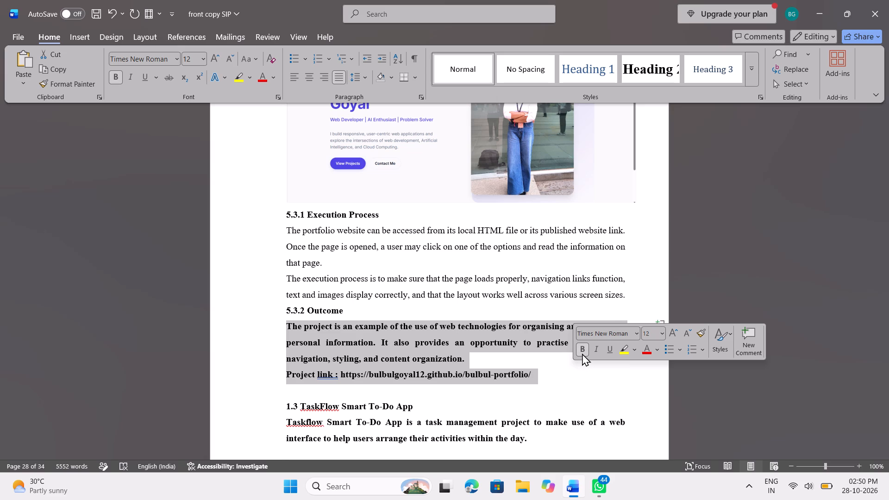
left_click(582, 353)
left_click(554, 381)
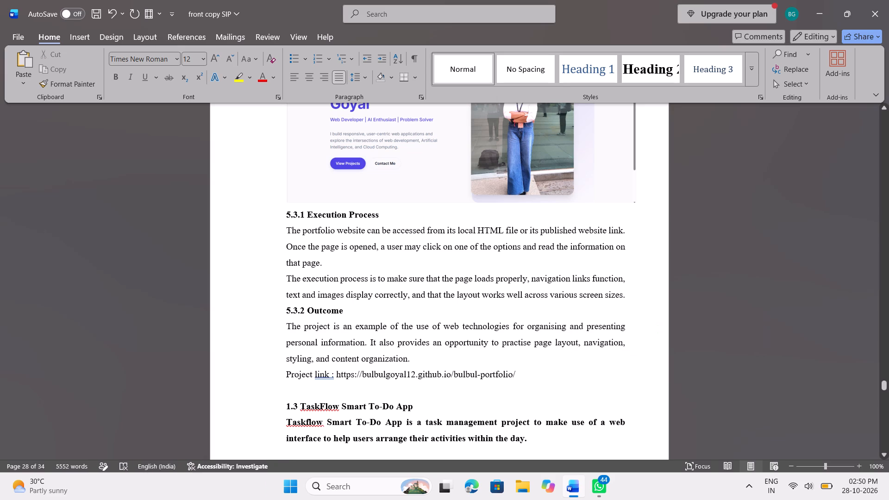
key("space")
key("BackSpace")
Remove bold from the reworded TaskFlow Smart To-Do App body text, from "Taskflow Smart To-Do App is" through "buttons and task list".
scroll(450, 405, "down", 1)
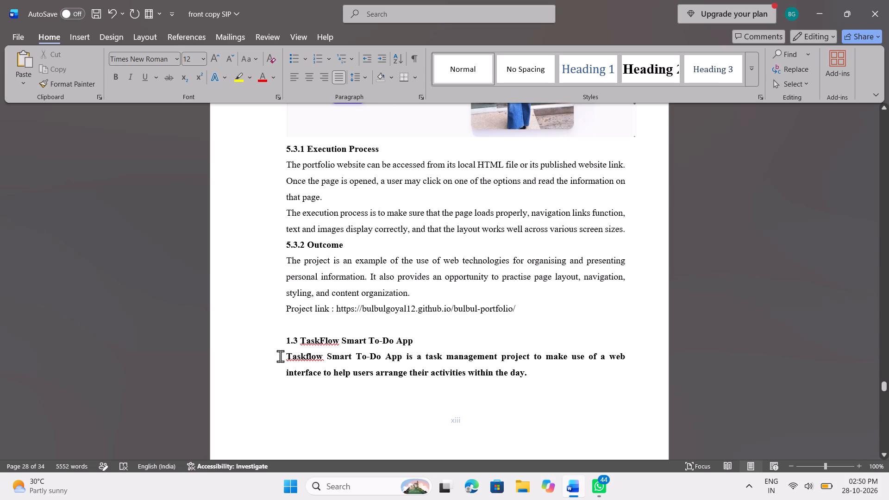
left_click_drag(280, 356, 378, 454)
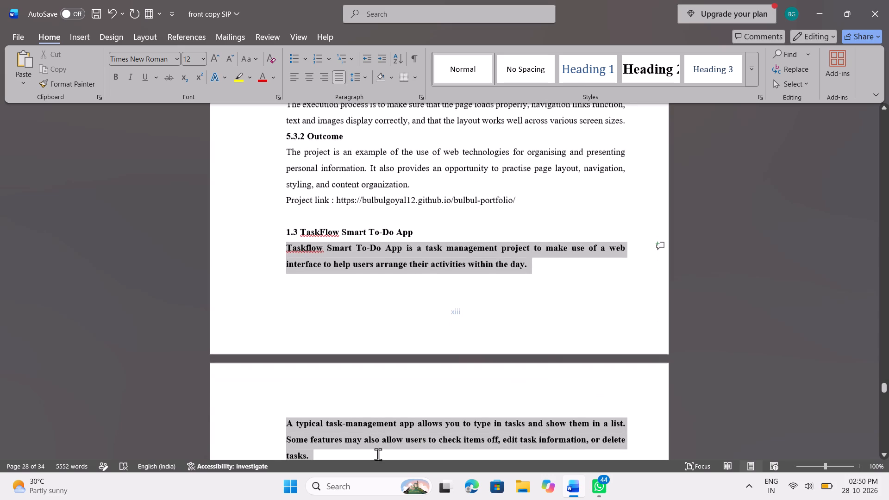
left_click_drag(378, 454, 372, 381)
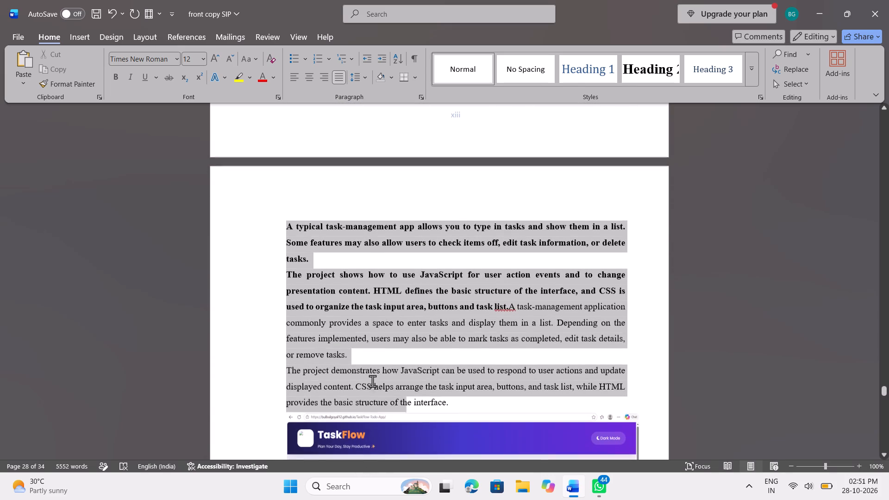
left_click_drag(372, 381, 432, 327)
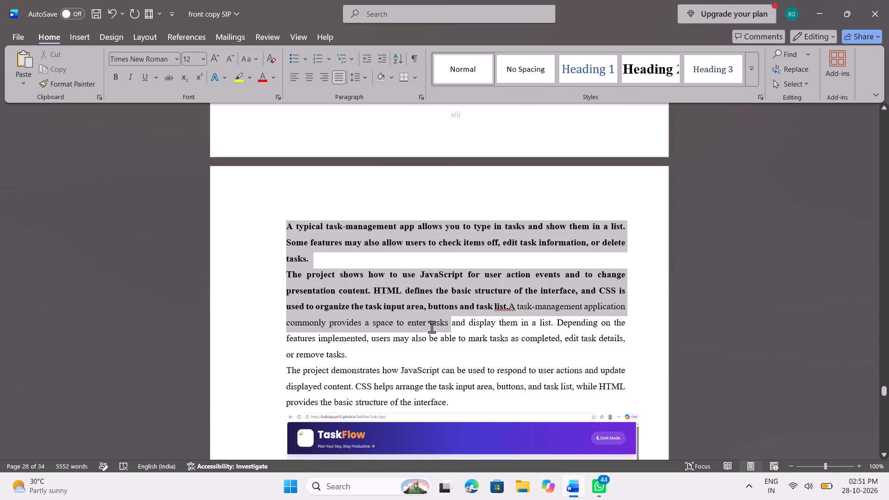
left_click_drag(432, 327, 480, 317)
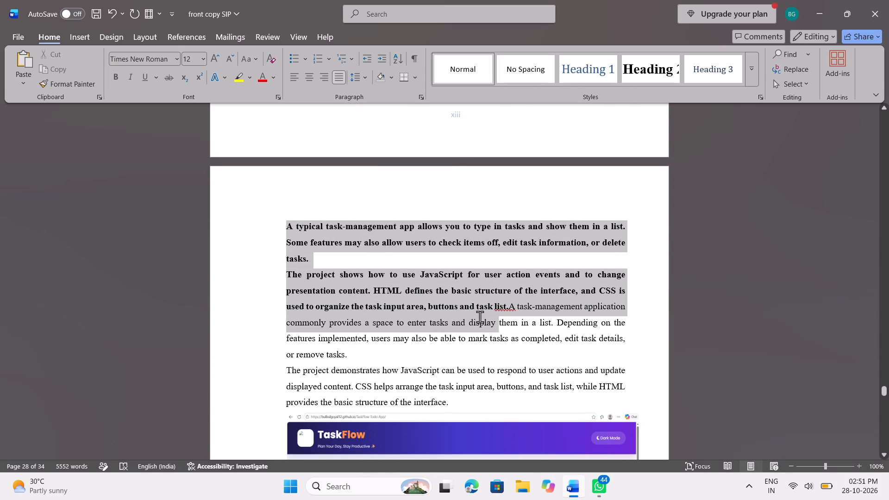
left_click_drag(480, 317, 501, 305)
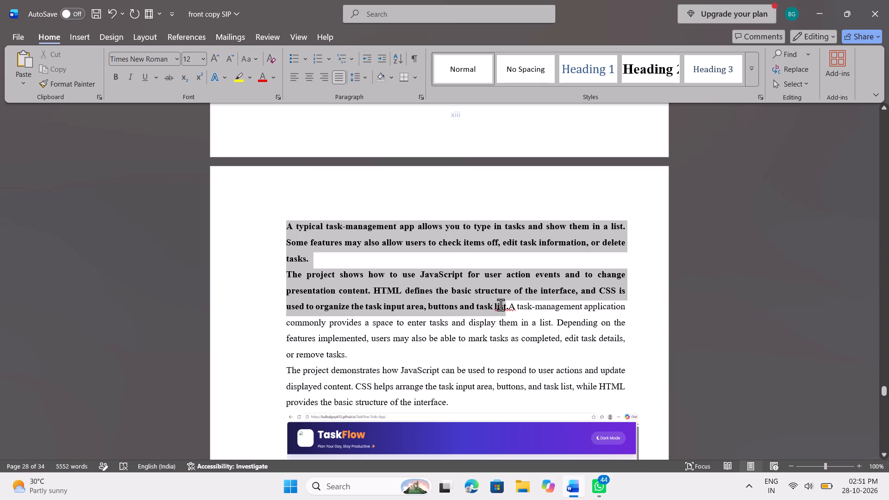
left_click_drag(501, 305, 501, 305)
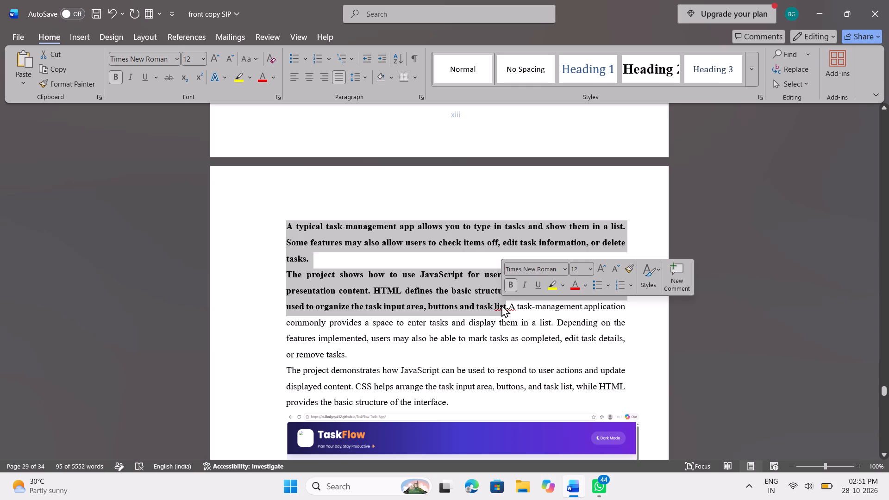
left_click(507, 287)
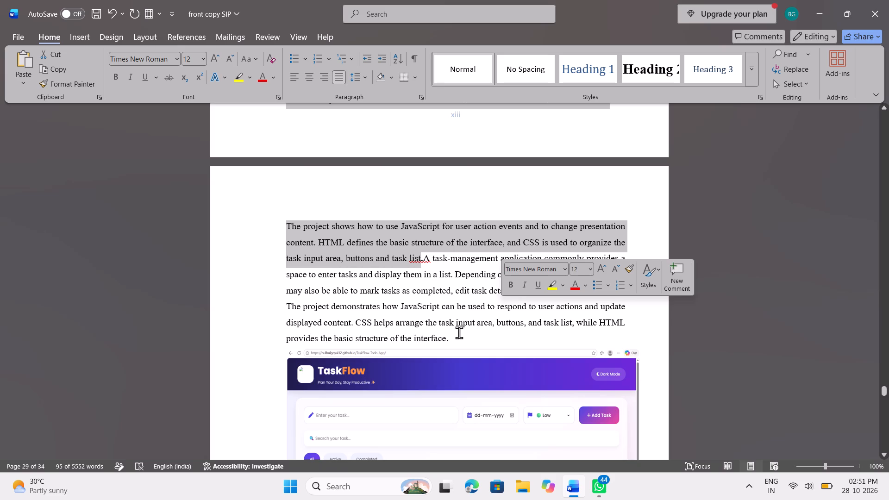
Select the leftover original TaskFlow text above the screenshot, from "A task-management application commonly" through "basic structure of the interface.".
left_click(426, 270)
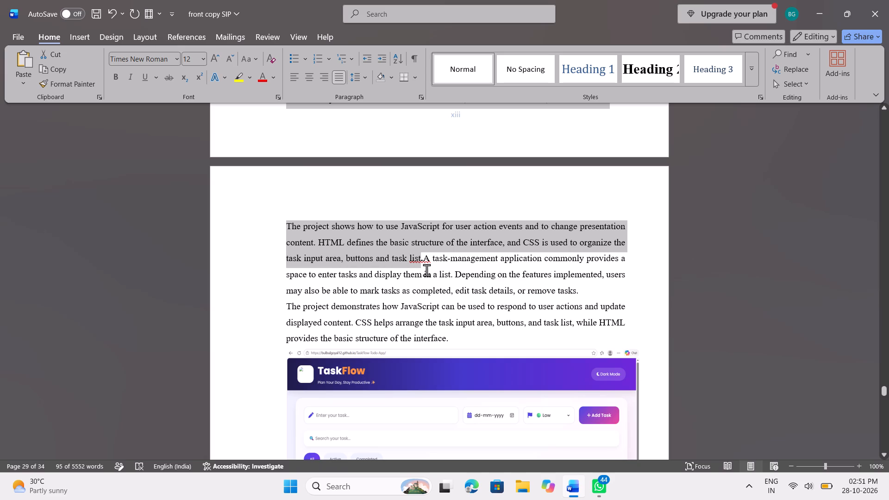
left_click_drag(423, 261, 431, 322)
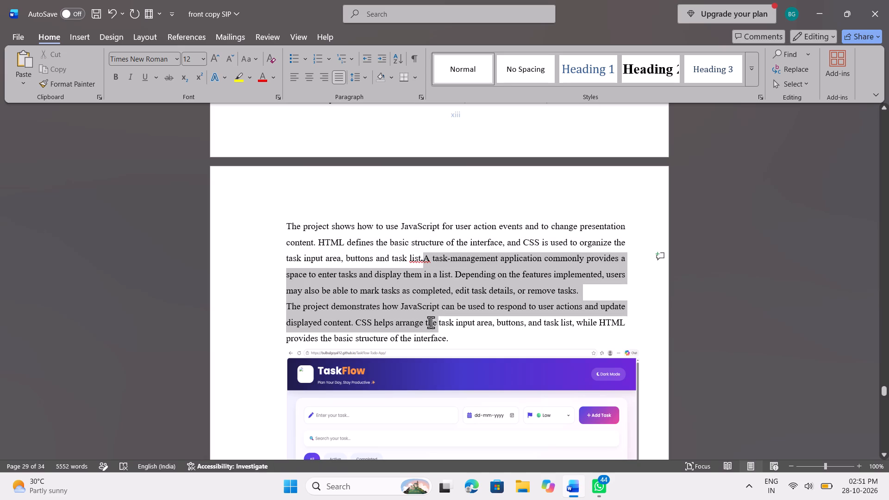
left_click_drag(431, 322, 451, 339)
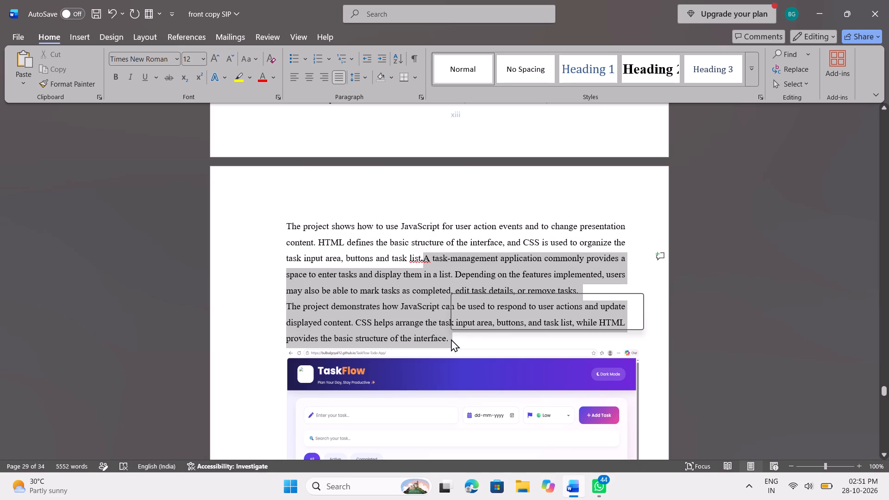
Delete the selected original TaskFlow text above the screenshot, from "A task-management application commonly" through "basic structure of the interface.".
key("BackSpace")
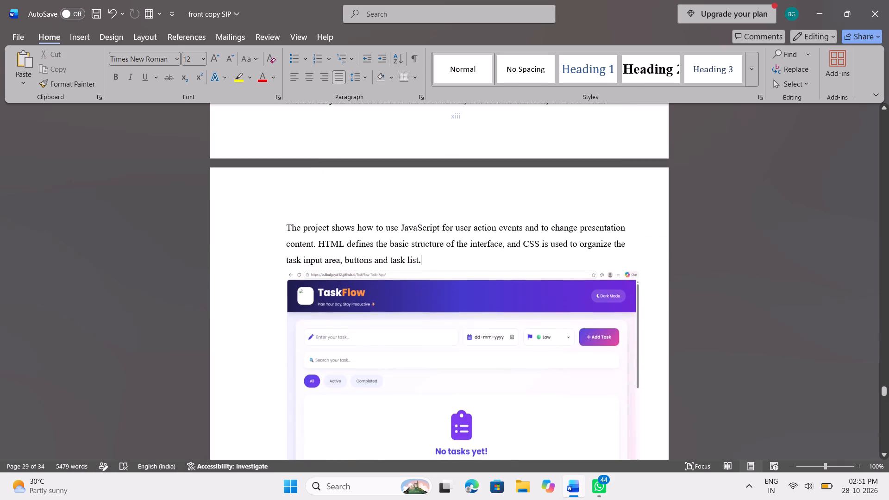
scroll(451, 339, "down", 1)
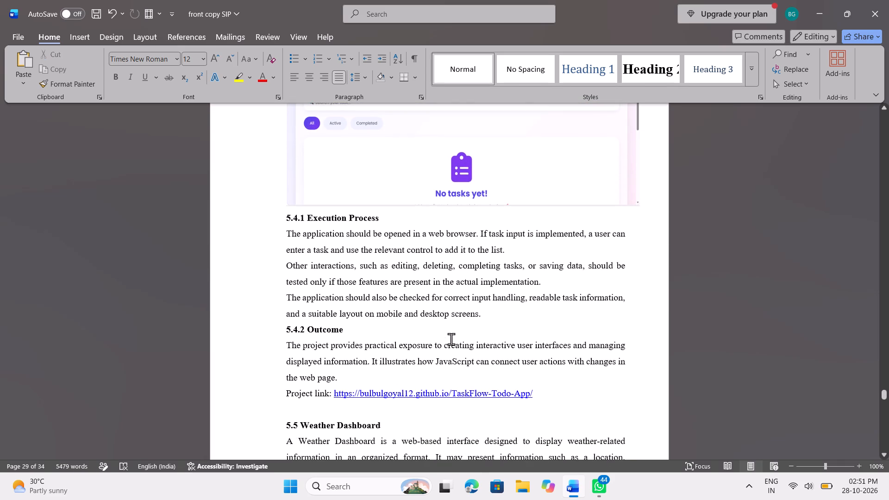
scroll(451, 339, "up", 1)
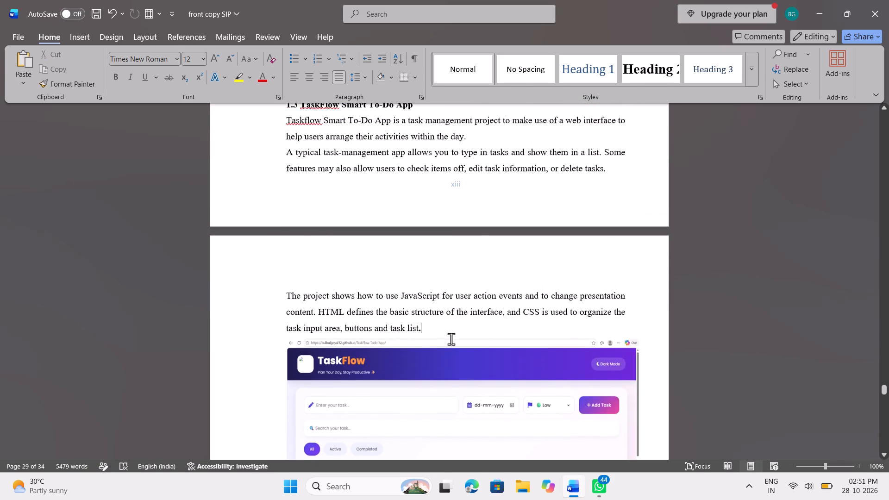
scroll(451, 339, "up", 2)
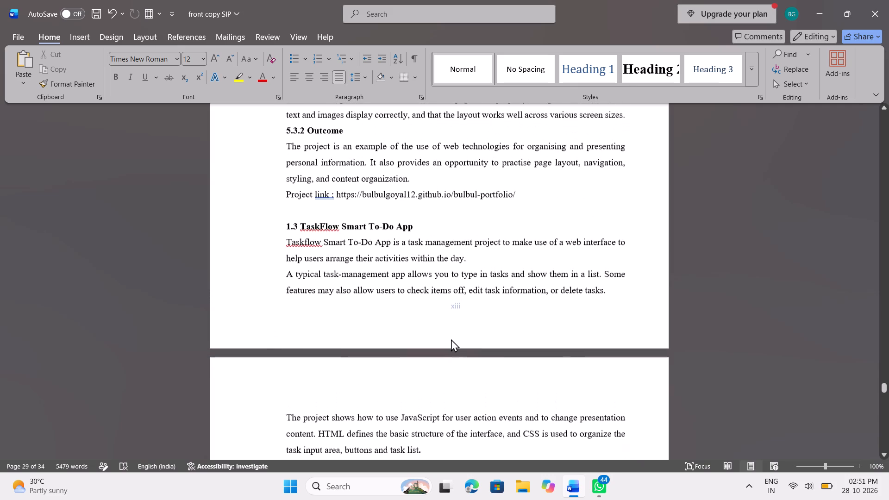
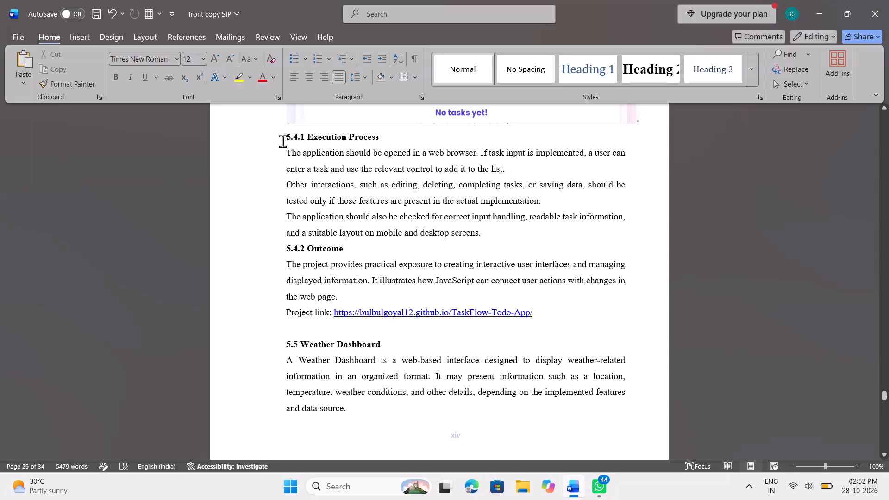
Replace the text from heading 5.4.1 Execution Process through the Weather Dashboard paragraph ending "should reflect that implementation." with the copied reworded version.
left_click_drag(281, 137, 363, 331)
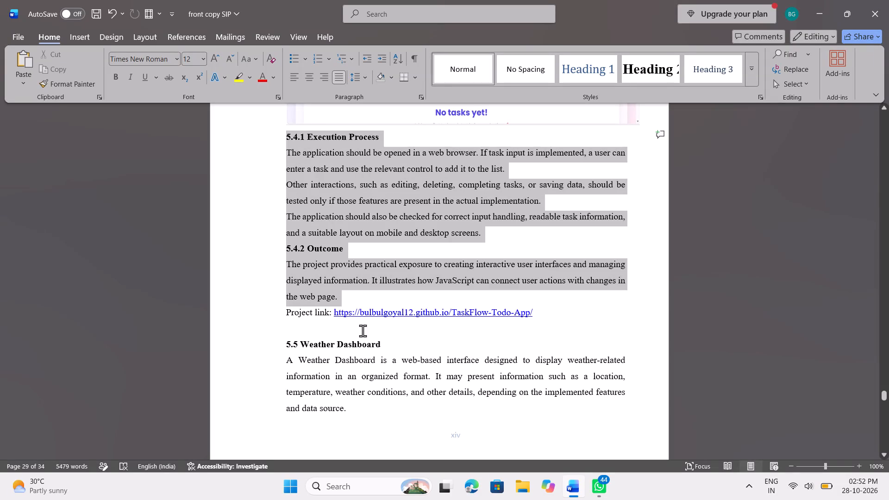
left_click_drag(363, 331, 379, 280)
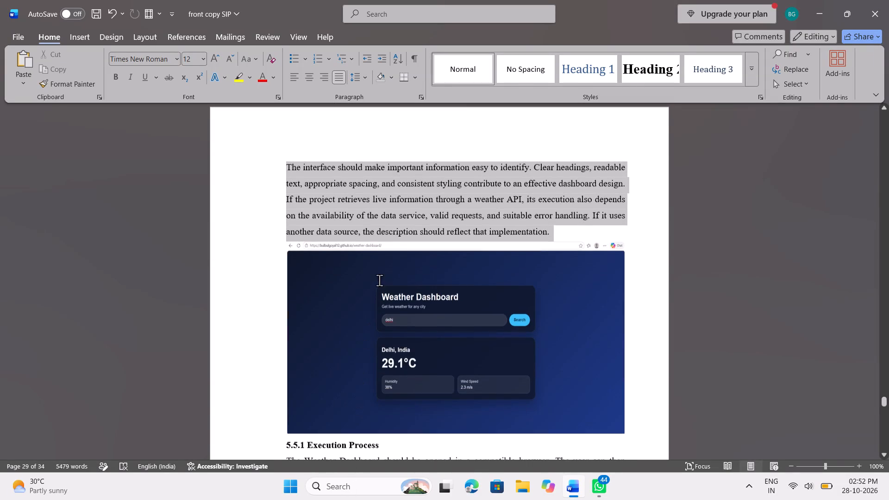
left_click_drag(379, 280, 551, 232)
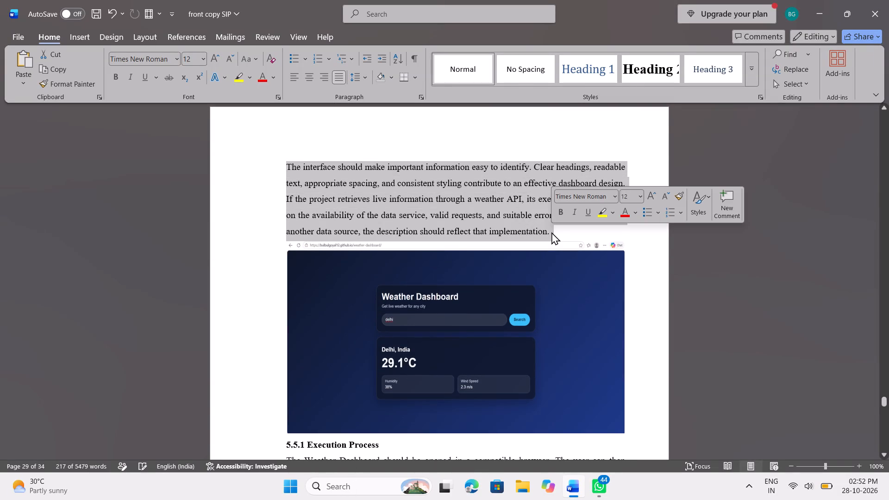
key("ctrl+v")
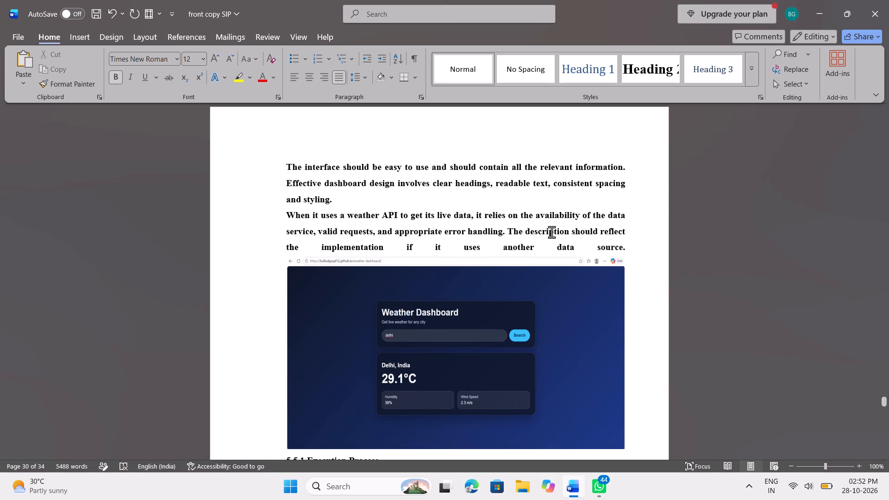
Remove bold from the three body paragraphs under heading 5.4.1 Execution Process, from "The application should launch" through "desk computer.".
scroll(551, 232, "up", 2)
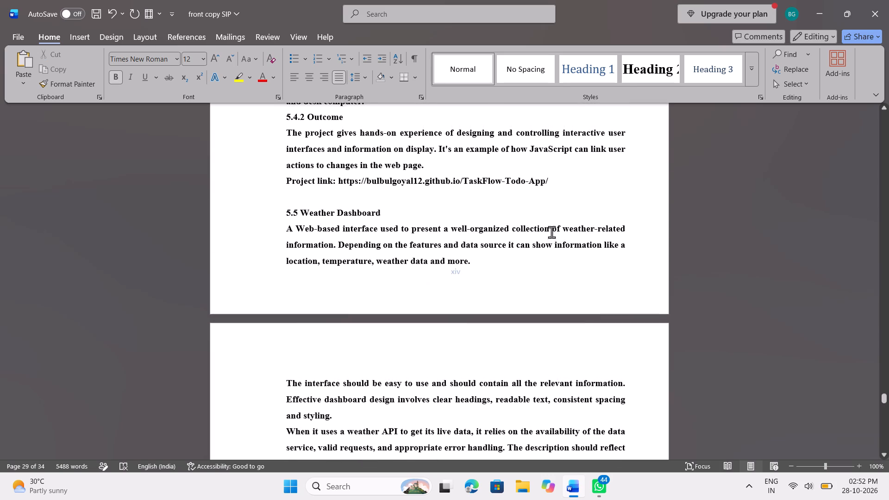
scroll(551, 232, "up", 2)
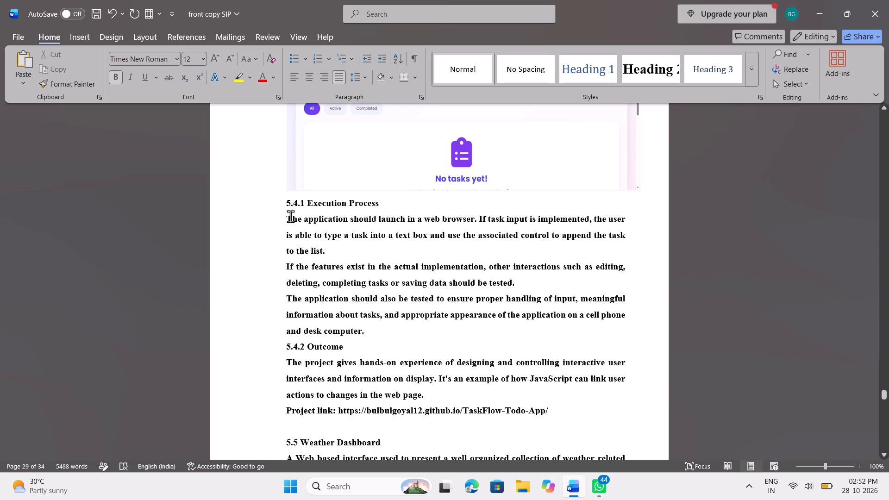
left_click_drag(286, 216, 458, 303)
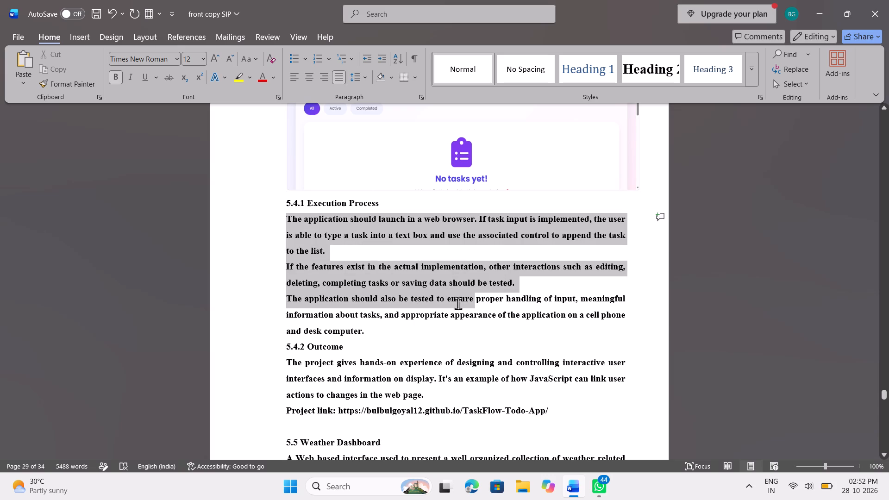
left_click_drag(458, 303, 387, 325)
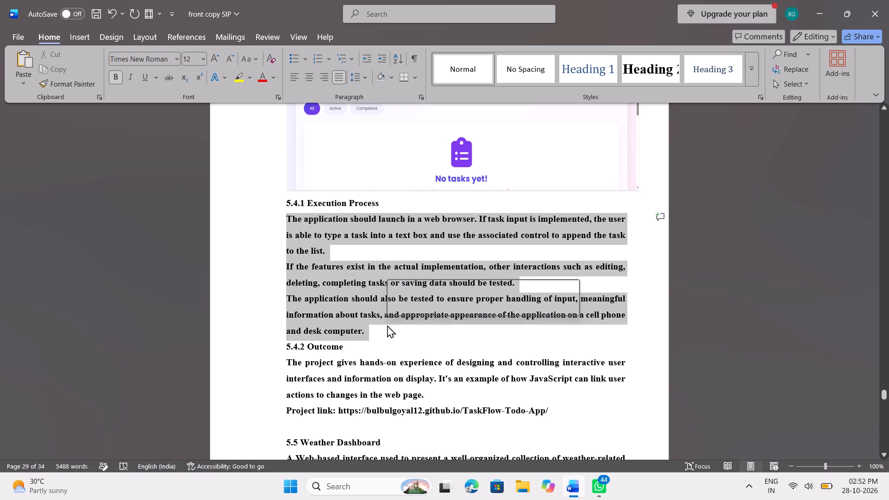
left_click(396, 307)
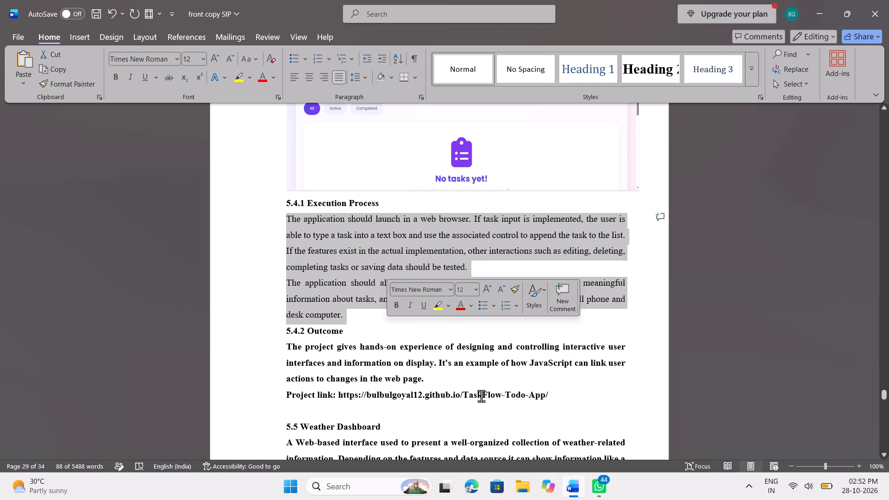
Remove bold from the body paragraph under heading 5.4.2 Outcome and the TaskFlow project link line below it.
left_click_drag(285, 348, 367, 361)
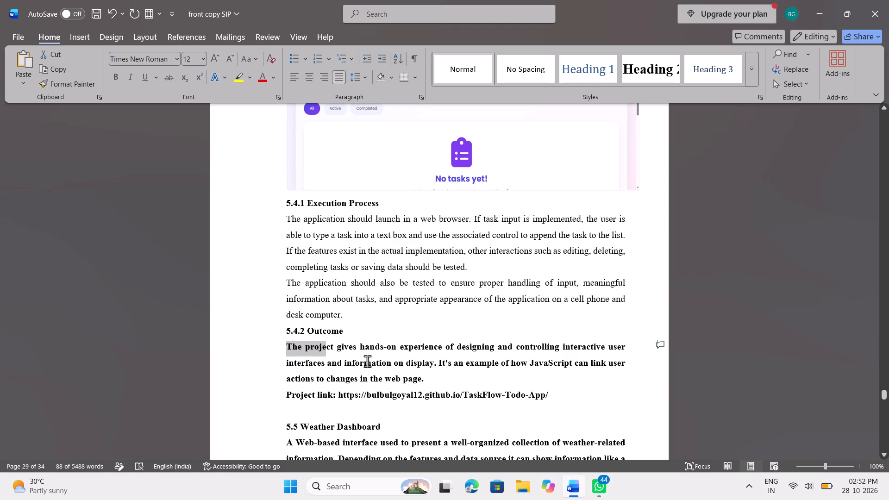
left_click_drag(367, 361, 551, 396)
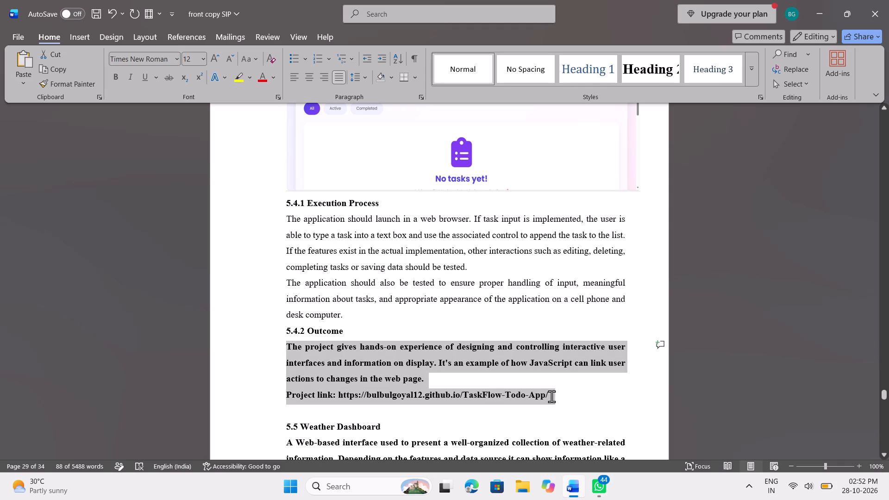
left_click_drag(551, 396, 552, 395)
left_click(557, 370)
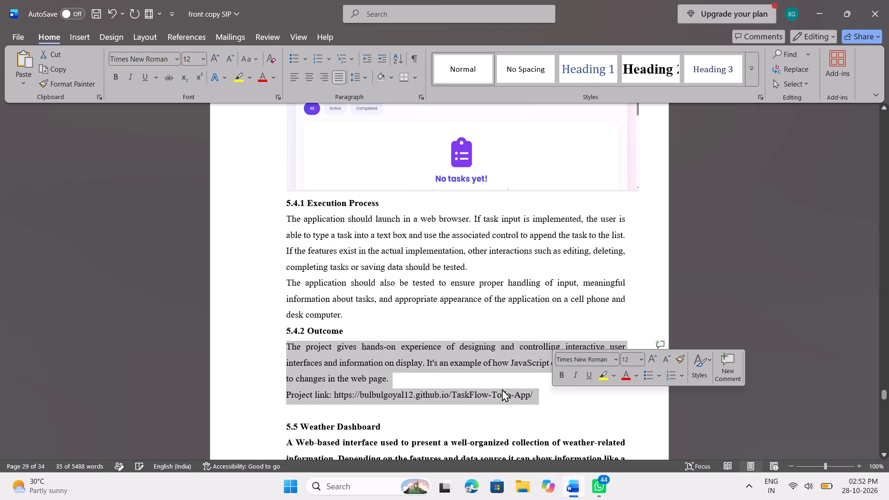
left_click(486, 432)
Remove bold from the 5.5 Weather Dashboard body text above the screenshot, from "A Web-based interface" through "another data source".
scroll(486, 432, "down", 1)
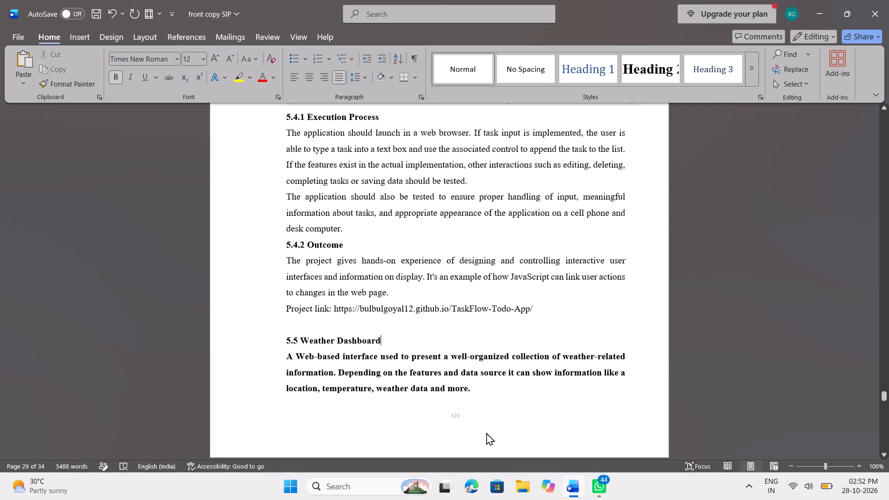
scroll(486, 432, "down", 1)
left_click_drag(287, 358, 468, 467)
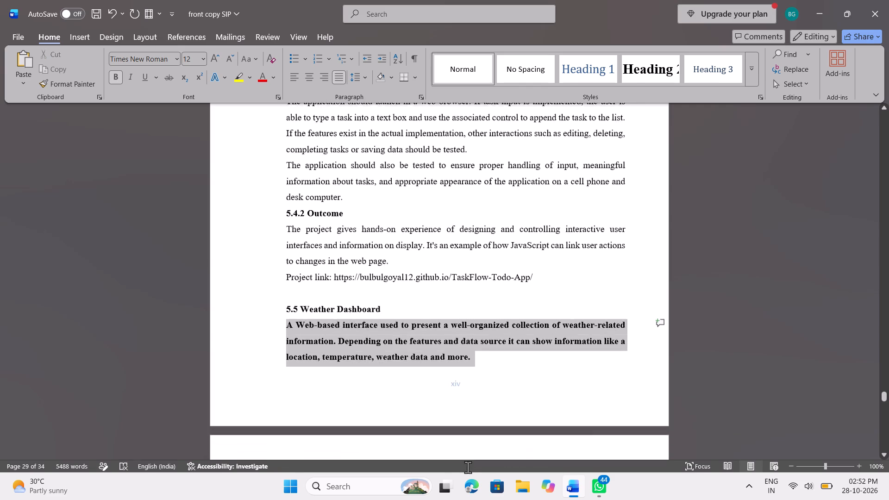
left_click_drag(468, 467, 568, 346)
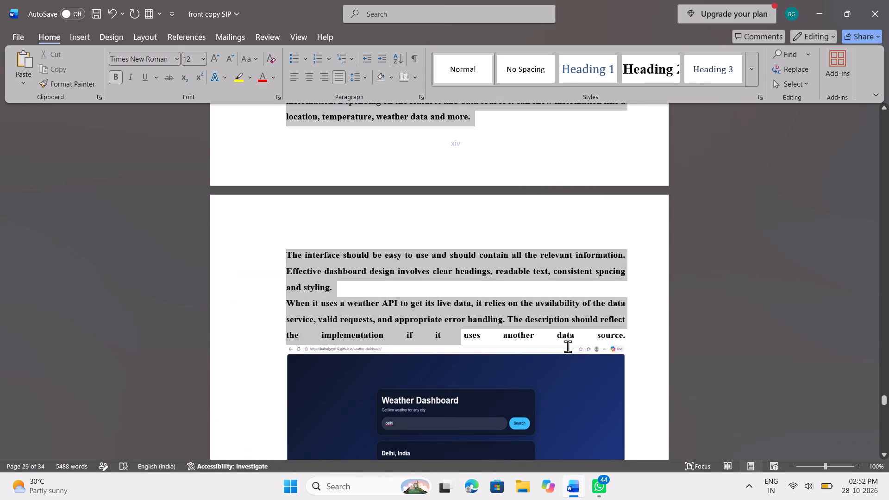
left_click_drag(568, 346, 622, 335)
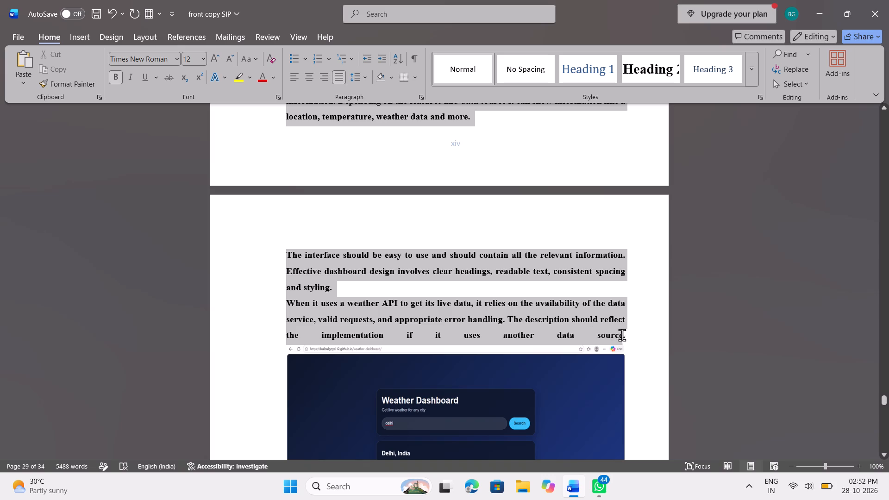
left_click_drag(622, 335, 620, 331)
left_click_drag(620, 331, 624, 331)
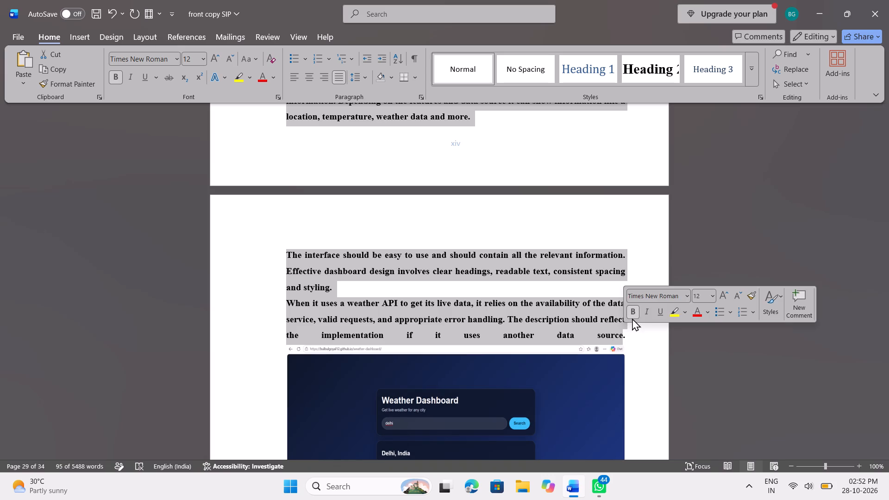
left_click(633, 313)
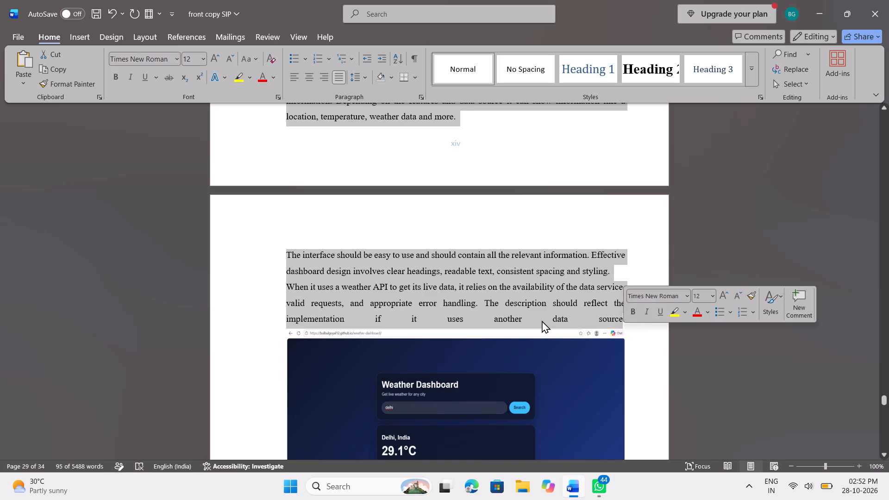
left_click(643, 332)
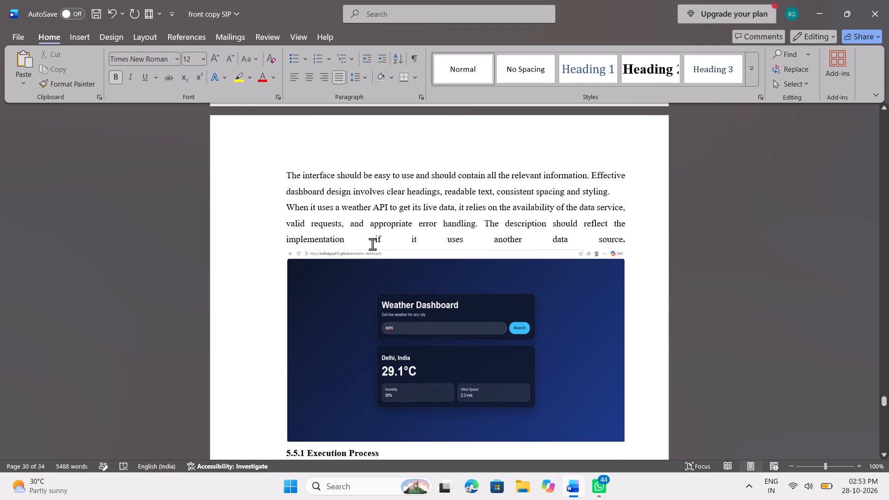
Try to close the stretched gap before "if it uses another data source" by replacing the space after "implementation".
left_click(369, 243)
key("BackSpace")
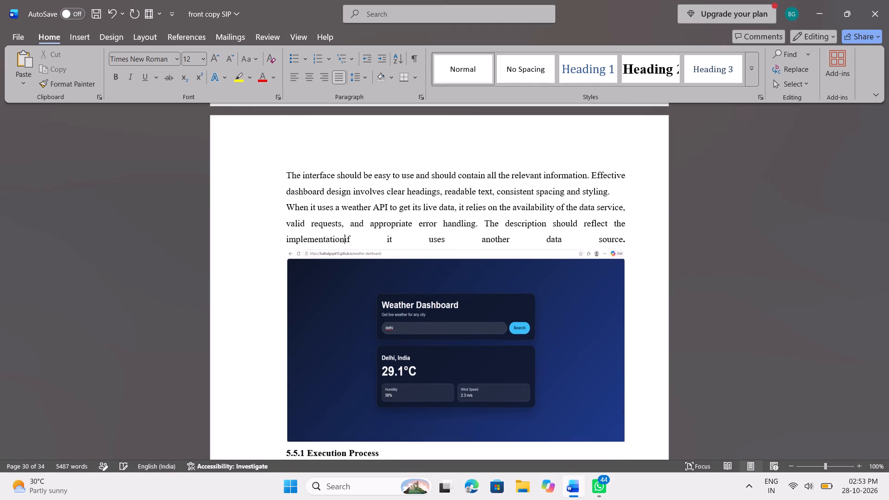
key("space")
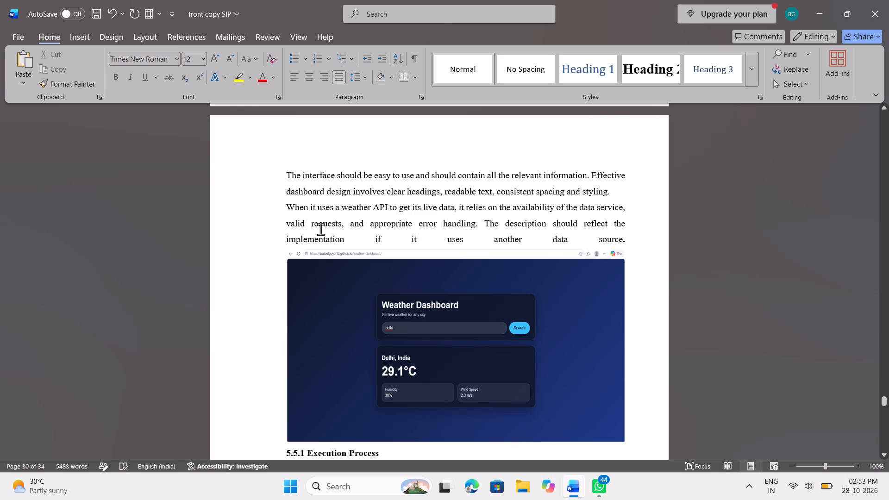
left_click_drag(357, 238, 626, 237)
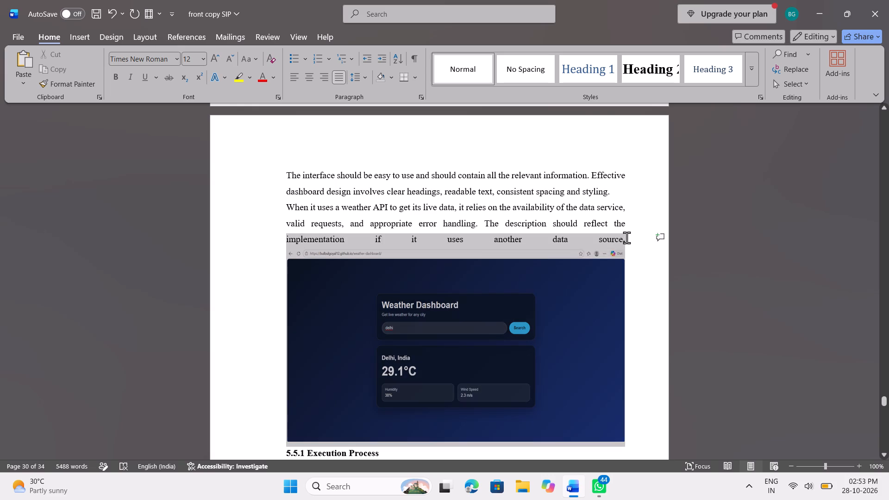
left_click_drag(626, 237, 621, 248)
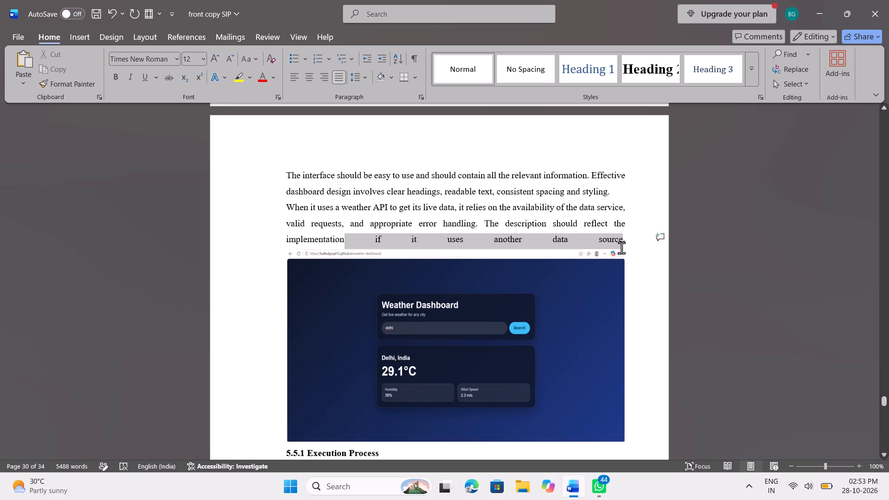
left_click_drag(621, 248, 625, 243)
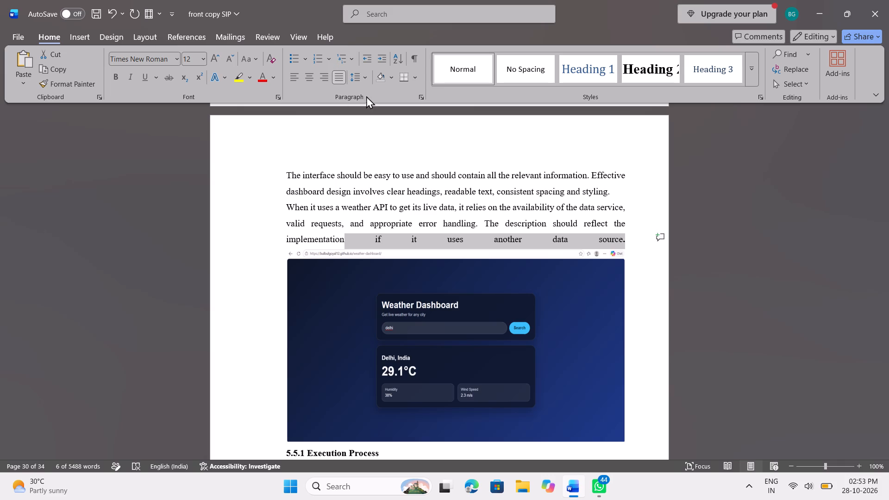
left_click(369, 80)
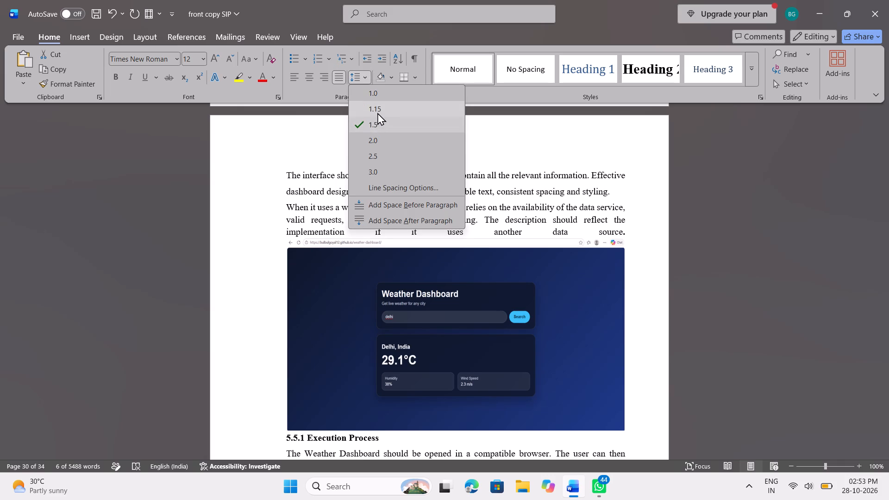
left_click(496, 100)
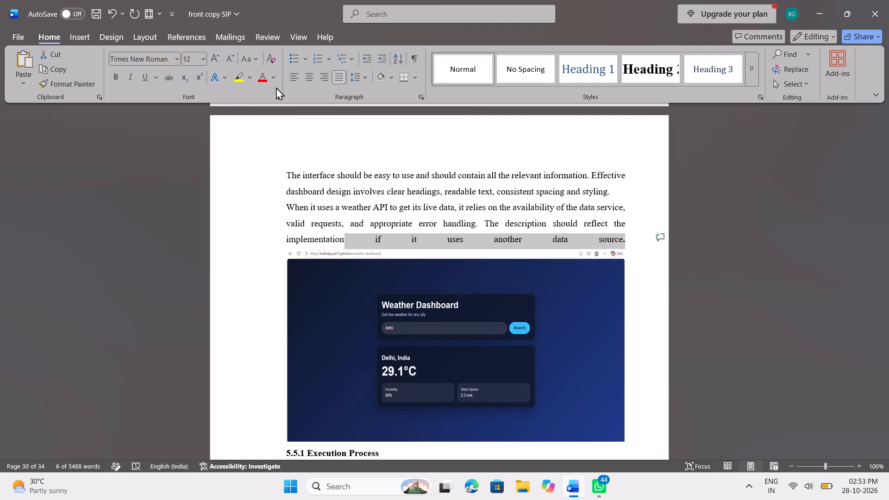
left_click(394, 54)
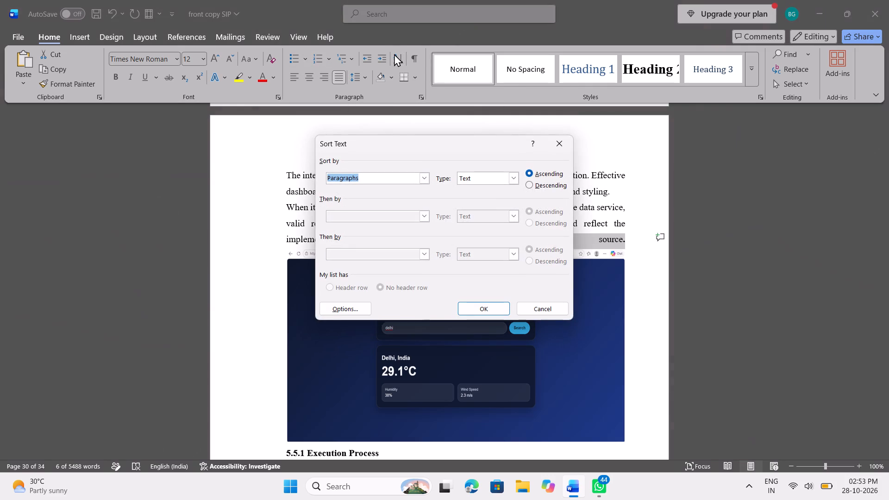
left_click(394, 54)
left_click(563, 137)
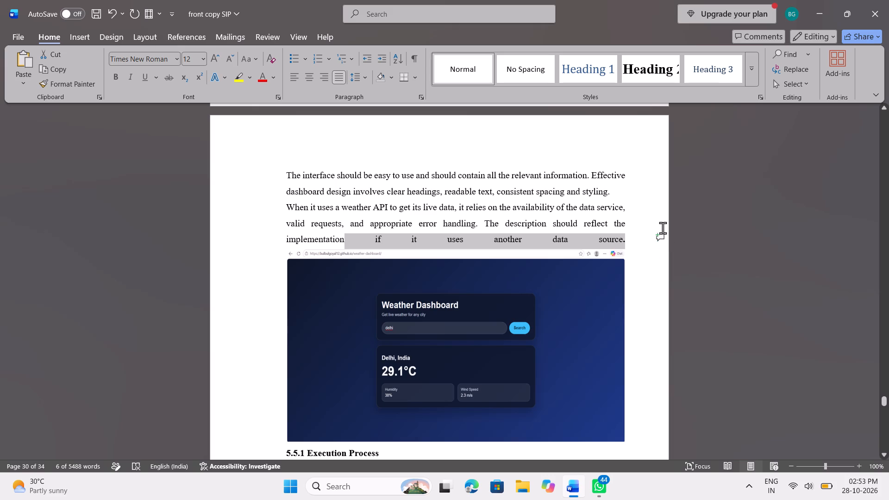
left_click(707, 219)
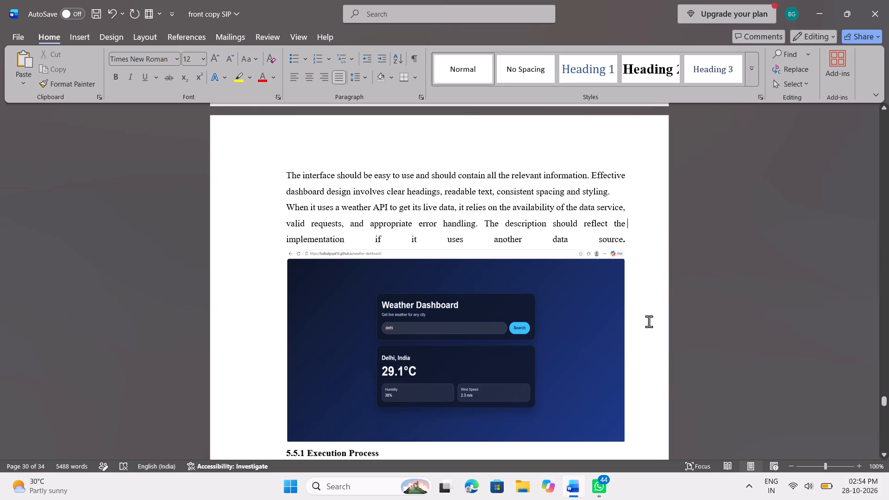
Delete two of the empty lines between the Weather Dashboard project link and heading 5.6 Overall Execution and Testing.
scroll(649, 321, "down", 2)
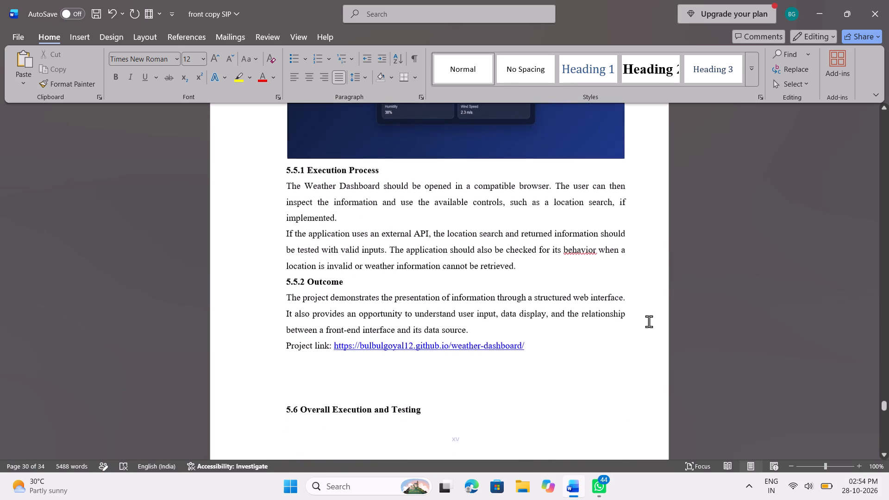
scroll(649, 321, "down", 1)
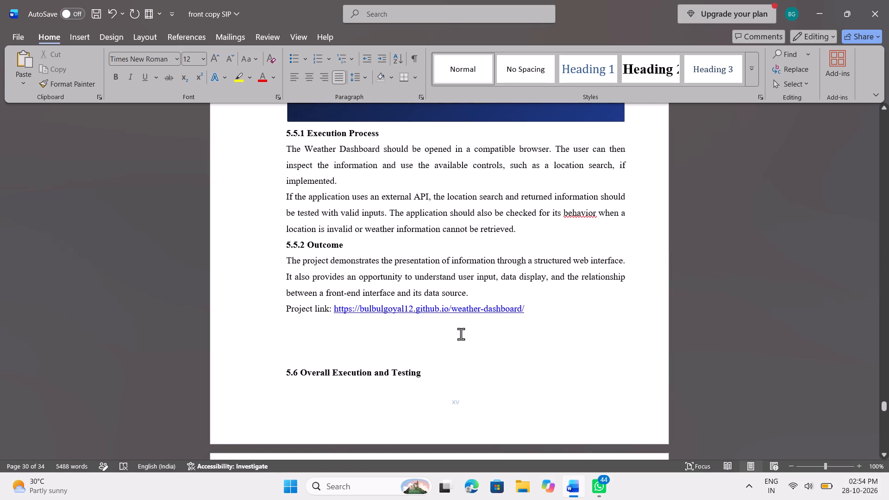
left_click(375, 353)
key("BackSpace")
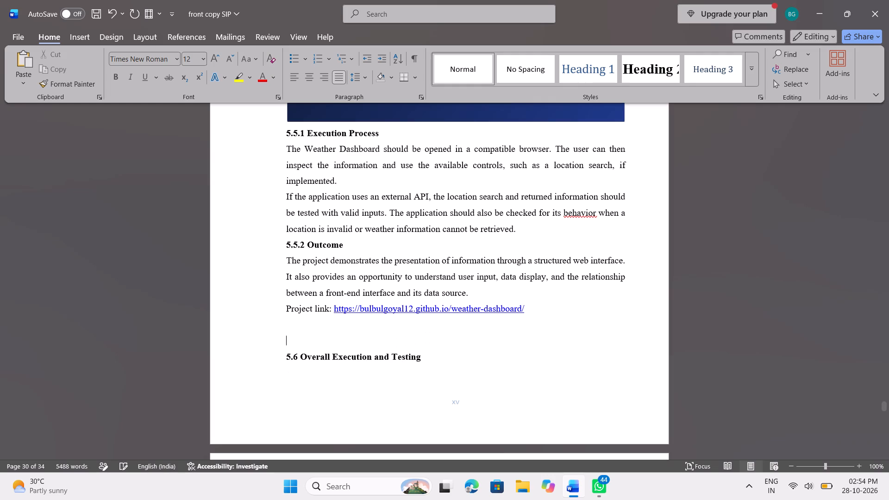
key("BackSpace")
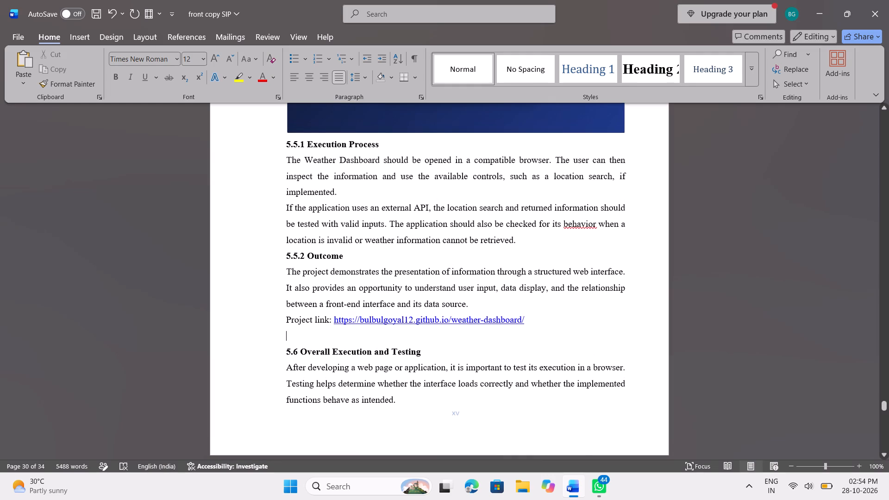
Review the layout from section 5.5.1 Execution Process through 5.6 Overall Execution and Testing and the start of its verification checklist table.
scroll(517, 469, "down", 1)
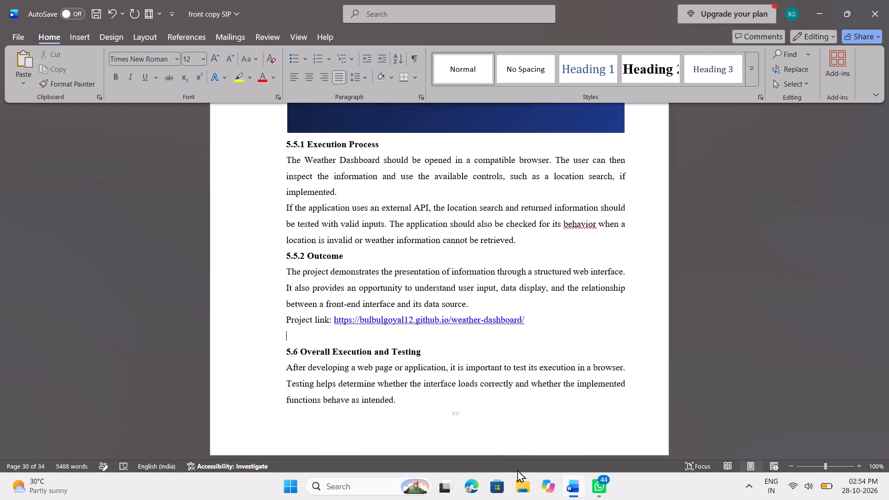
scroll(517, 469, "down", 1)
scroll(521, 424, "down", 1)
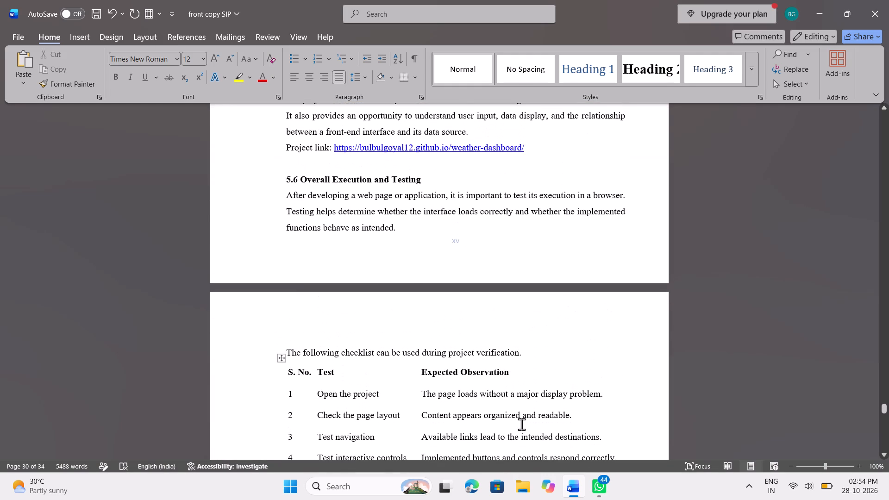
scroll(521, 424, "down", 1)
scroll(521, 424, "up", 1)
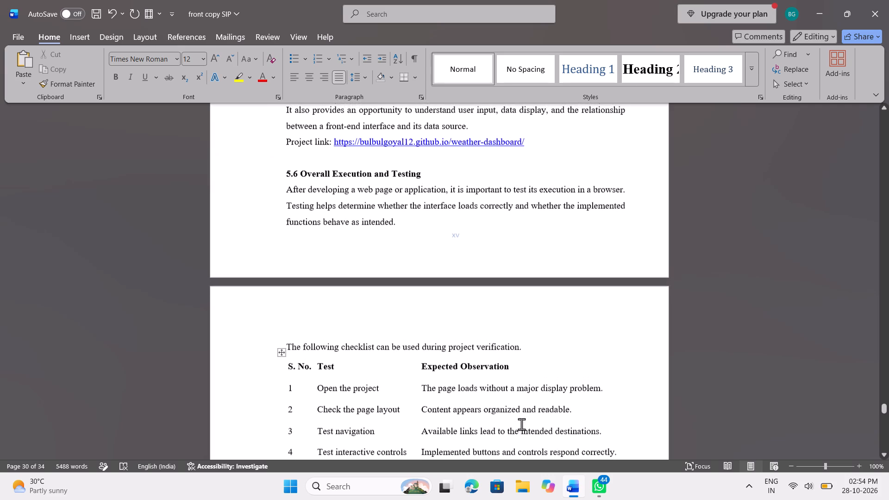
scroll(521, 424, "up", 3)
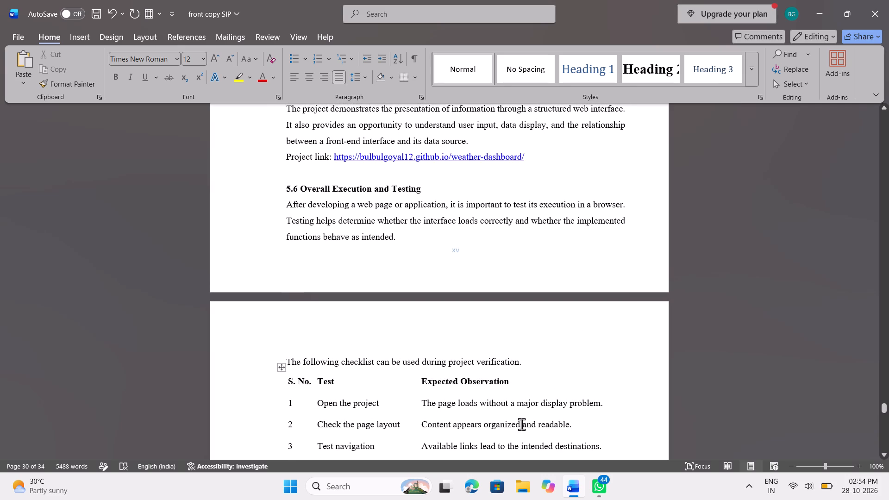
scroll(521, 424, "up", 3)
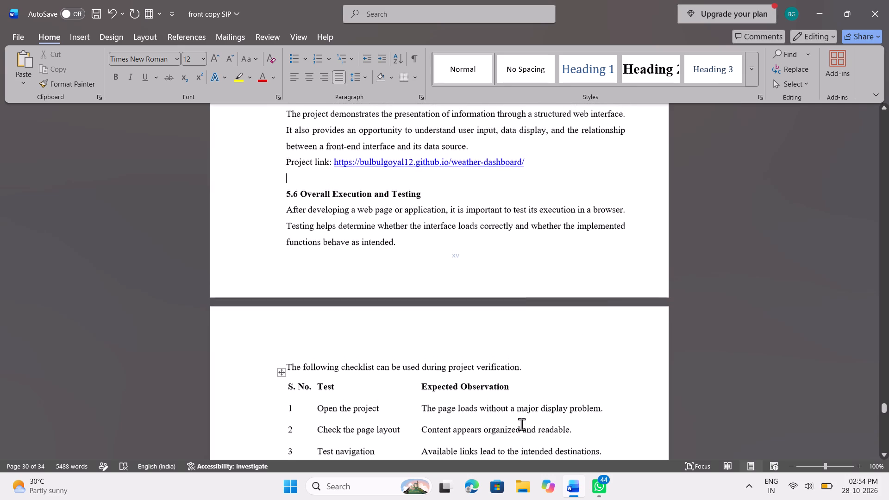
scroll(521, 424, "up", 2)
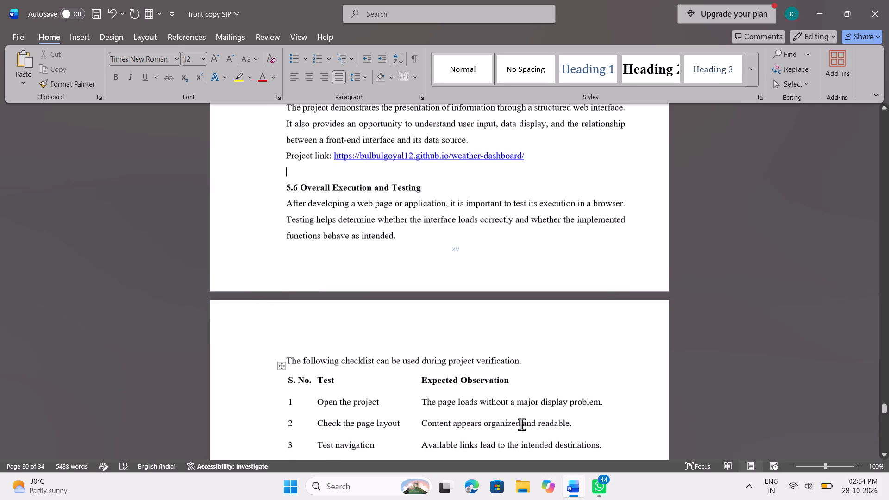
scroll(521, 424, "up", 1)
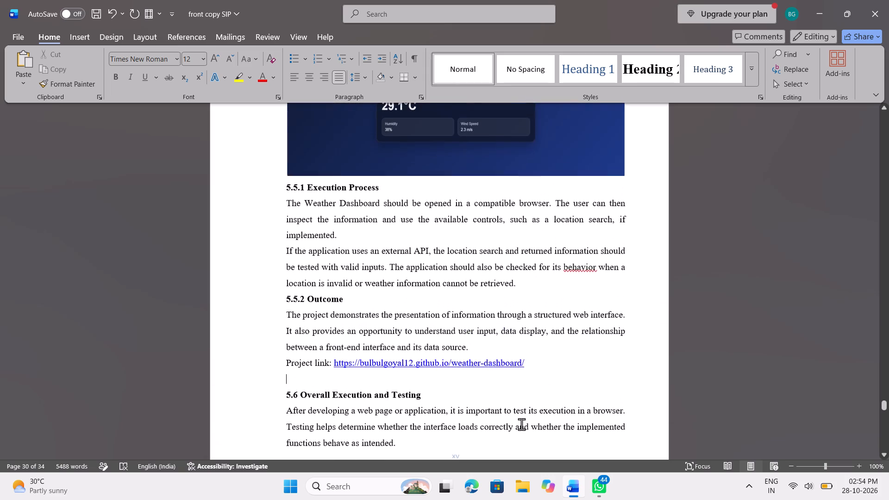
scroll(521, 424, "up", 1)
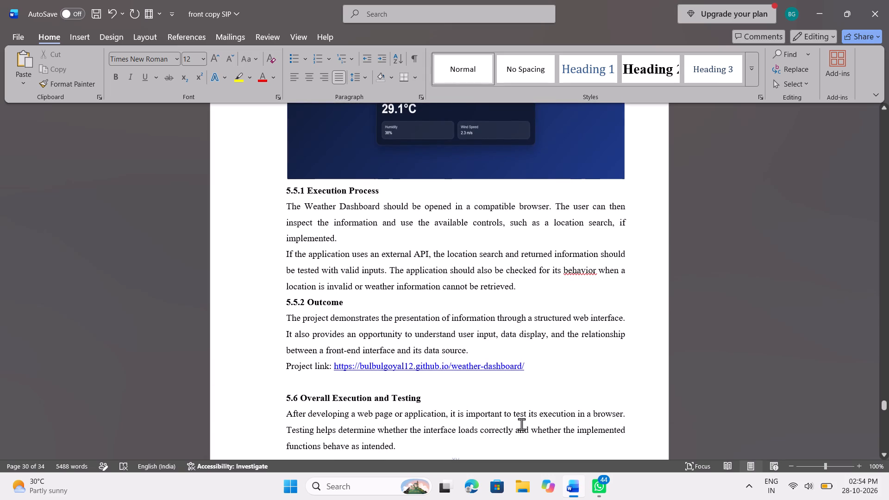
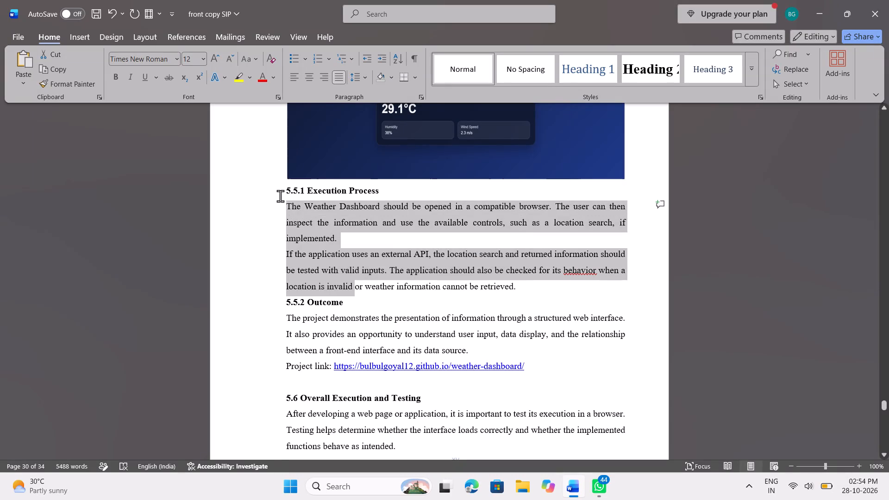
Replace the content from heading 5.5.1 Execution Process through the 5.6 Overall Execution and Testing checklist with the copied reworded version.
left_click_drag(279, 191, 337, 358)
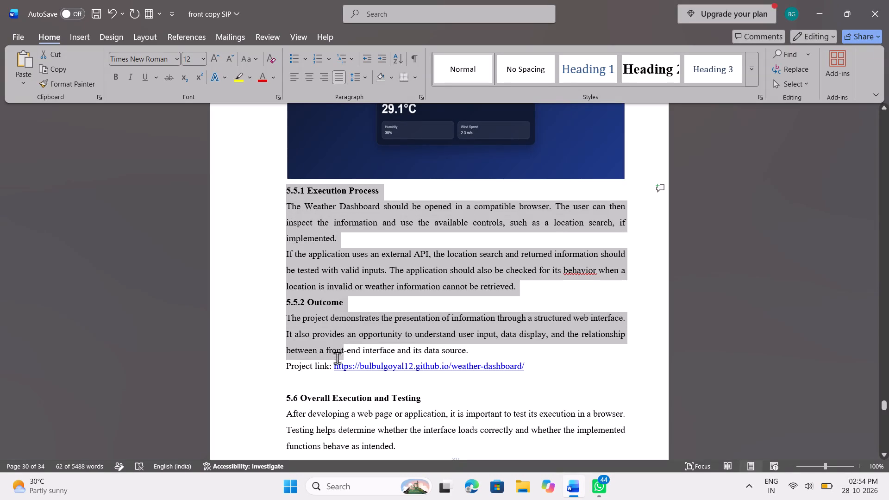
left_click_drag(337, 358, 338, 499)
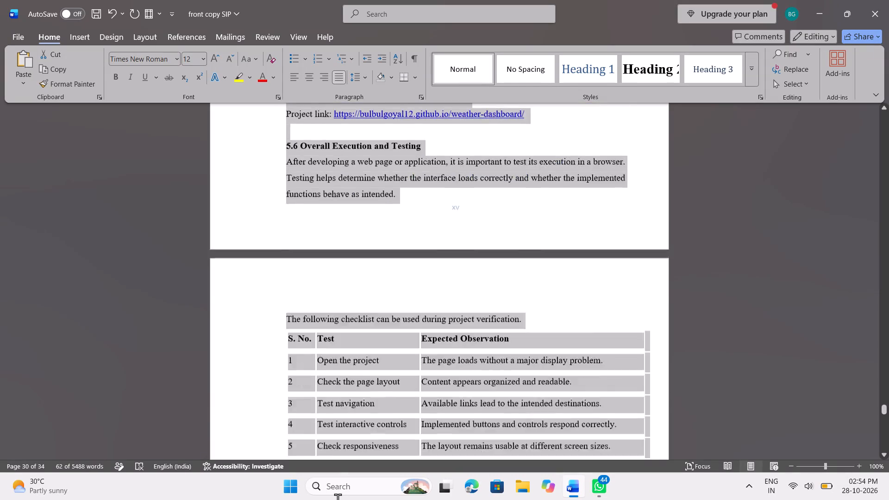
left_click_drag(338, 499, 337, 499)
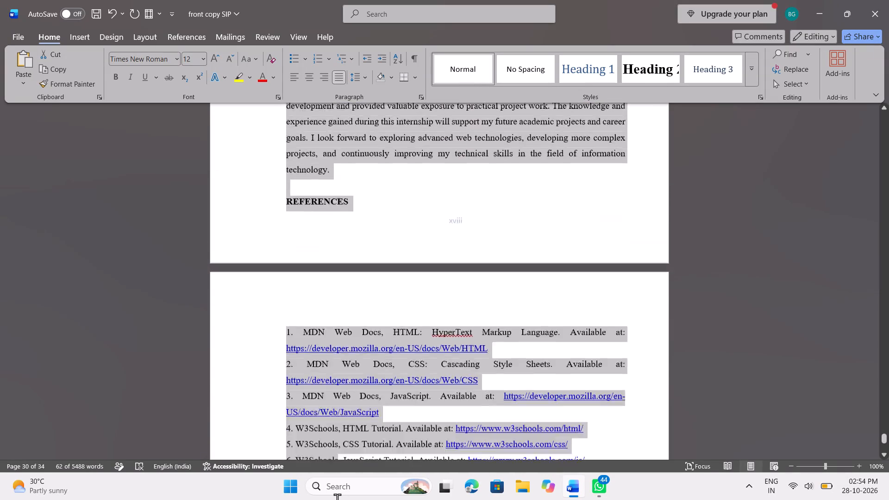
left_click_drag(337, 499, 364, 89)
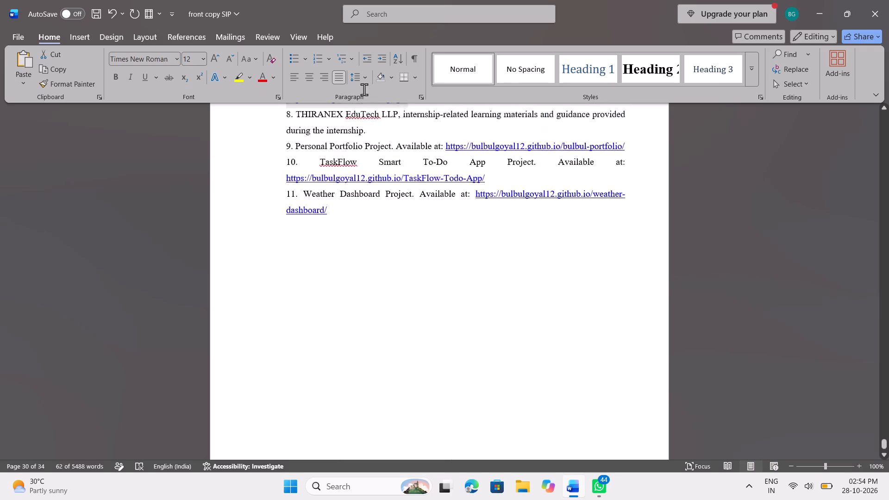
left_click_drag(364, 89, 365, 97)
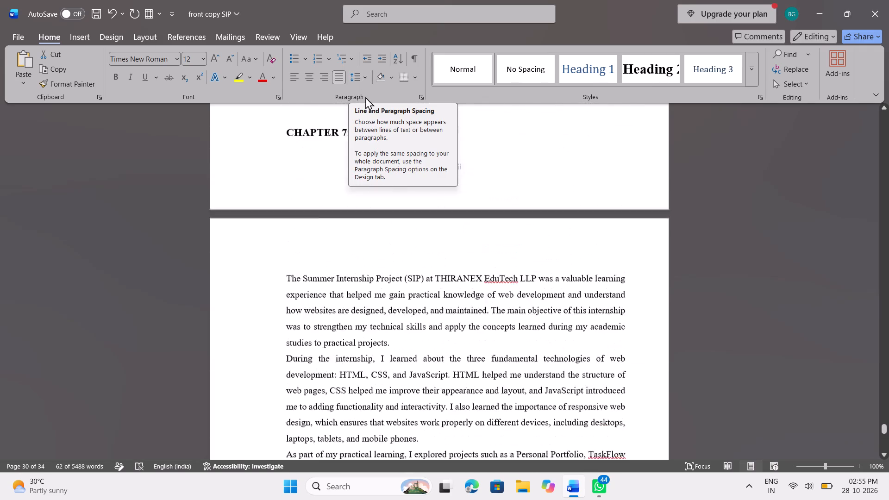
left_click_drag(365, 97, 361, 81)
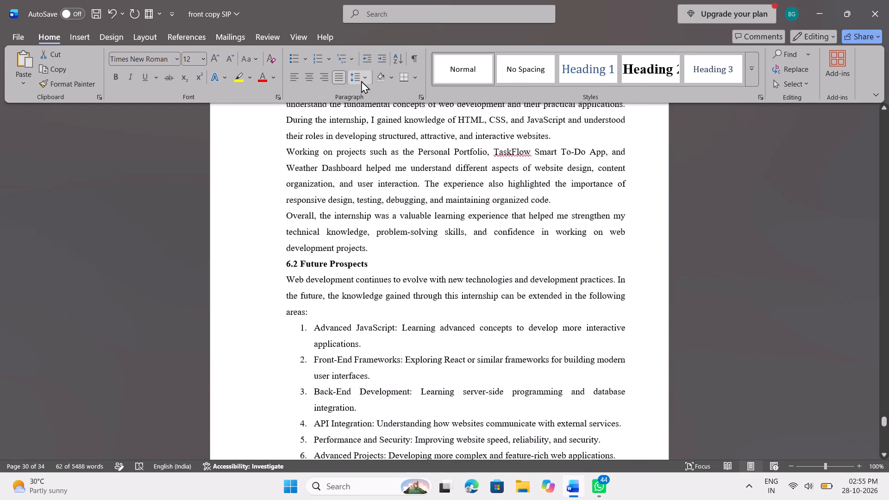
left_click_drag(361, 81, 362, 103)
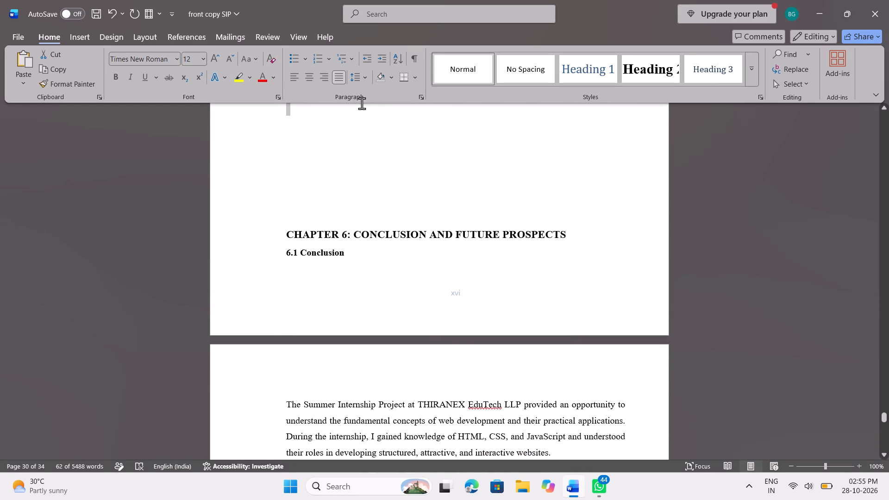
left_click_drag(362, 103, 364, 269)
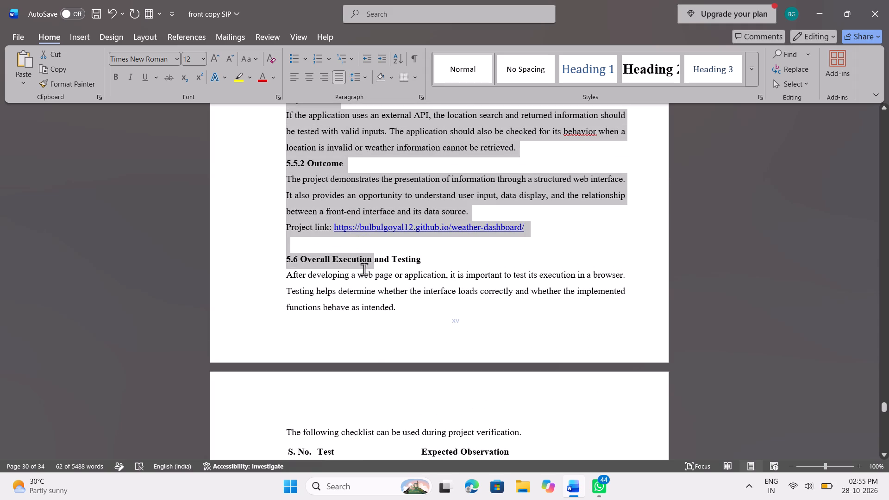
left_click_drag(364, 269, 382, 454)
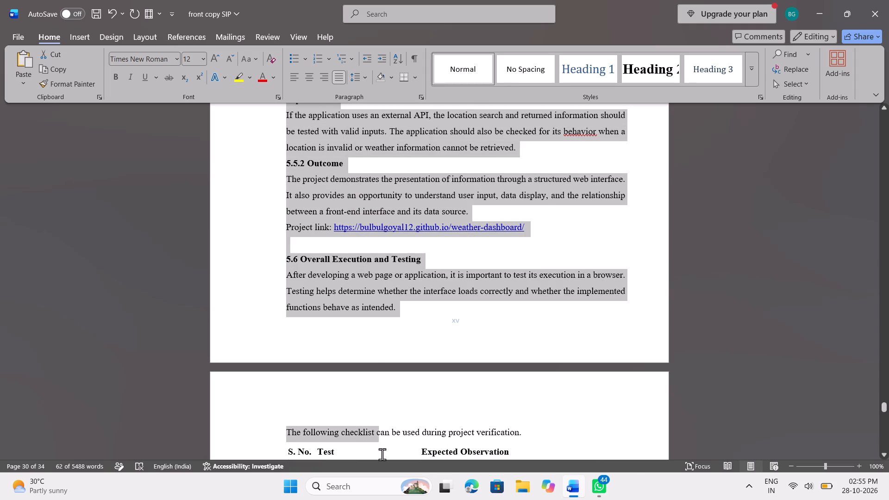
left_click_drag(382, 454, 476, 178)
key("ctrl+v")
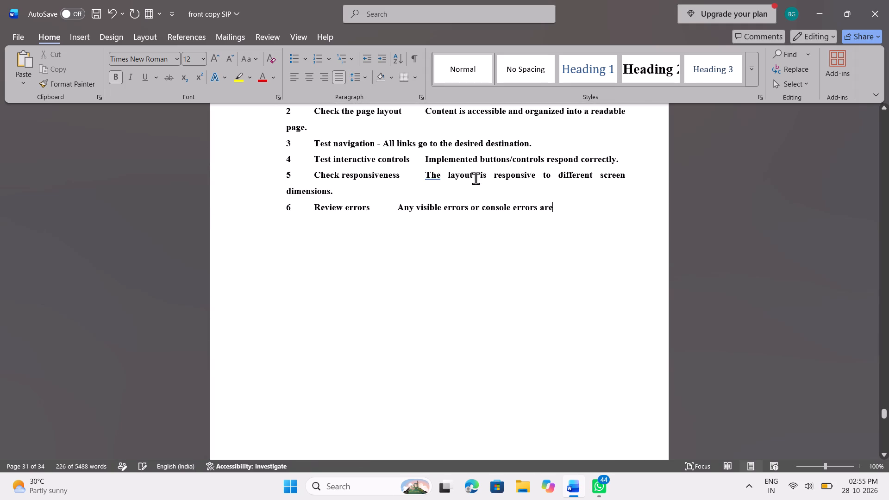
Remove bold from the Weather Dashboard text below heading 5.5.1 Execution Process, from "It is recommended" through the project link line.
scroll(476, 178, "up", 5)
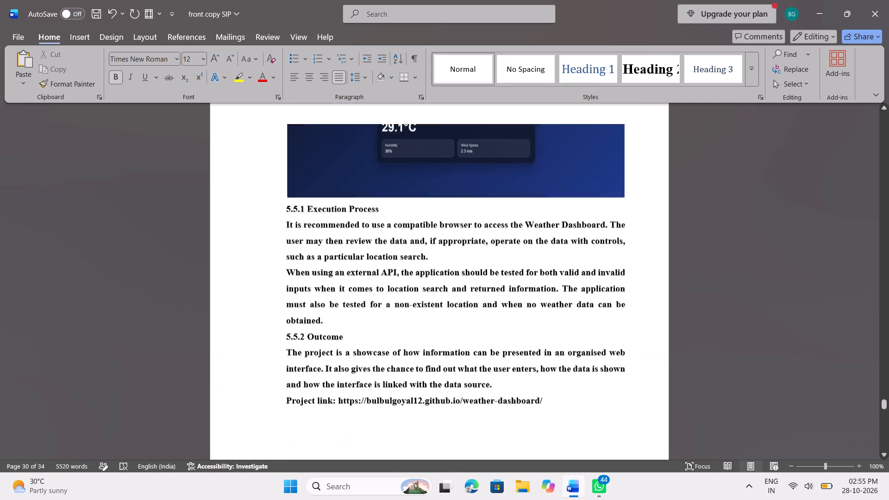
scroll(476, 194, "up", 1)
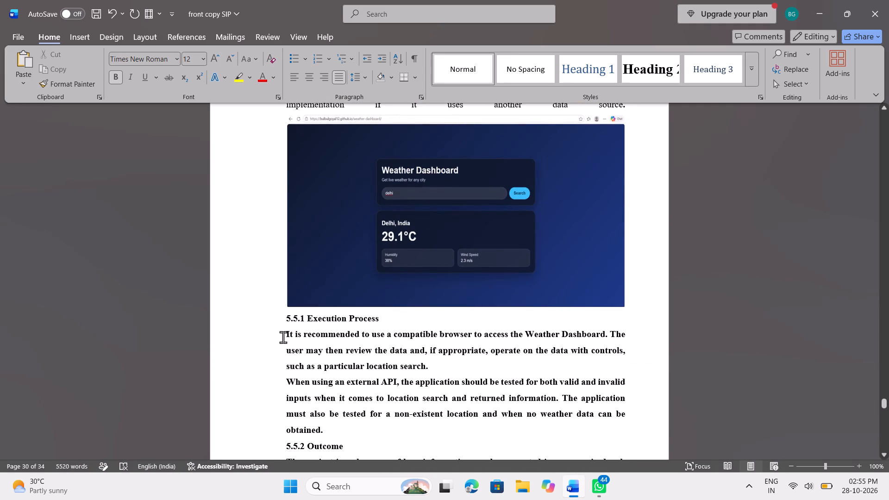
left_click_drag(283, 337, 328, 487)
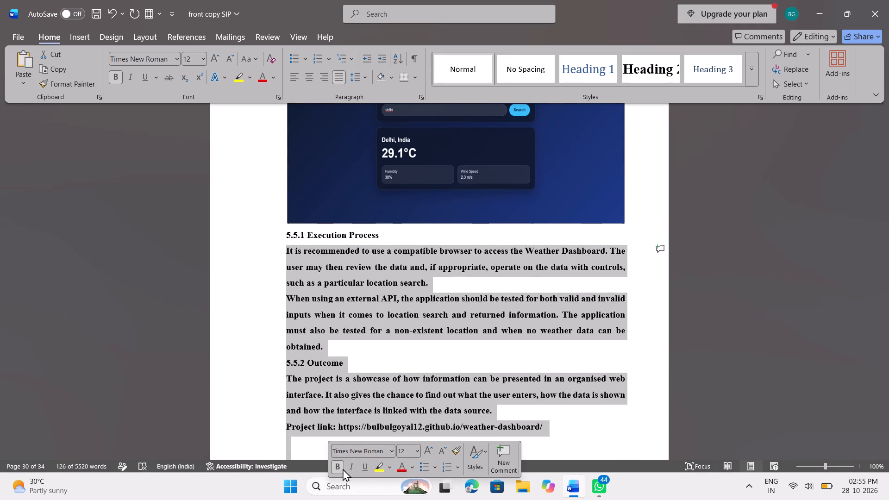
left_click(343, 469)
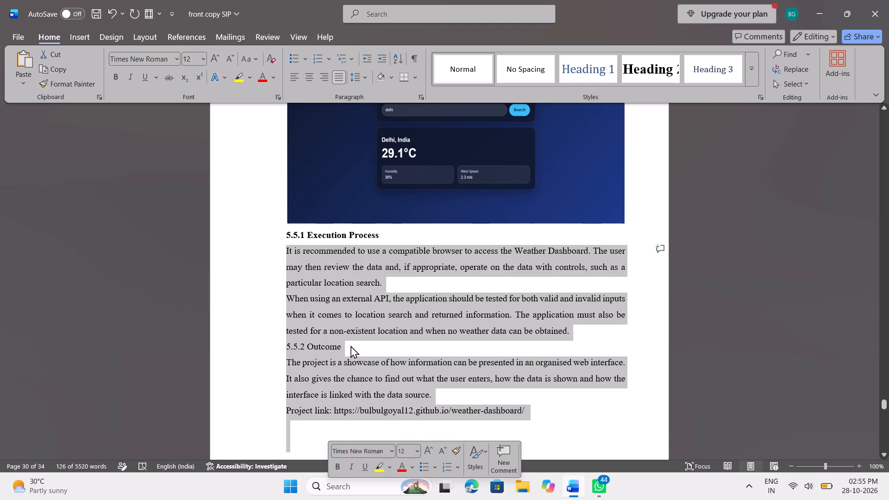
Make the heading 5.5.2 Outcome bold again.
left_click_drag(351, 345, 301, 363)
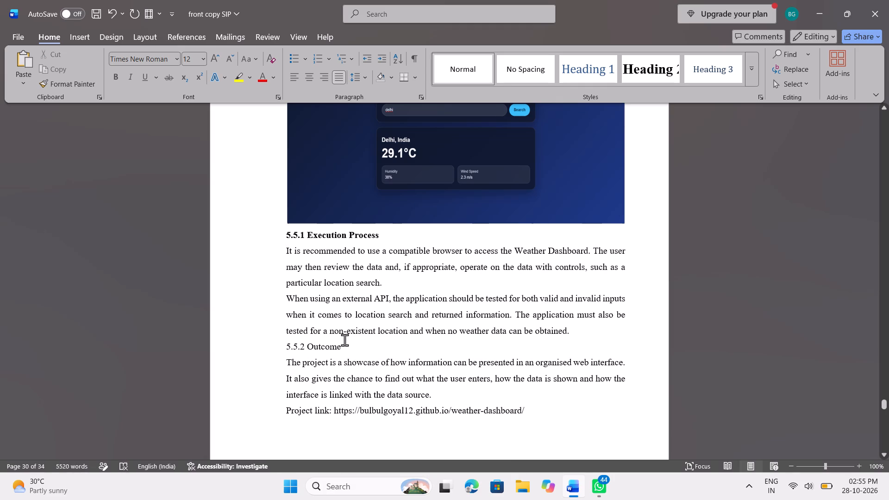
left_click_drag(344, 340, 247, 348)
left_click(247, 348)
left_click_drag(247, 348, 250, 348)
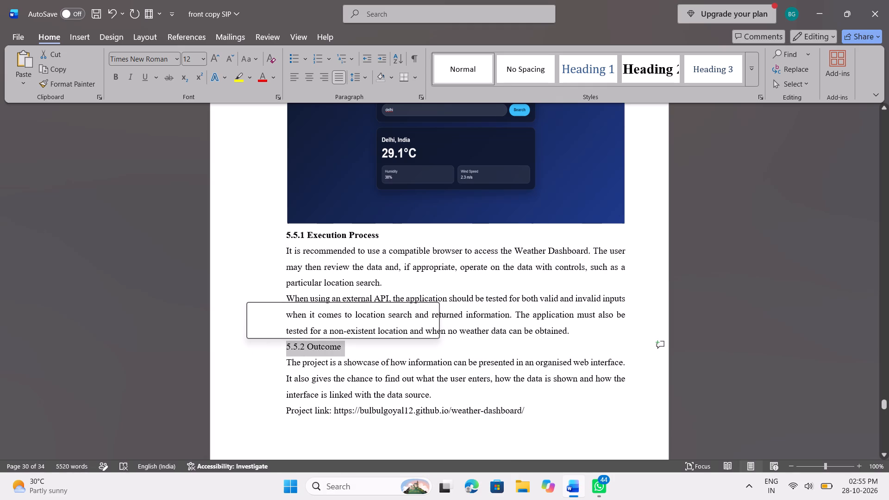
left_click_drag(250, 348, 252, 337)
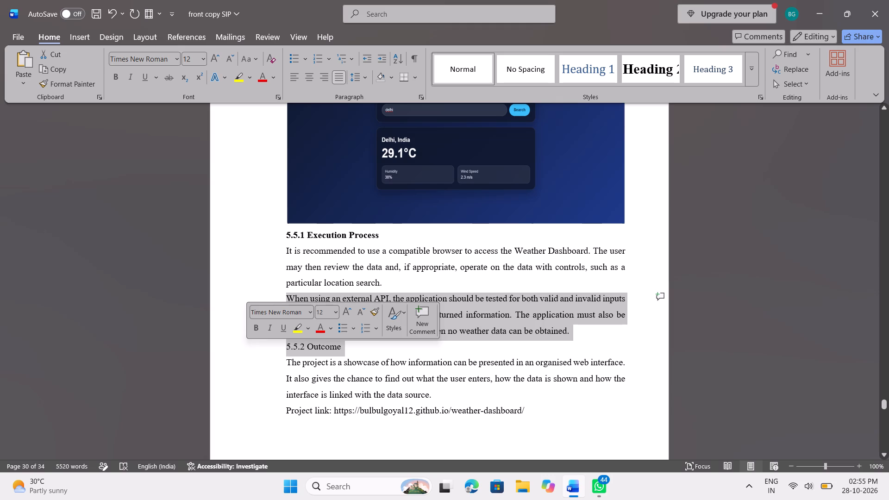
left_click_drag(252, 337, 263, 356)
left_click(263, 356)
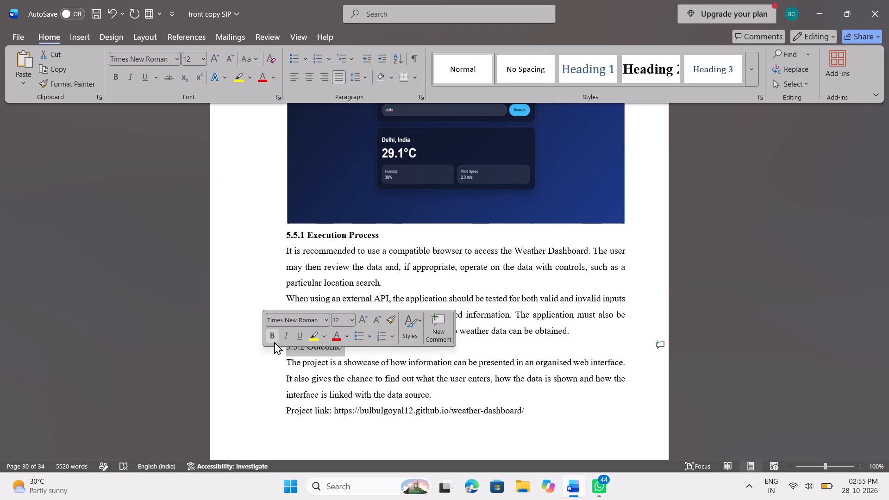
left_click(271, 337)
left_click(266, 370)
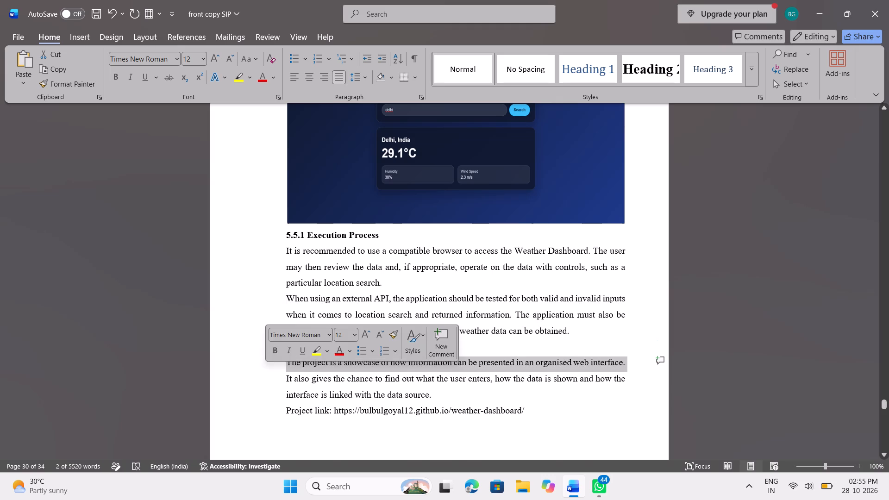
Delete two of the empty lines between the Weather Dashboard project link and the line "The overall execution and testing of the programme".
scroll(266, 370, "down", 1)
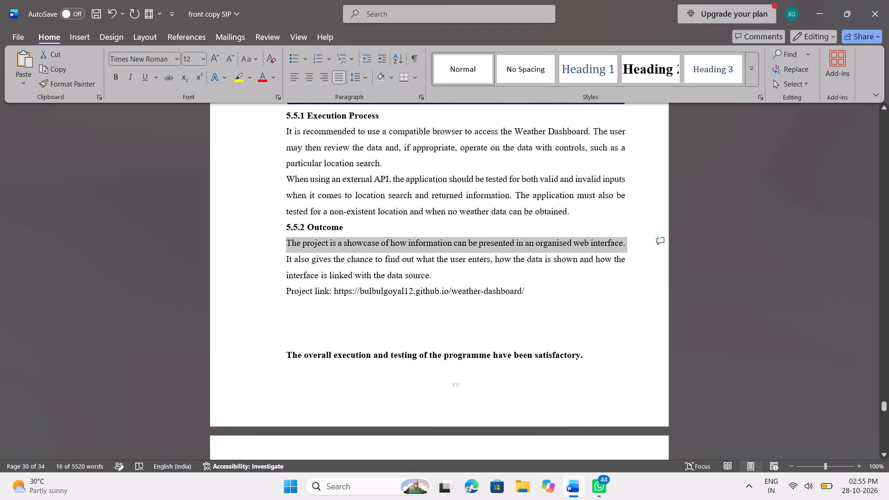
left_click(307, 327)
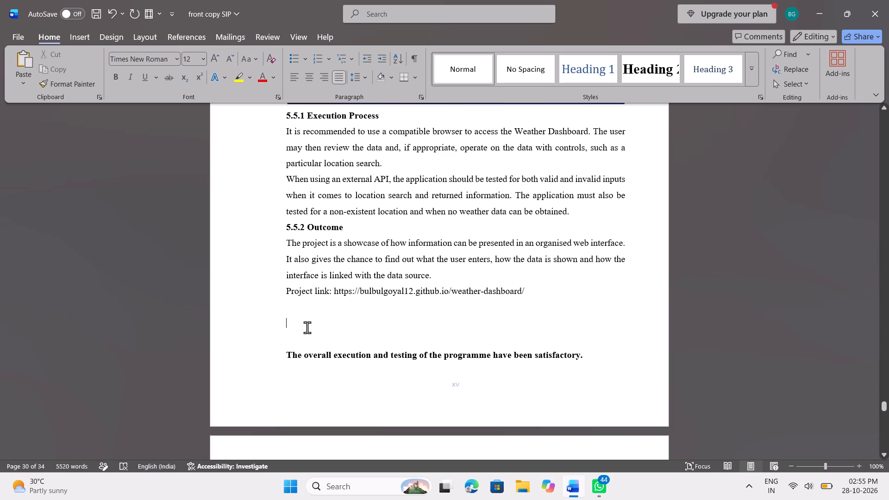
key("BackSpace")
key("BackSpace")
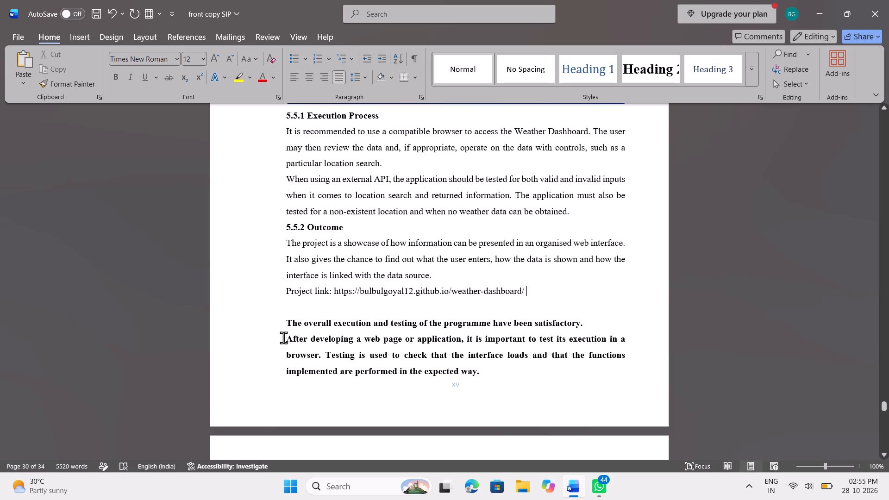
Remove bold from the testing text, from "After developing a web page or application" through test row 6, Review errors.
left_click_drag(282, 337, 337, 432)
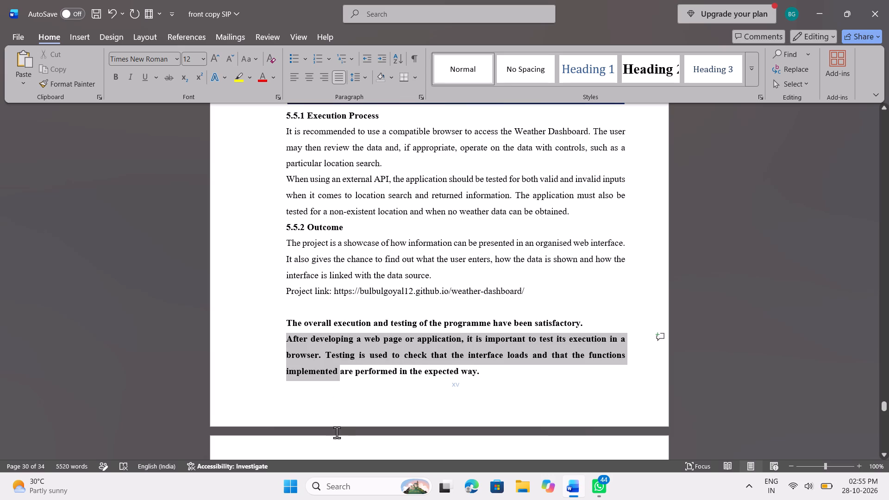
left_click_drag(337, 432, 384, 454)
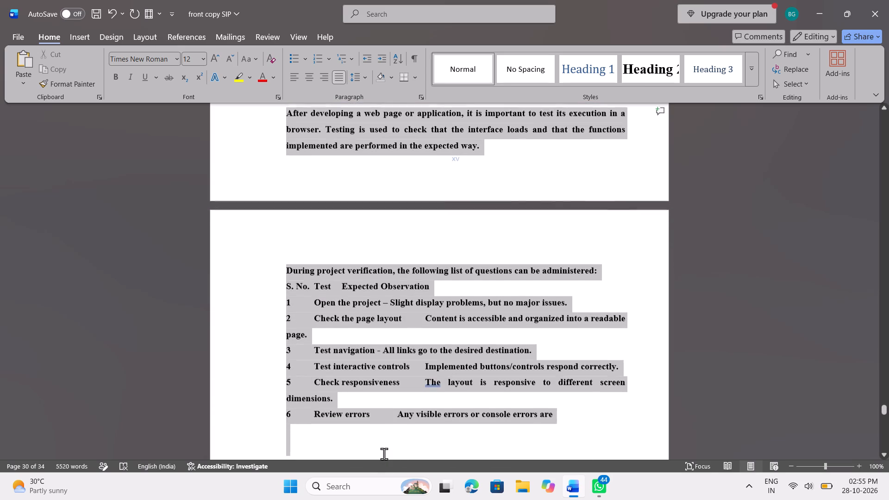
left_click_drag(384, 454, 386, 435)
left_click(399, 413)
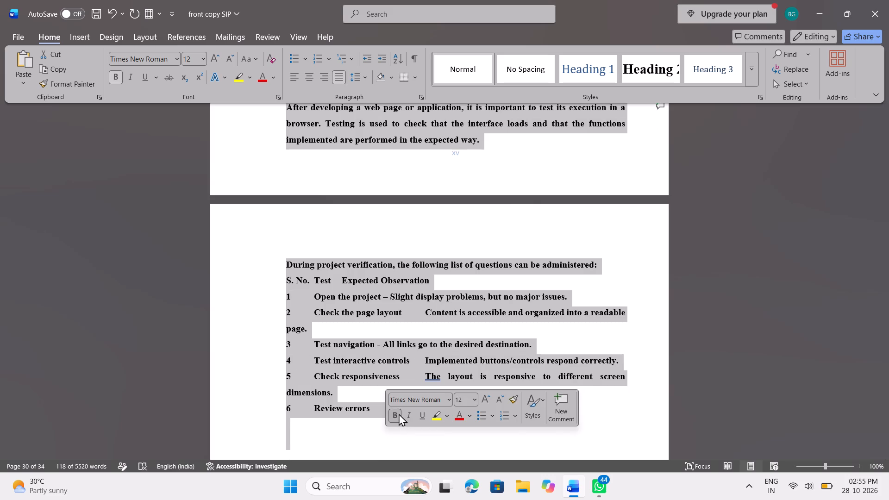
left_click(345, 434)
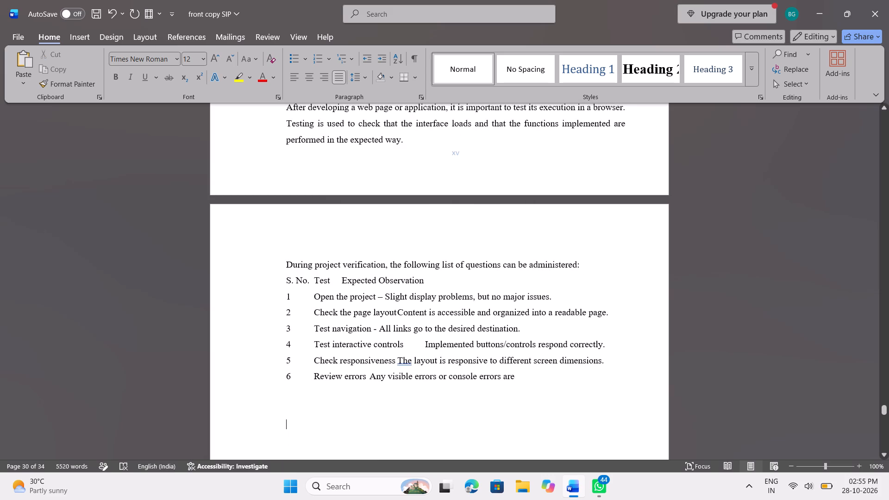
Make the line "During project verification, the following list of questions can be administered:" bold.
scroll(384, 321, "up", 1)
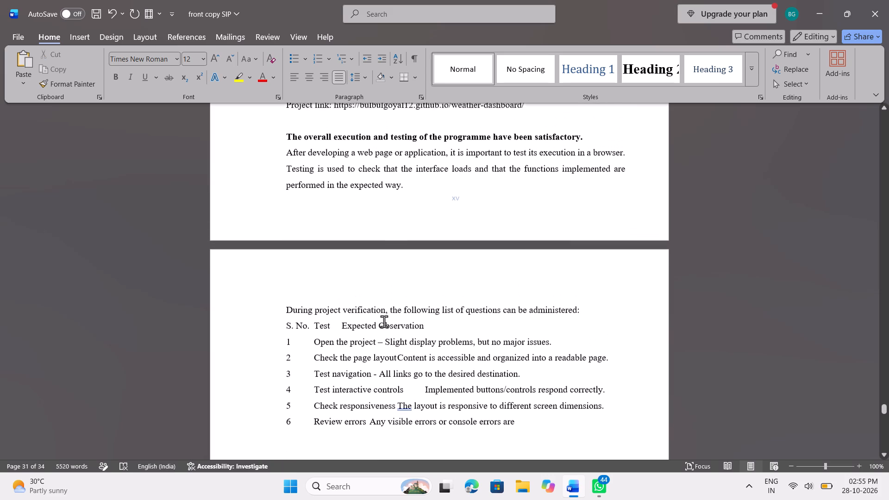
scroll(384, 321, "up", 1)
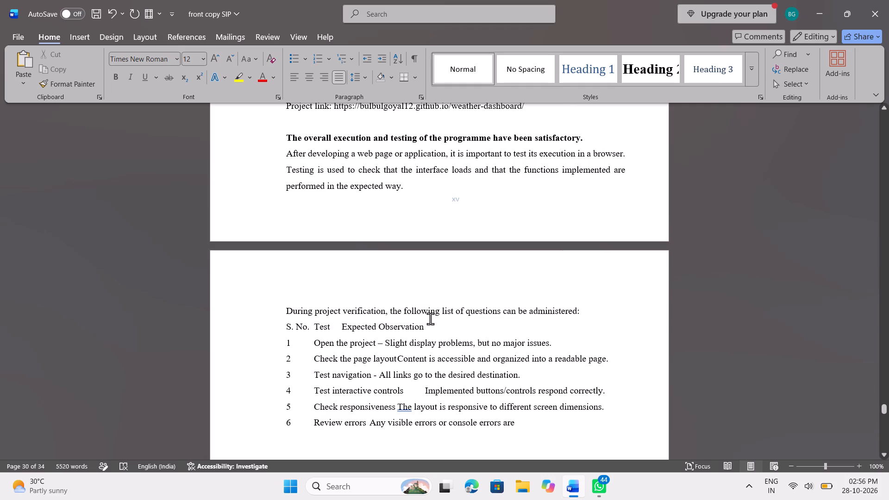
left_click_drag(286, 316, 438, 319)
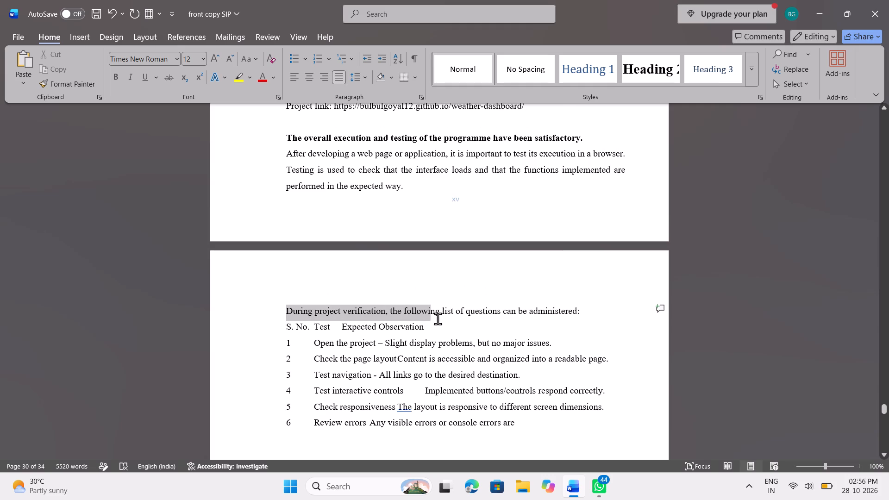
left_click_drag(438, 319, 574, 307)
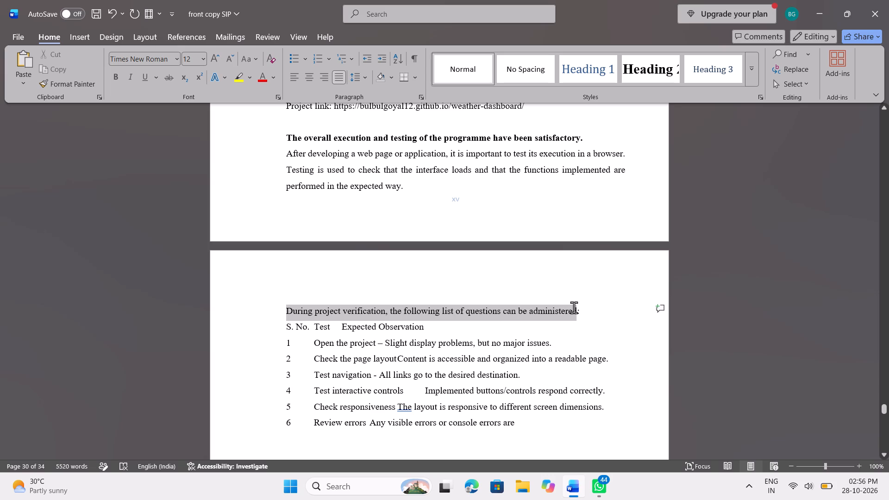
left_click_drag(574, 307, 588, 312)
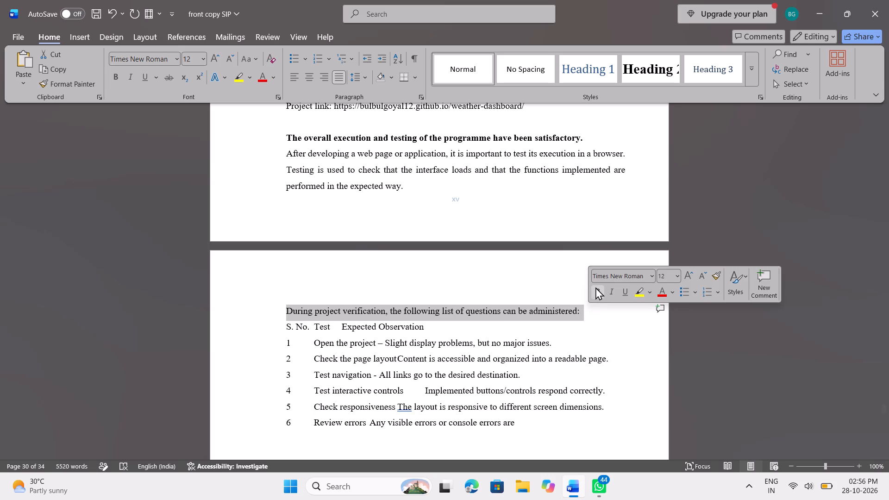
left_click(595, 287)
left_click(457, 322)
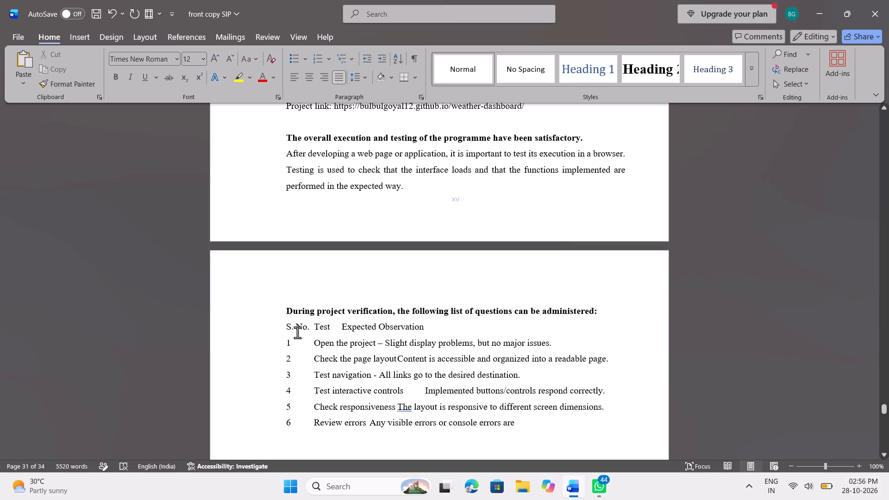
Make the test list's header line "S. No. Test Expected Observation" bold.
left_click(400, 388)
left_click_drag(284, 325, 407, 331)
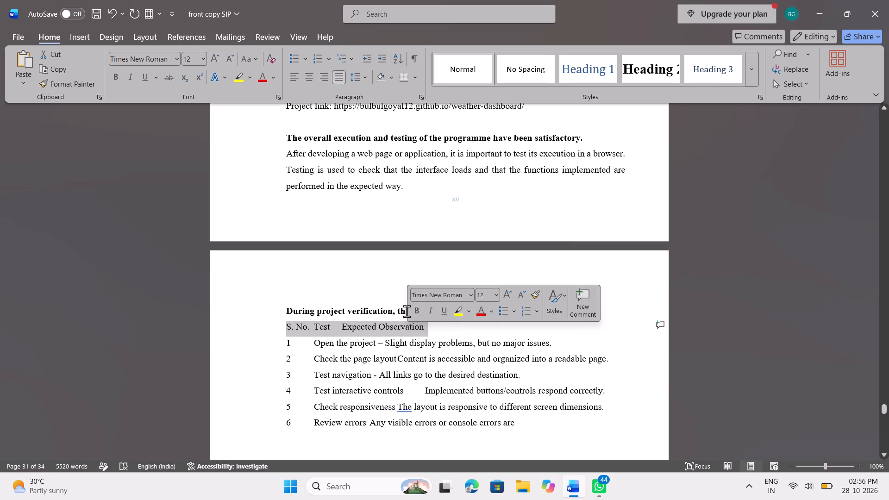
left_click(412, 309)
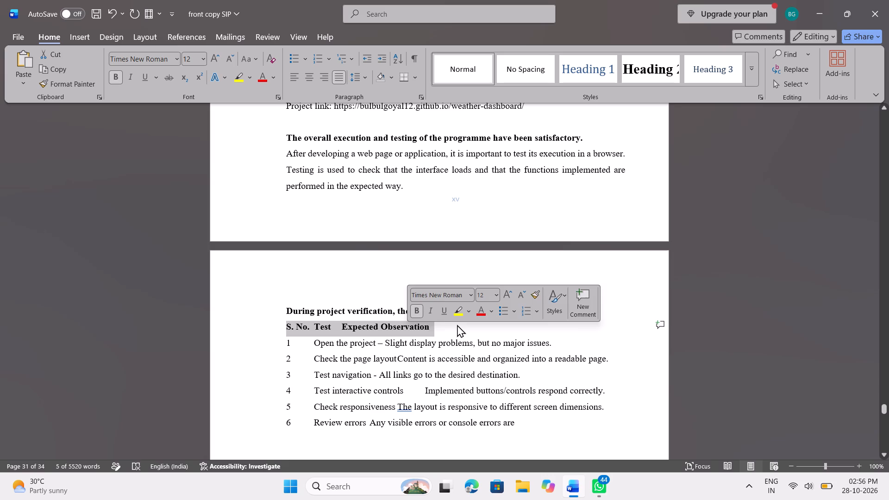
left_click(457, 325)
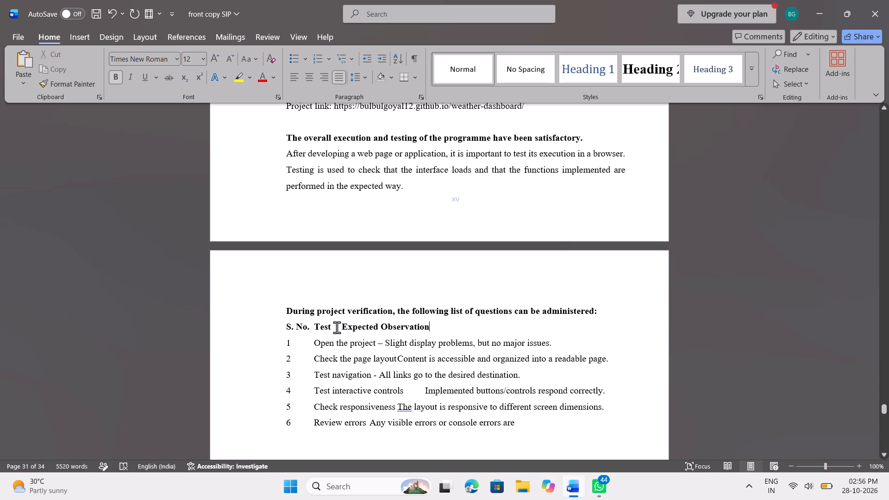
Widen the gap between "S. No." and "Test" in the test list's header line with seven extra spaces.
left_click(313, 330)
key("space")
key("space")
key("space")
key("space")
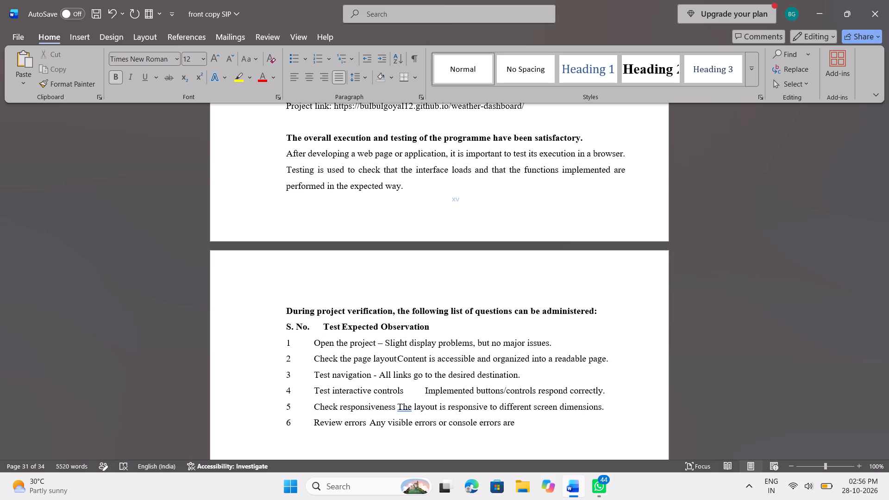
scroll(335, 337, "down", 1)
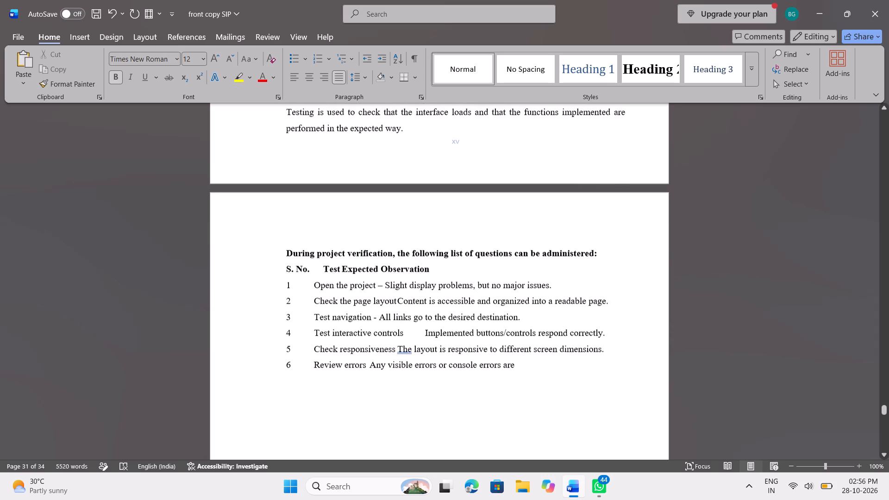
scroll(335, 337, "down", 1)
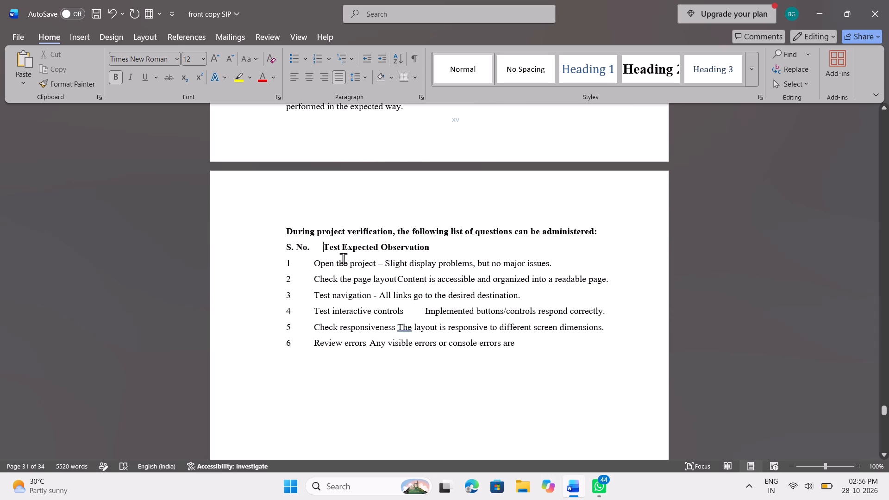
key("space")
key("space")
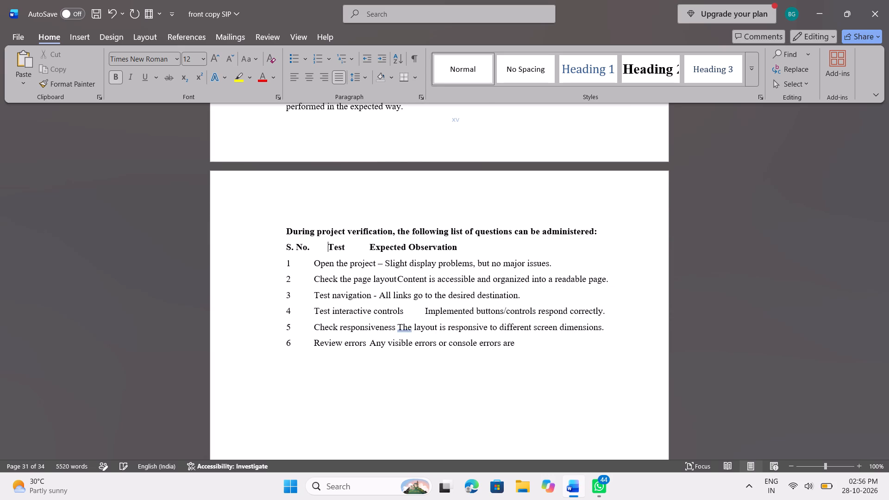
key("space")
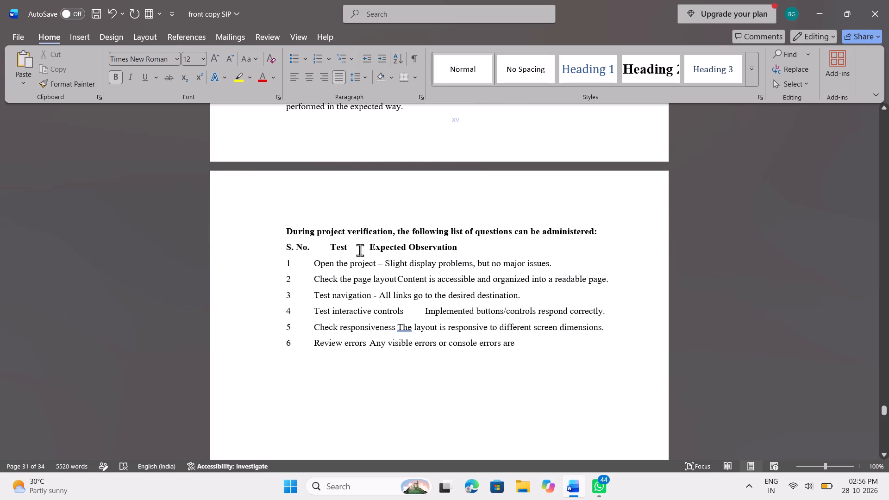
Widen the gap between "Test" and "Expected Observation" in the header line with extra spaces, moving "Expected Observation" well away from "Test".
left_click(360, 250)
key("space")
key("space")
key("space")
key("space")
key("space")
key("space")
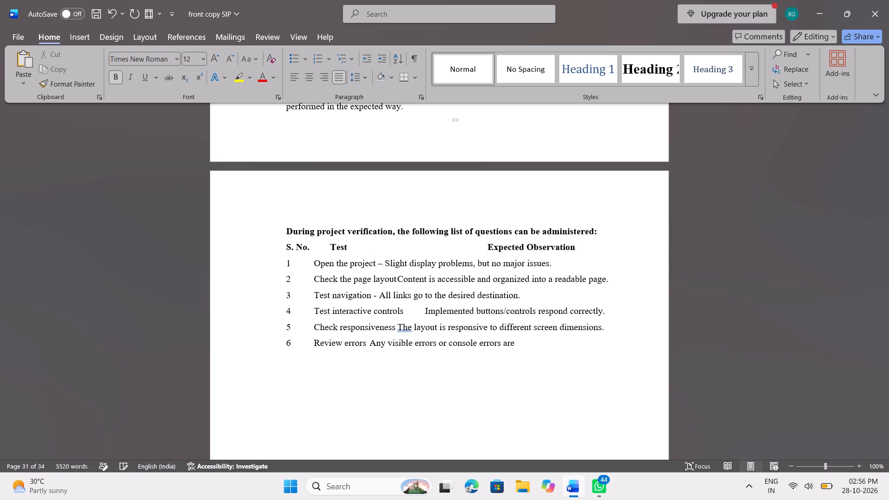
key("space")
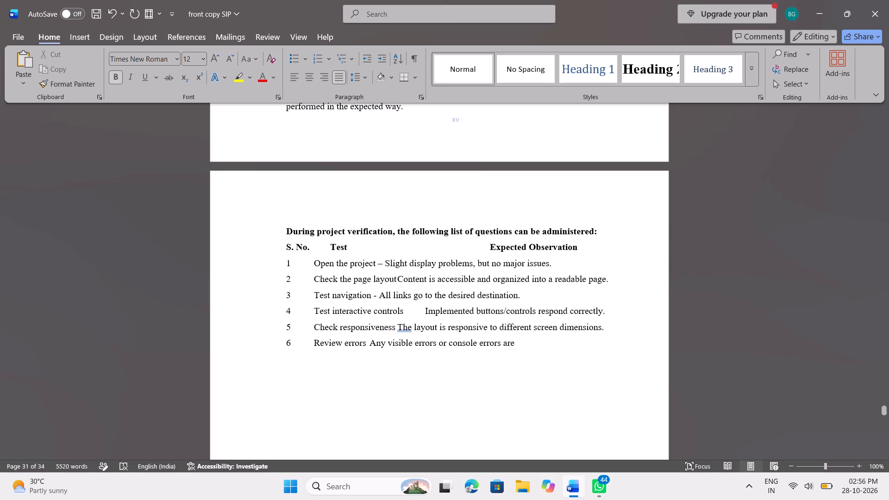
key("space")
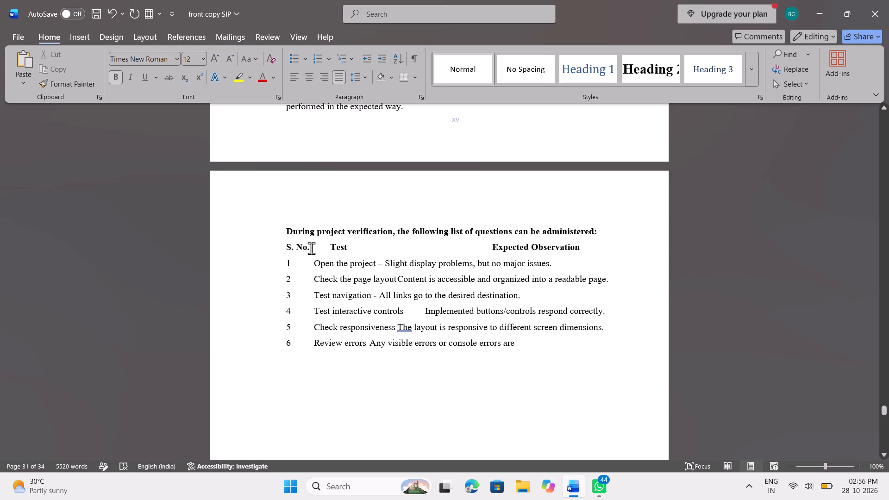
Widen the gap between "S. No." and "Test" in the test list's header line with eight more spaces.
left_click(313, 248)
key("space")
key("space")
key("space")
key("space")
key("space")
key("space")
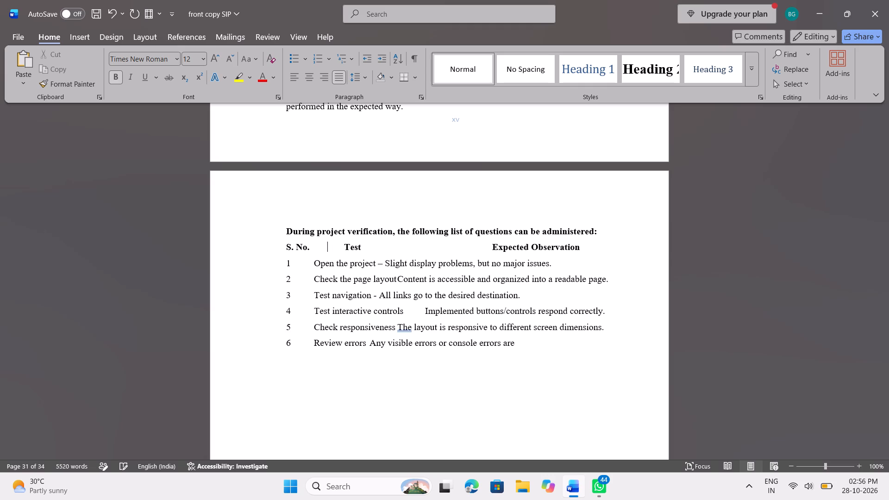
key("space")
key("space")
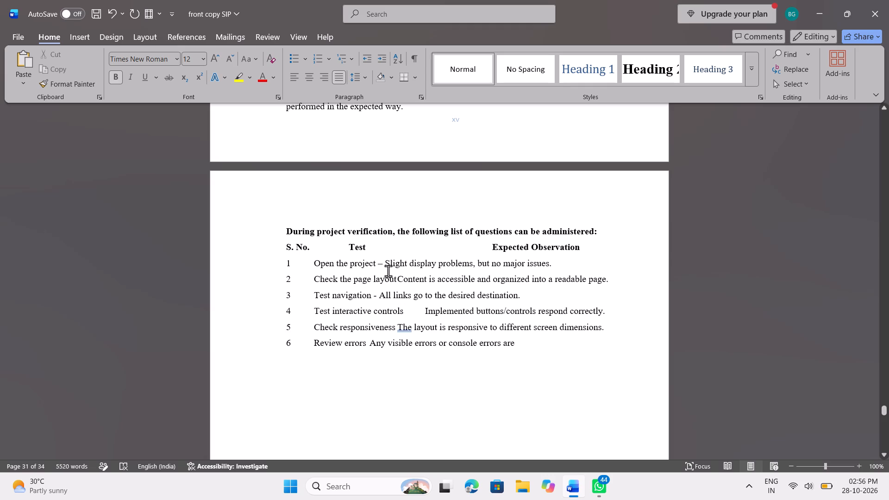
In row 1 of the test list, insert extra spaces before "Slight display problems" to move the observation well away from "Open the project –".
left_click(384, 264)
key("space")
key("space")
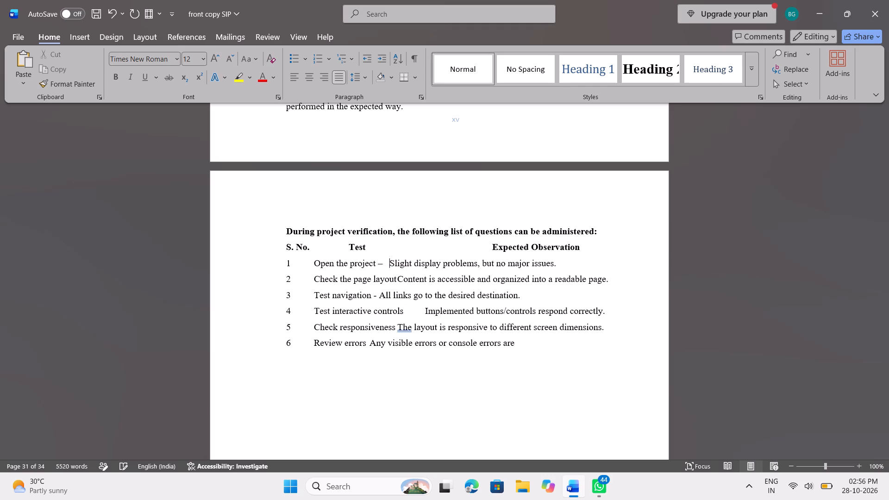
key("space")
key("space")
key("space")
key("space")
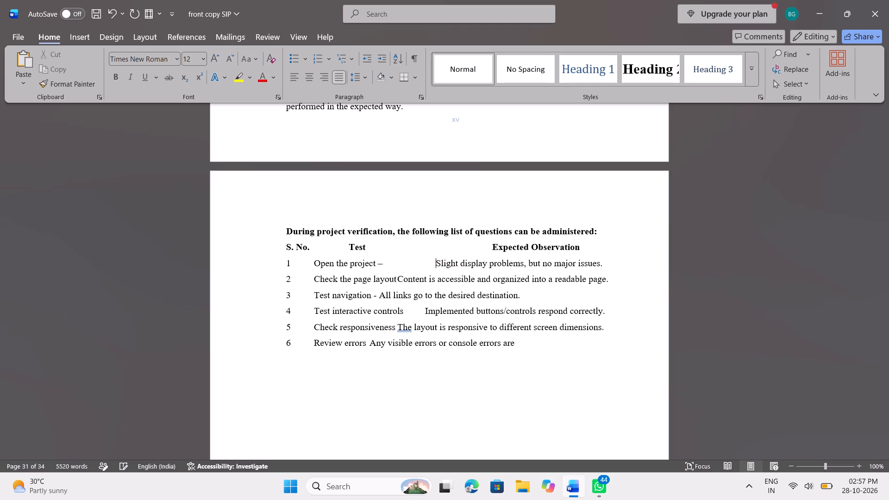
key("space")
key("space")
key("space")
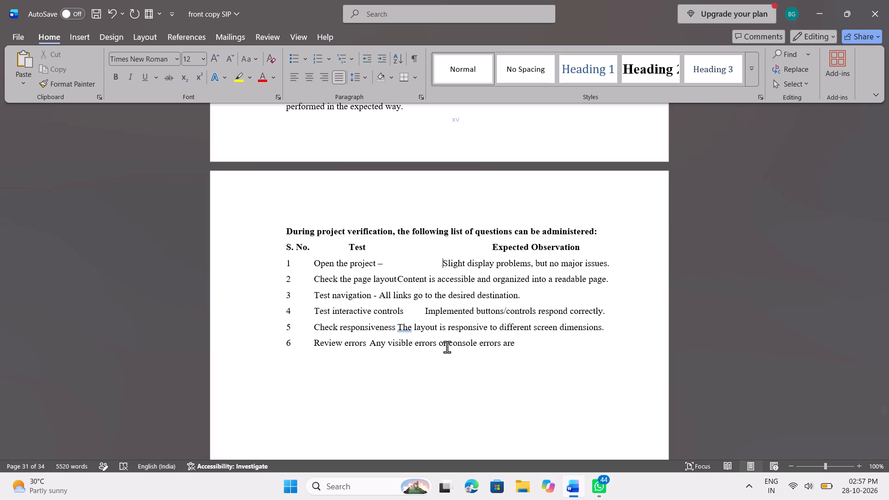
Select the overall execution and testing section, from its bold heading through the test list and the blank space before Chapter 6.
scroll(447, 347, "up", 1)
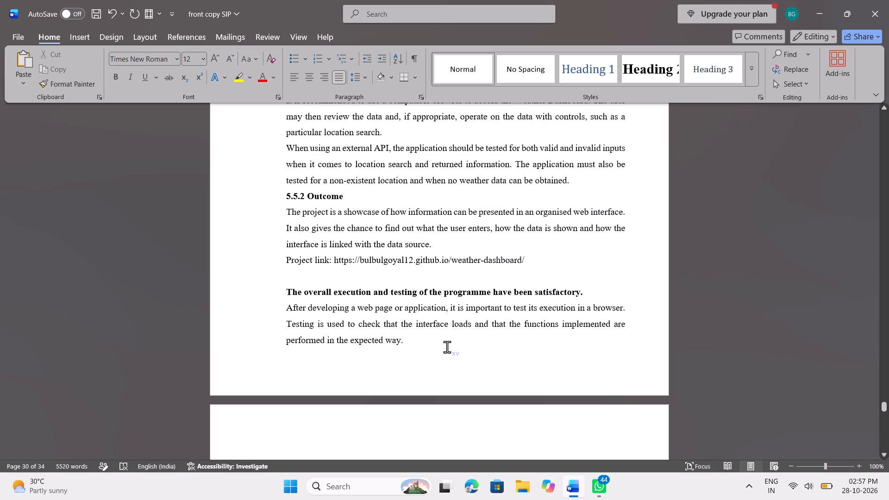
left_click_drag(290, 290, 325, 352)
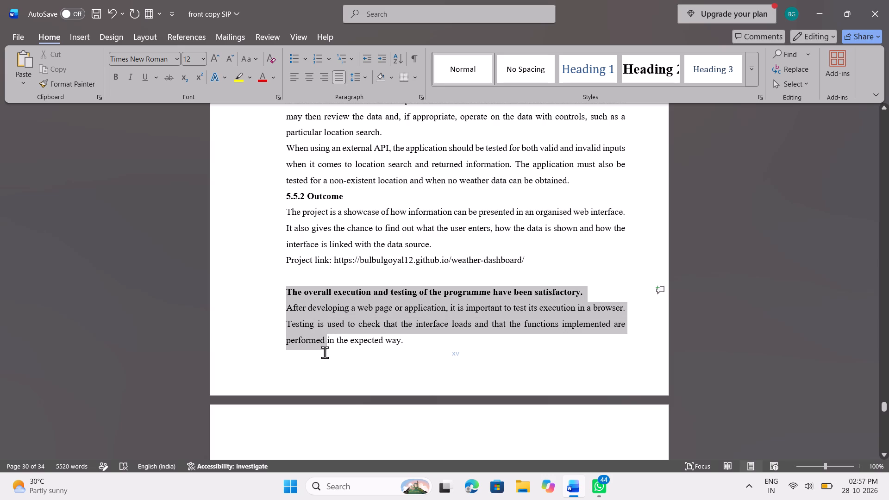
left_click_drag(325, 352, 403, 144)
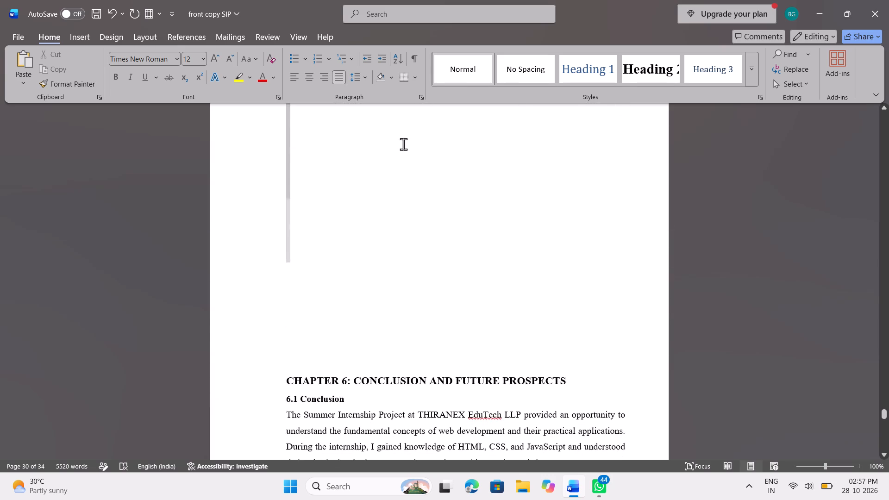
Delete the overall execution and testing section, including its test list, between the Weather Dashboard project link and Chapter 6.
left_click_drag(403, 144, 518, 358)
key("BackSpace")
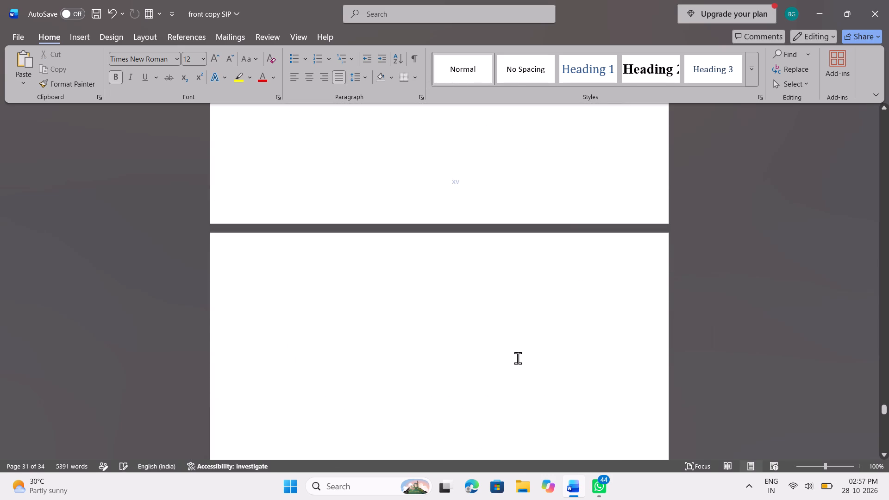
Review the Chapter 5 project sections, from the portfolio website through TaskFlow and Weather Dashboard to the start of Chapter 6.
scroll(518, 358, "up", 2)
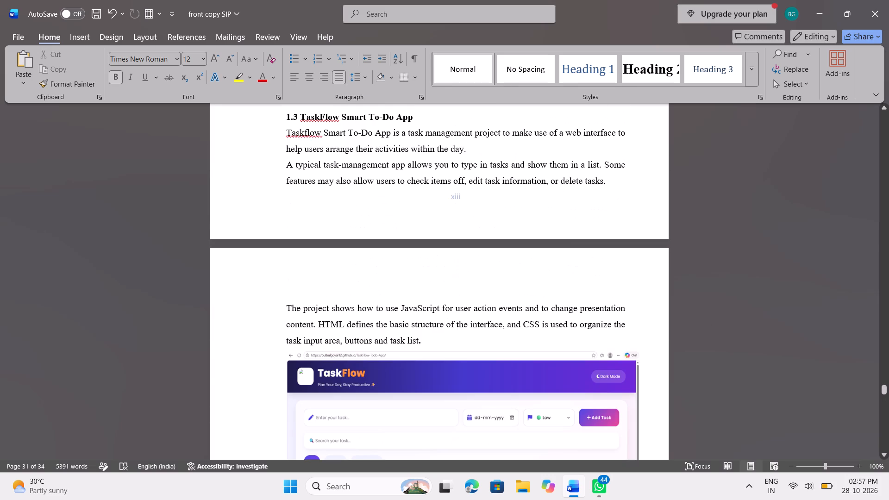
scroll(518, 358, "down", 2)
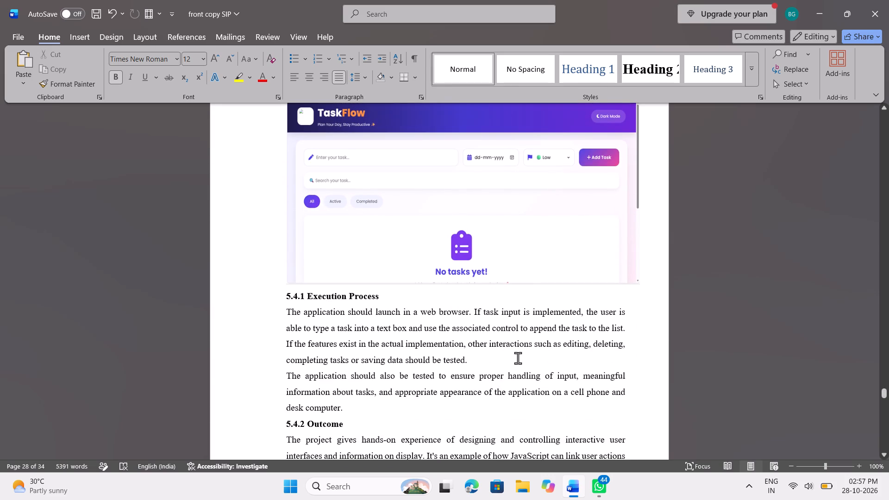
scroll(518, 358, "down", 2)
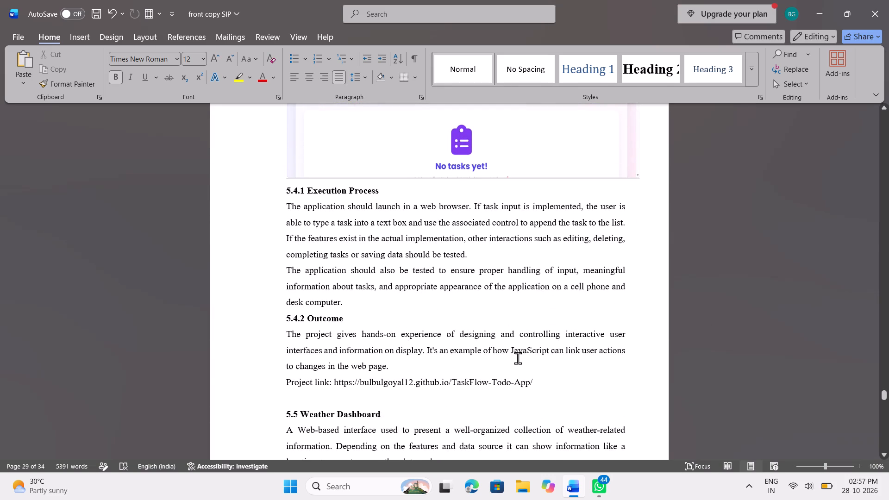
scroll(518, 358, "down", 3)
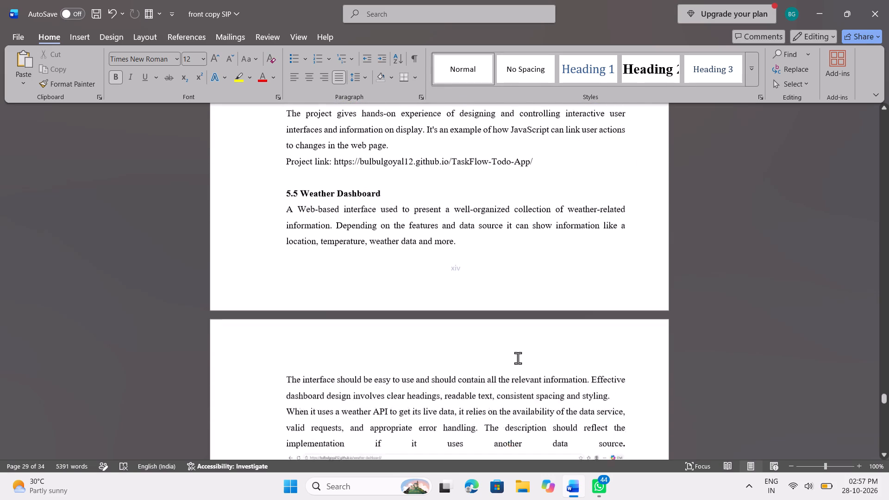
scroll(518, 358, "down", 3)
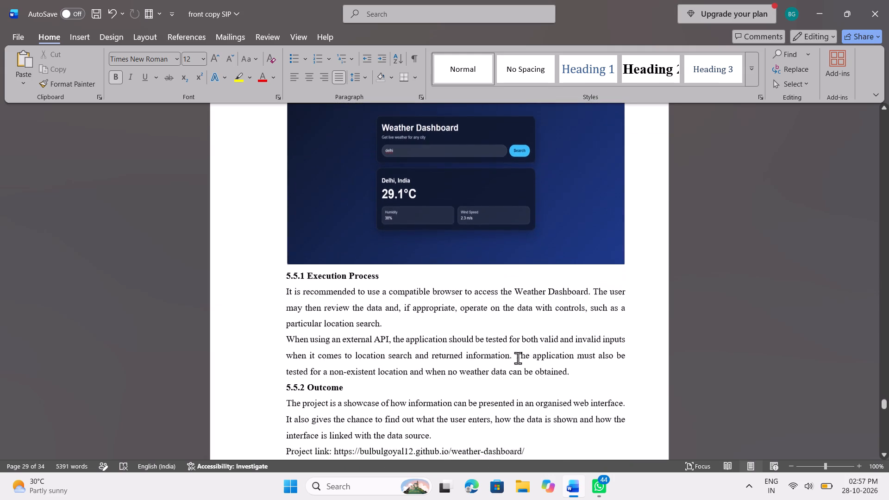
scroll(518, 358, "down", 2)
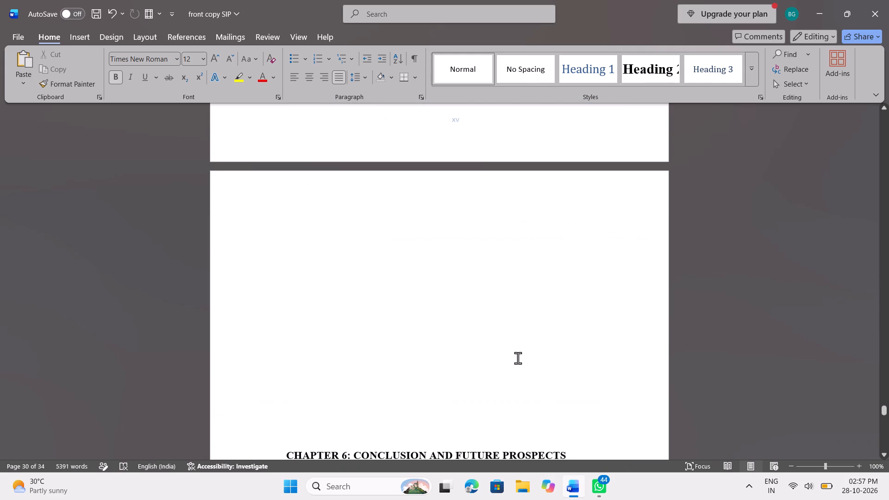
scroll(518, 358, "up", 3)
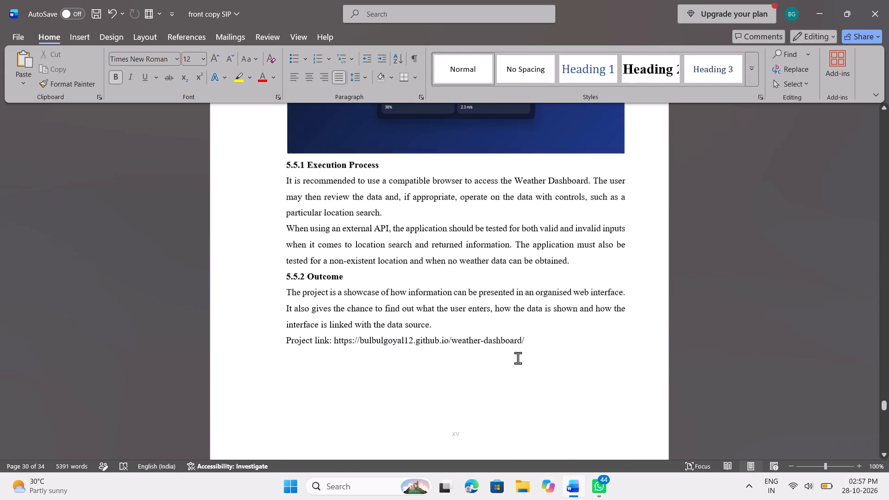
scroll(518, 358, "up", 3)
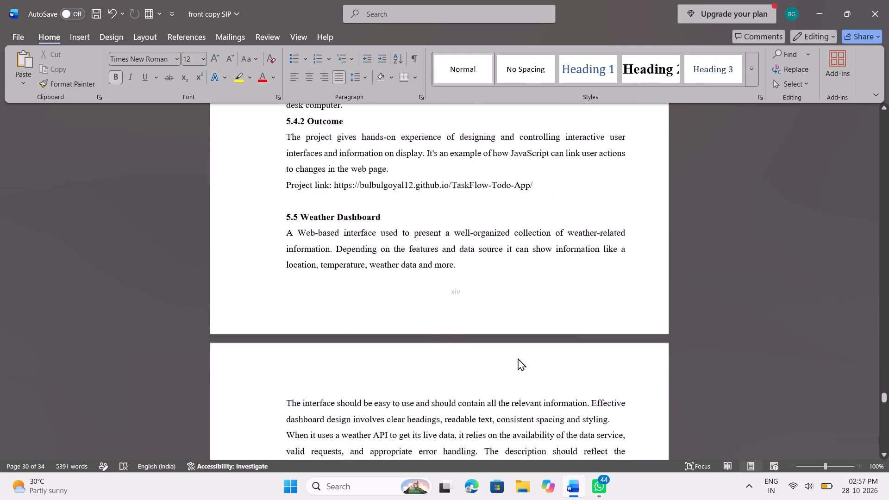
scroll(518, 358, "up", 1)
scroll(472, 264, "up", 1)
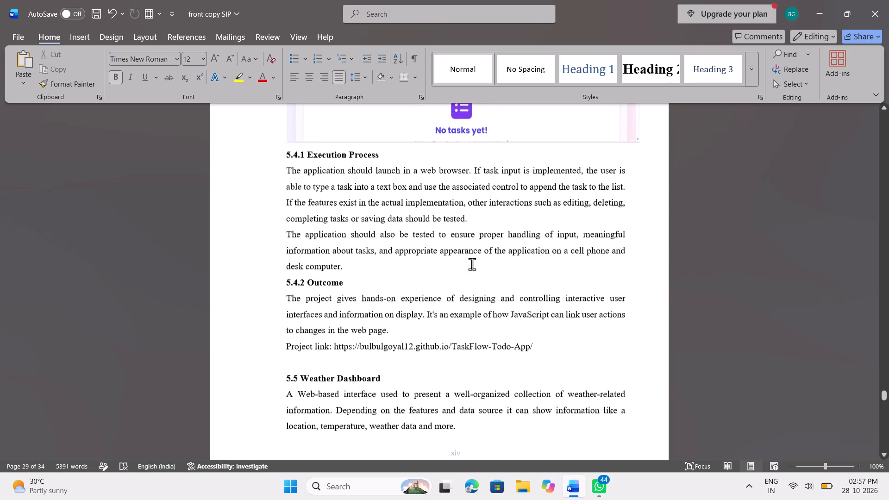
scroll(472, 264, "up", 3)
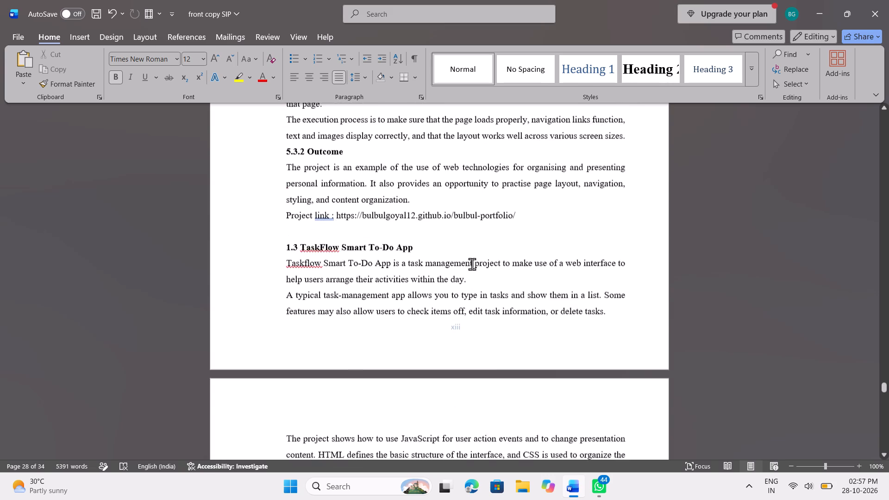
scroll(472, 264, "up", 2)
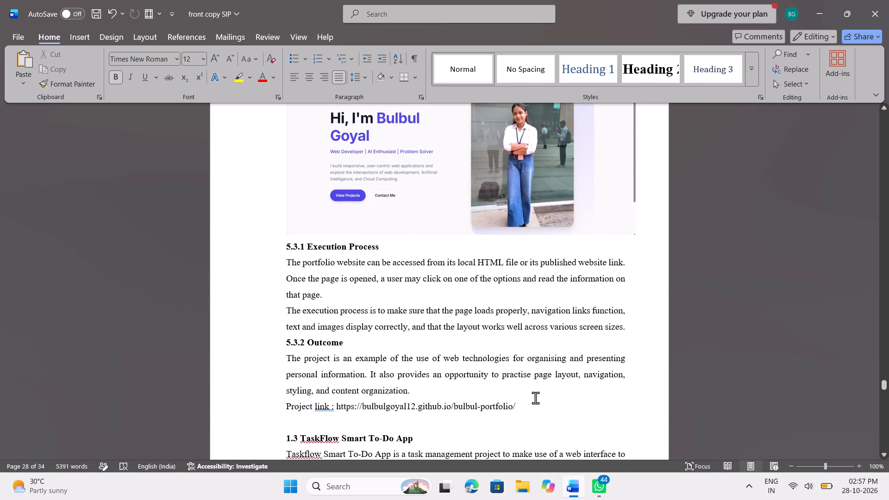
Place the text cursor just before the web address in the portfolio section's project link line under 5.3.2 Outcome.
left_click(338, 408)
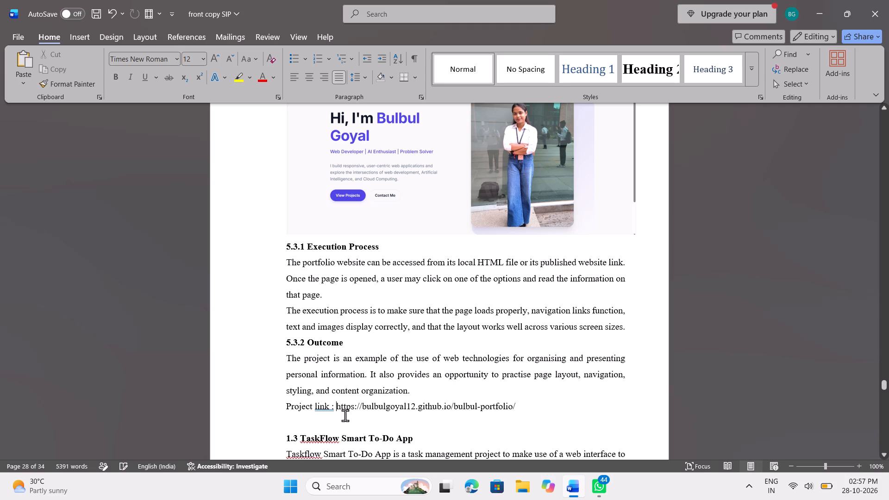
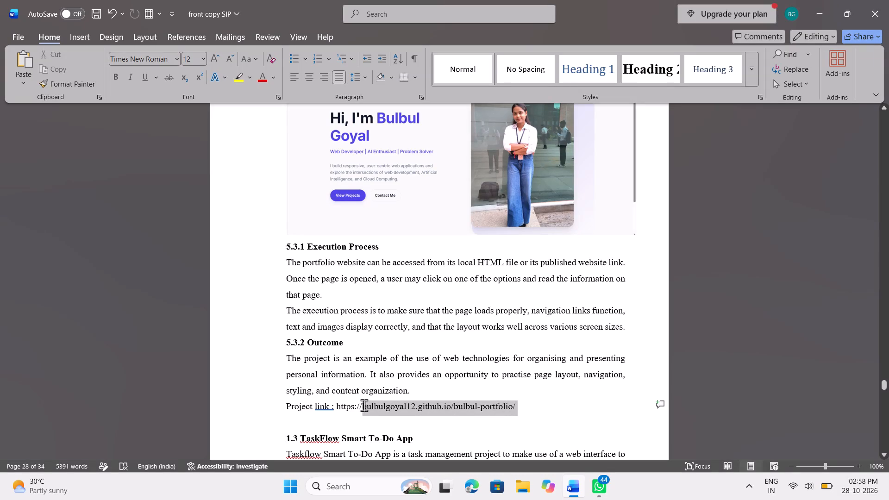
Replace the portfolio website's plain-text project link under 5.3.2 Outcome with the copied clickable hyperlink.
left_click_drag(364, 405, 347, 402)
key("ctrl+v")
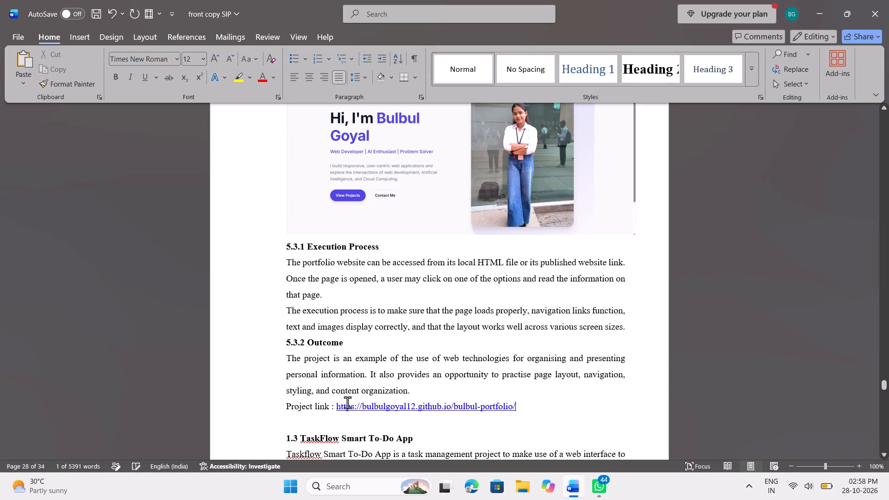
Locate the TaskFlow app's plain-text project link at the end of 5.4.2 Outcome.
scroll(435, 423, "down", 1)
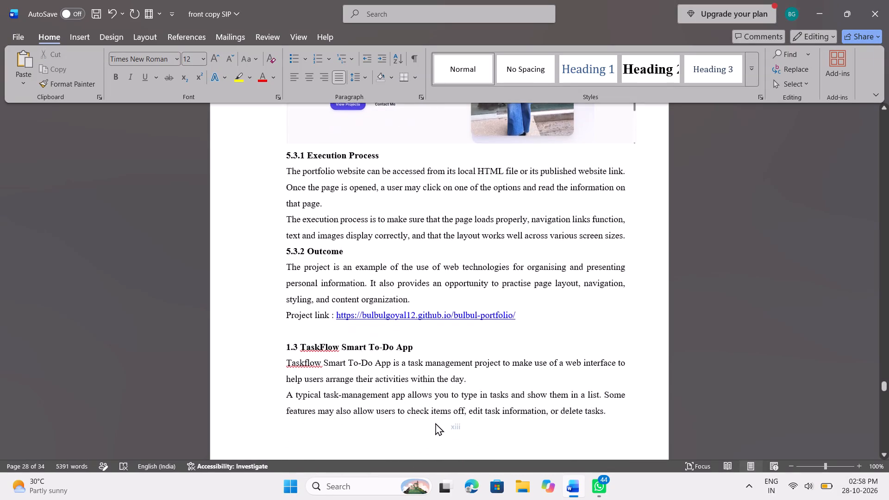
scroll(435, 423, "down", 3)
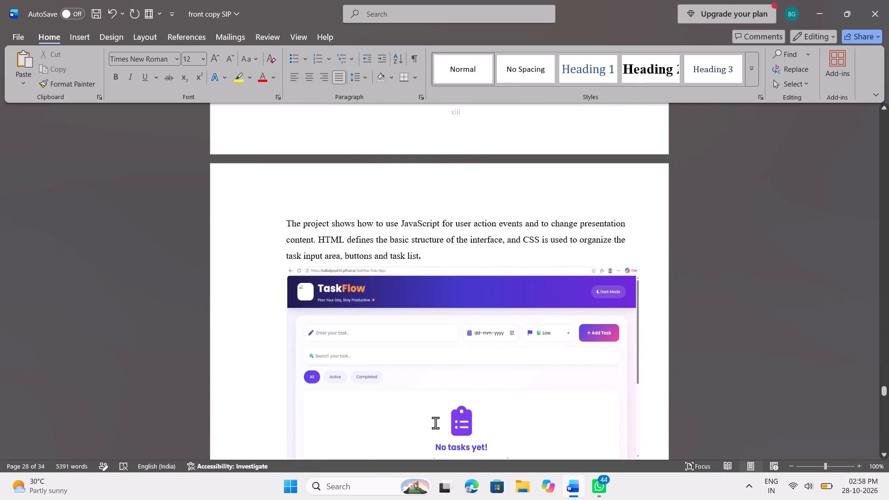
scroll(435, 423, "down", 2)
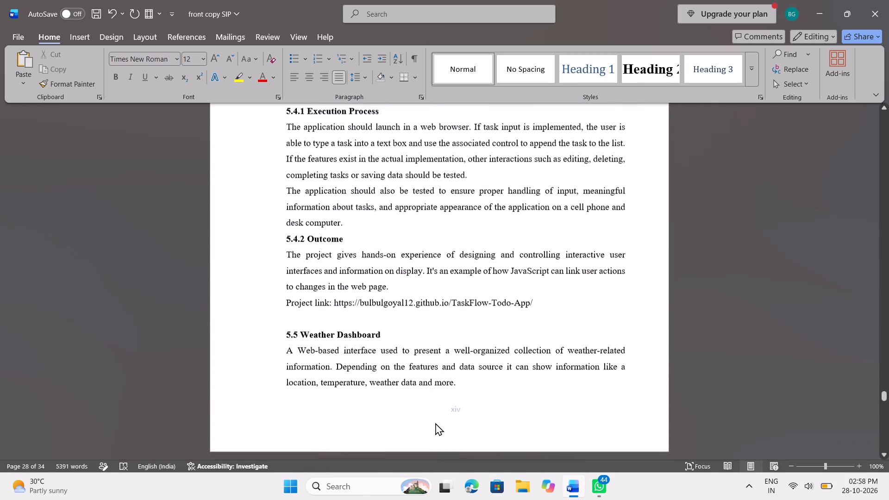
scroll(435, 423, "down", 1)
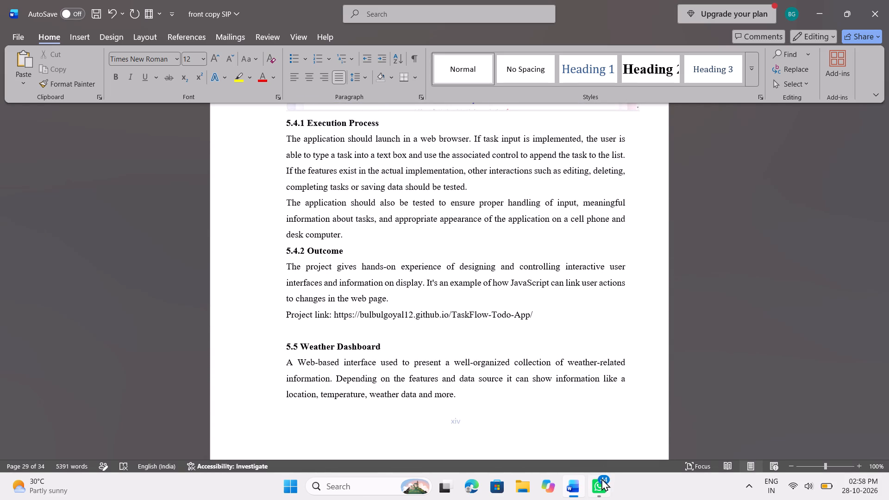
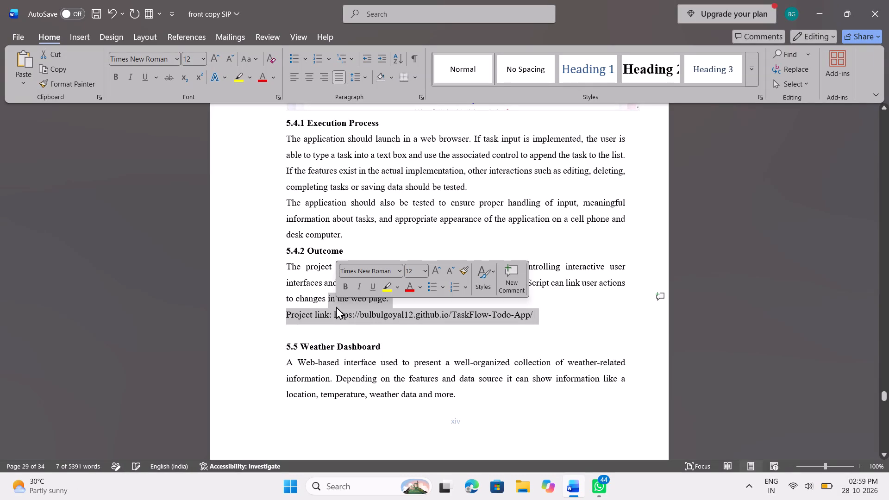
In section 5.4.2 Outcome, replace the plain-text TaskFlow-Todo-App address after "Project link:" with the copied clickable hyperlink.
left_click(353, 329)
left_click_drag(333, 317, 534, 319)
key("ctrl+v")
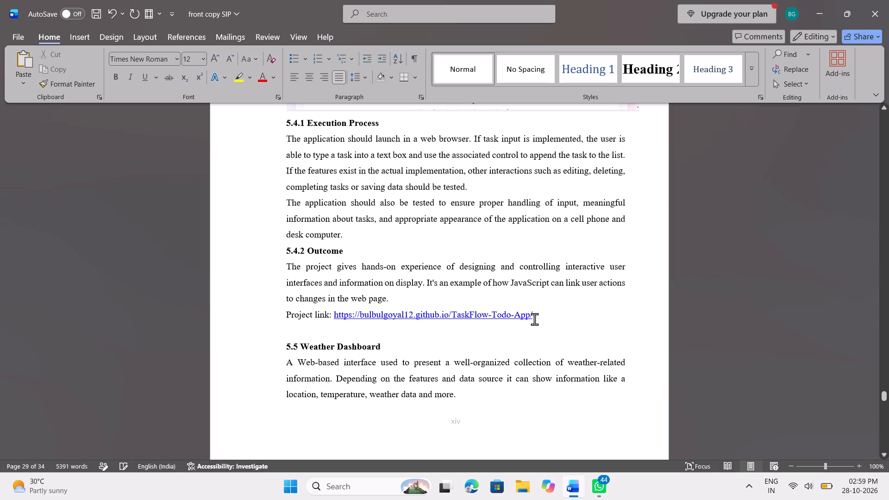
Locate the plain-text weather-dashboard project link at the end of section 5.5.2 Outcome.
scroll(563, 353, "down", 1)
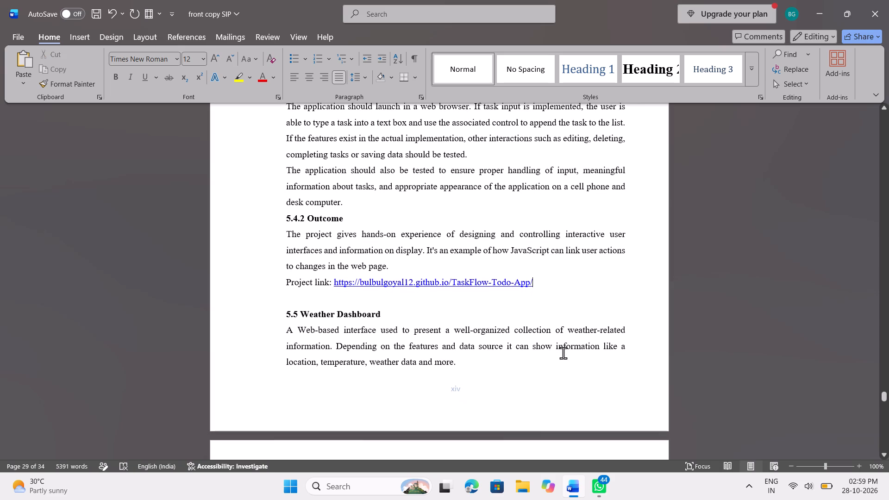
scroll(563, 353, "down", 1)
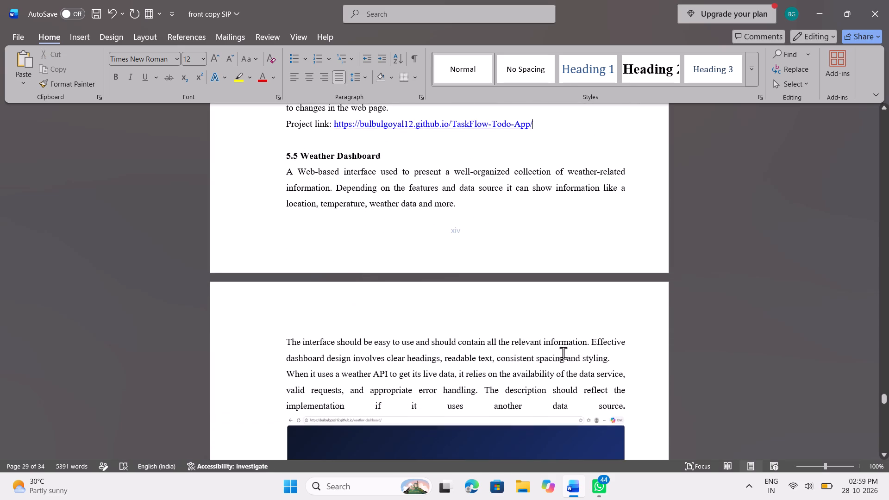
scroll(563, 353, "down", 2)
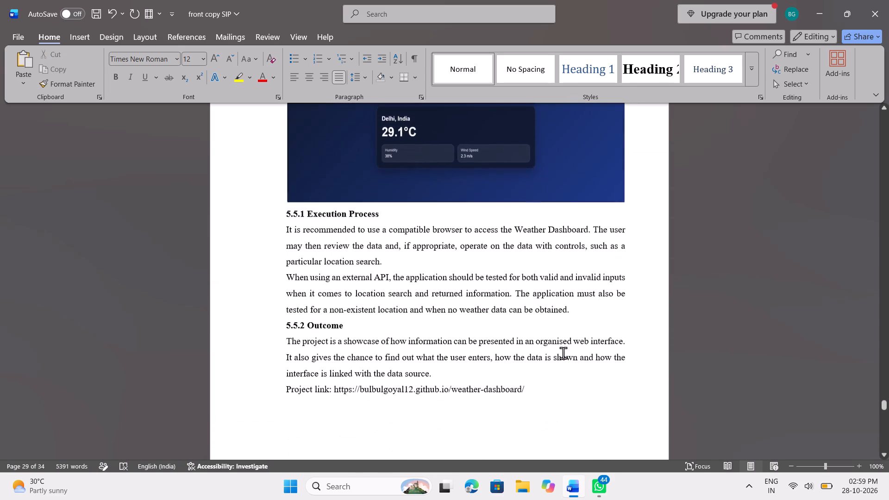
scroll(563, 353, "down", 2)
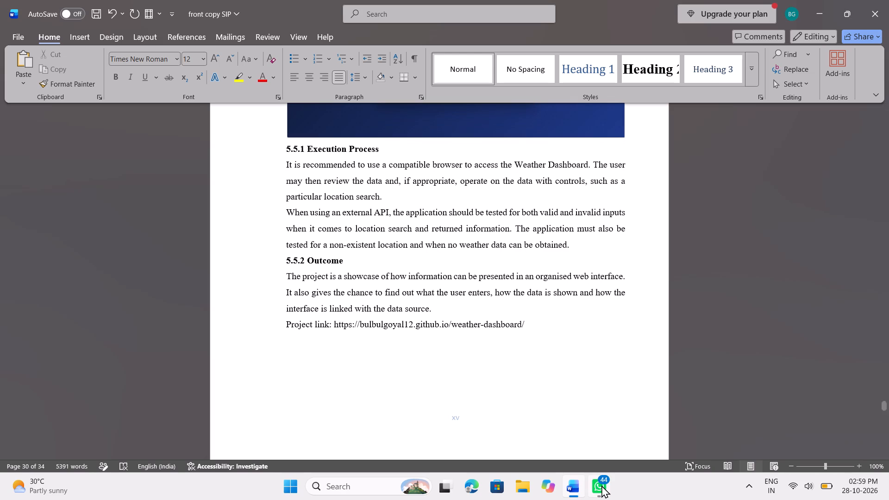
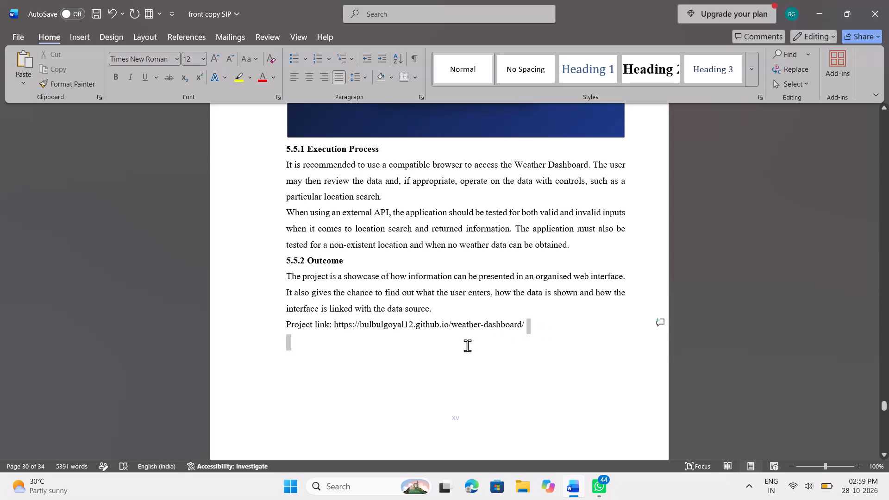
In section 5.5.2 Outcome, replace the plain-text weather-dashboard address after "Project link:" with the copied clickable hyperlink.
left_click(339, 344)
left_click_drag(332, 330, 362, 329)
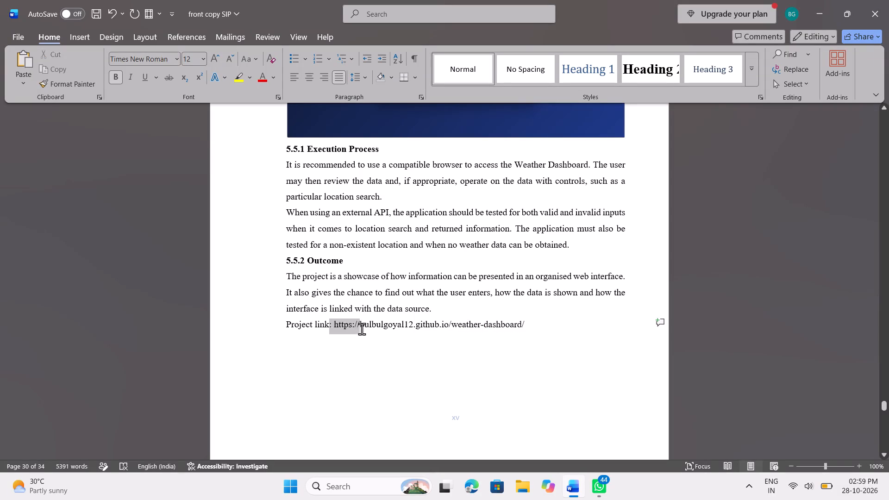
left_click_drag(362, 329, 388, 331)
left_click(372, 403)
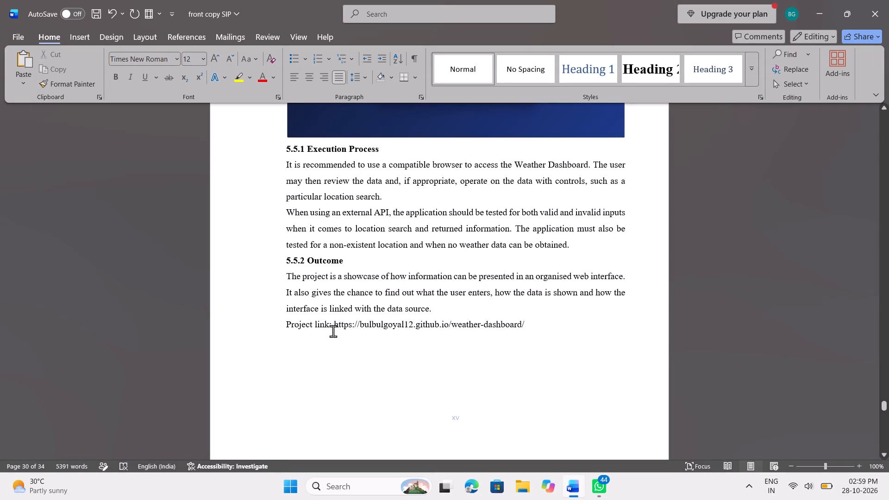
left_click_drag(333, 329, 508, 334)
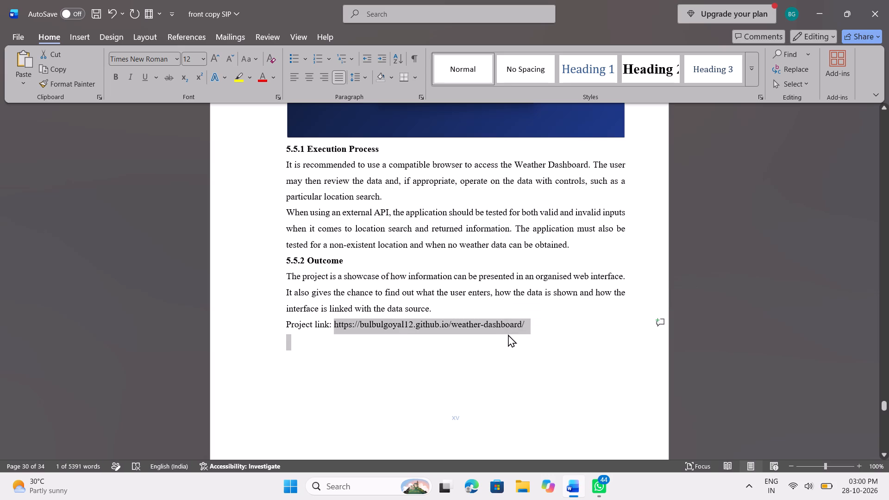
key("ctrl+v")
left_click(530, 364)
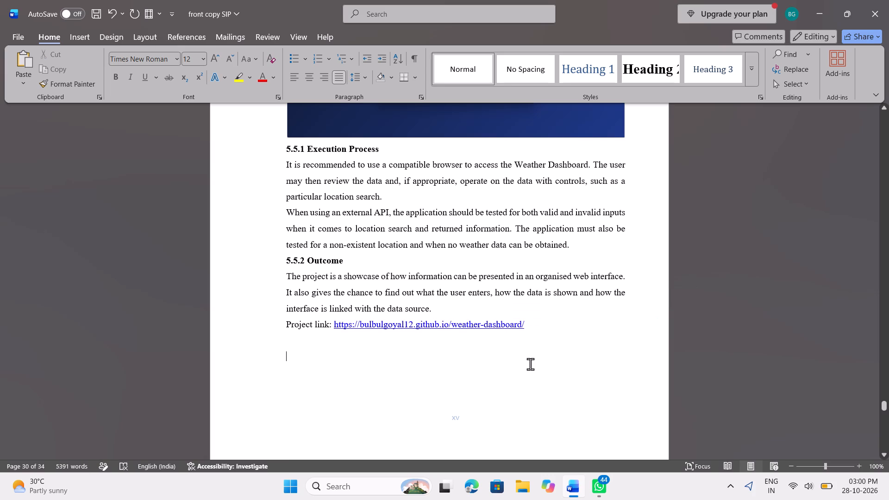
Remove the surplus blank lines above the "CHAPTER 6: CONCLUSION AND FUTURE PROSPECTS" heading, keeping the heading at the top of its own page.
scroll(530, 364, "up", 1)
scroll(530, 364, "down", 1)
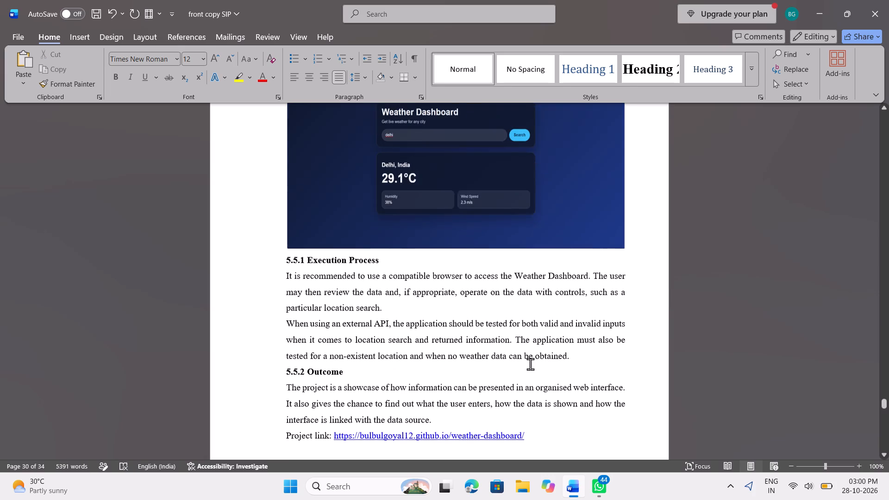
scroll(530, 364, "down", 2)
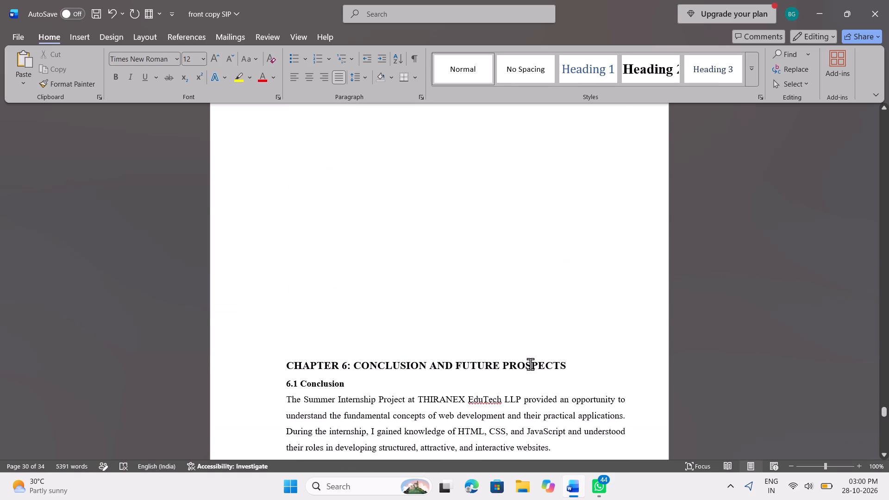
left_click(310, 352)
key("BackSpace")
key("BackSpace")
key("BackSpace")
key("BackSpace")
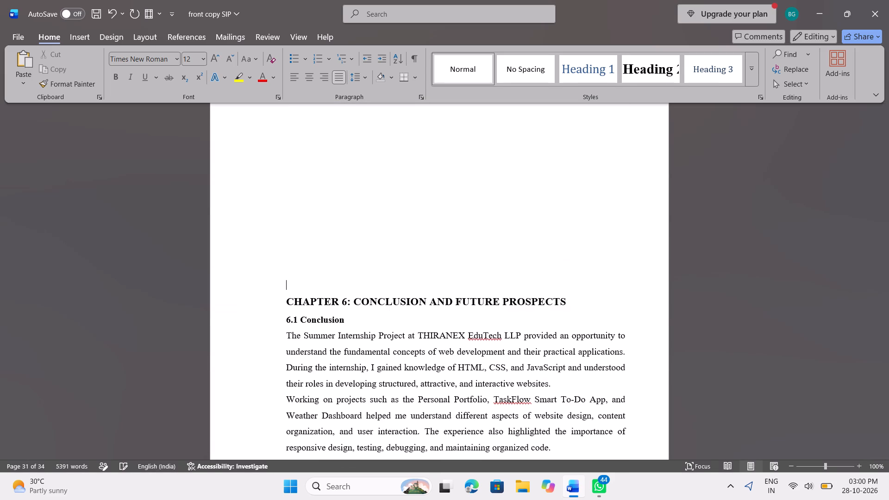
key("BackSpace")
key("BackSpace")
key("BackSpace")
key("BackSpace")
key("BackSpace")
key("BackSpace")
key("BackSpace")
key("BackSpace")
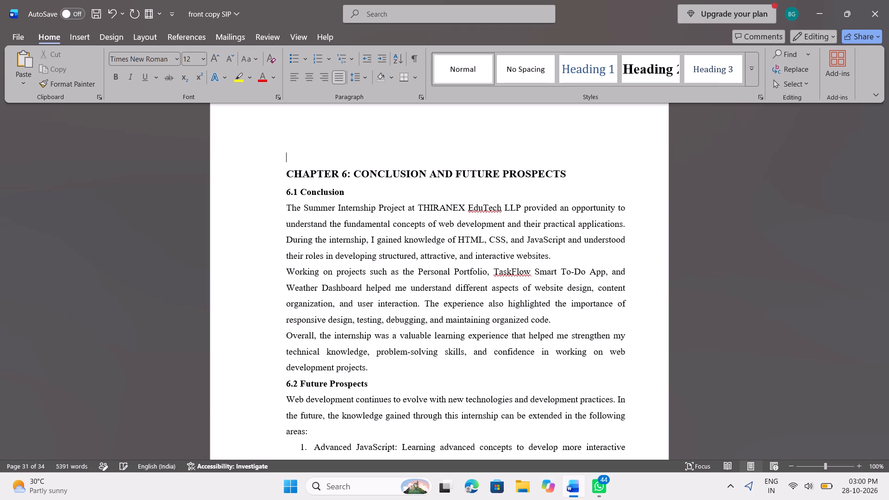
key("BackSpace")
scroll(310, 352, "up", 1)
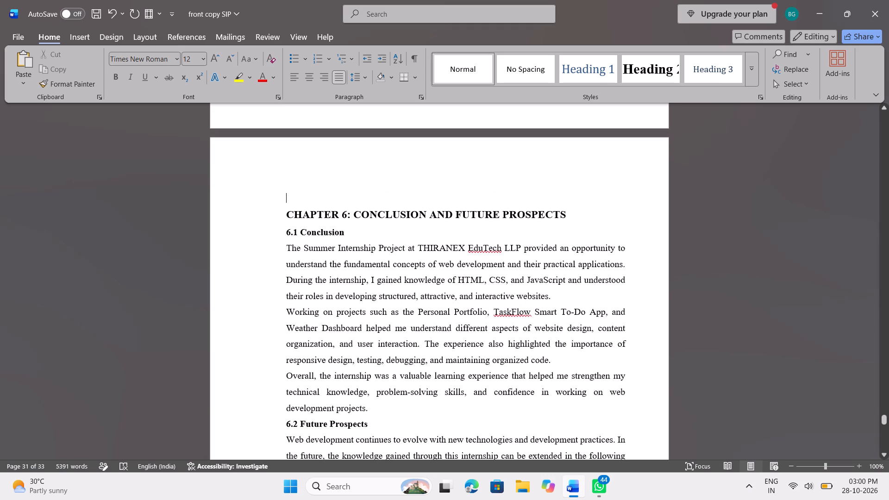
key("BackSpace")
key("BackSpace")
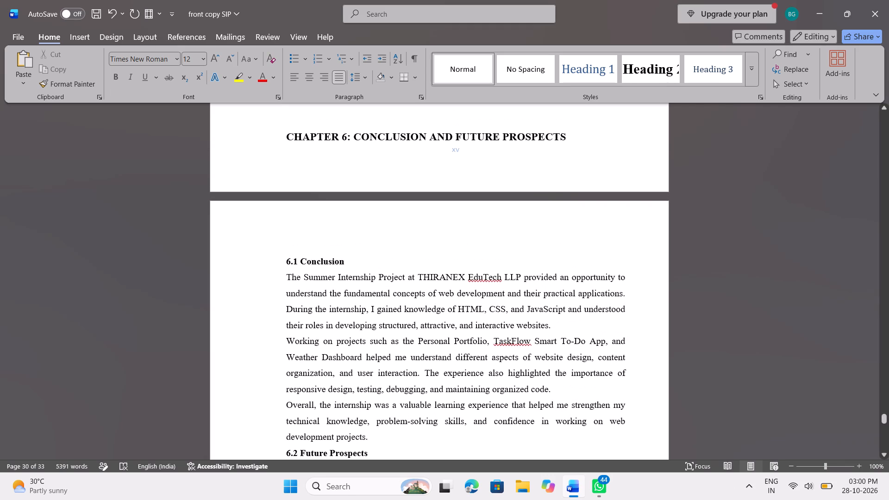
key("Return")
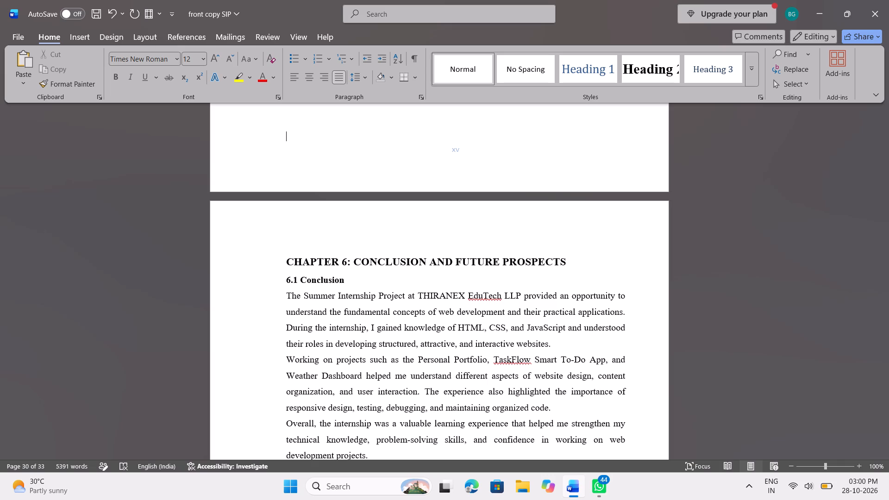
Review the report's text, spacing and project links from section 5.5.2 back to the start of Chapter 4: Analysis.
scroll(310, 352, "up", 1)
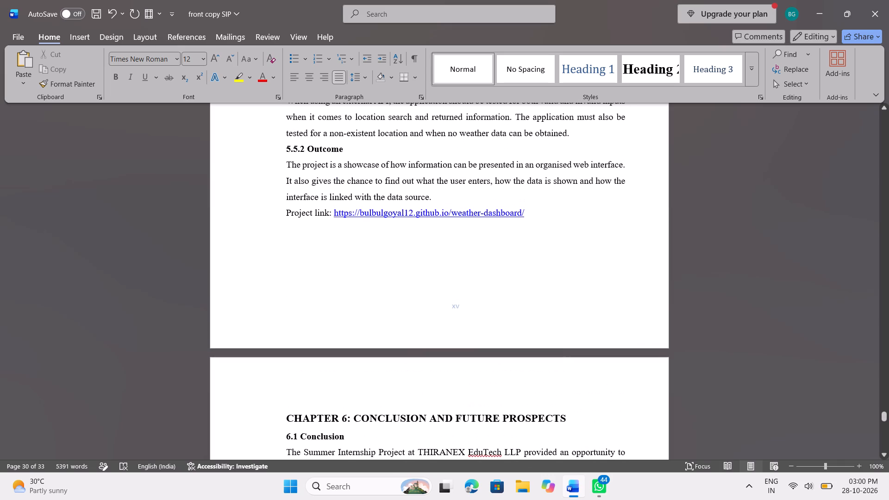
scroll(310, 352, "up", 1)
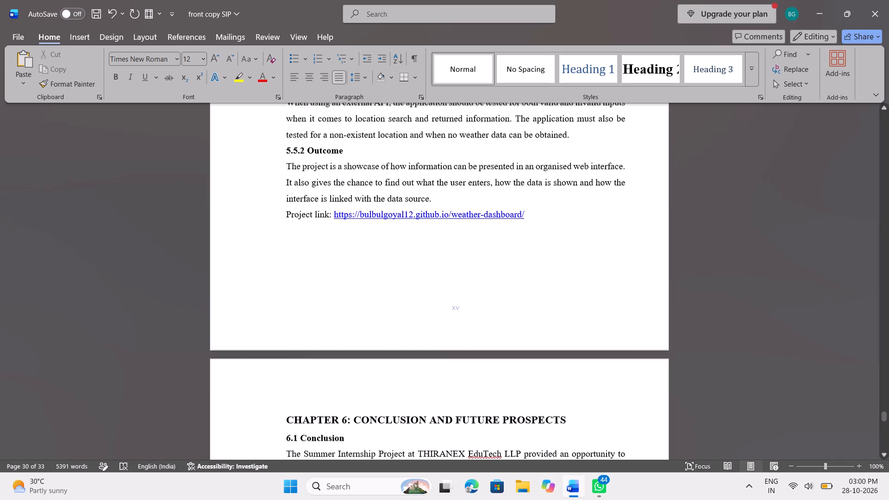
scroll(310, 352, "up", 4)
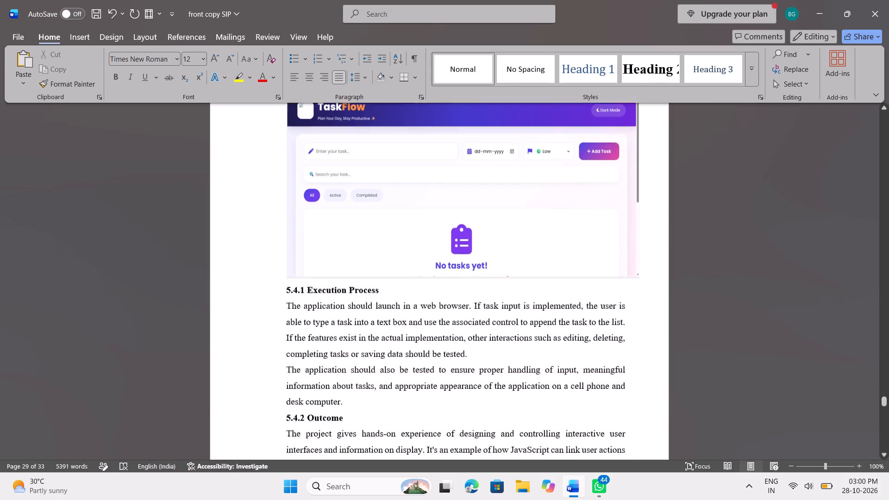
scroll(310, 352, "up", 3)
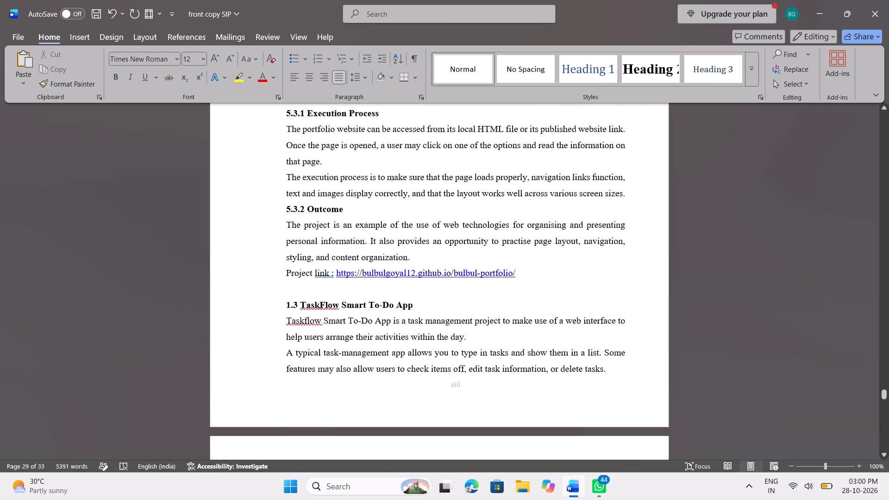
scroll(310, 352, "up", 4)
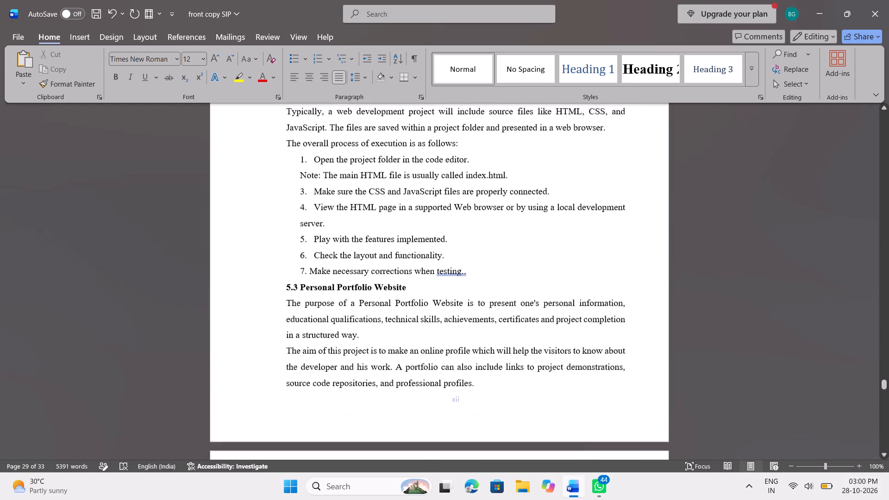
scroll(310, 352, "up", 2)
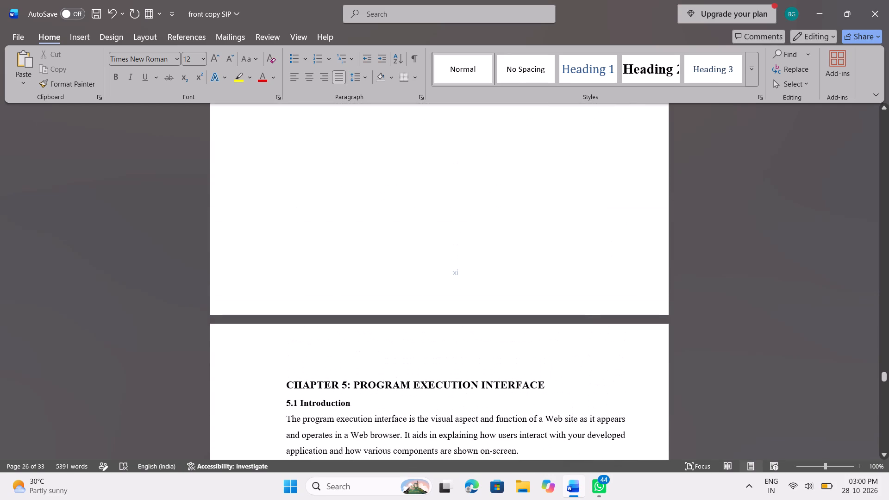
scroll(310, 352, "up", 1)
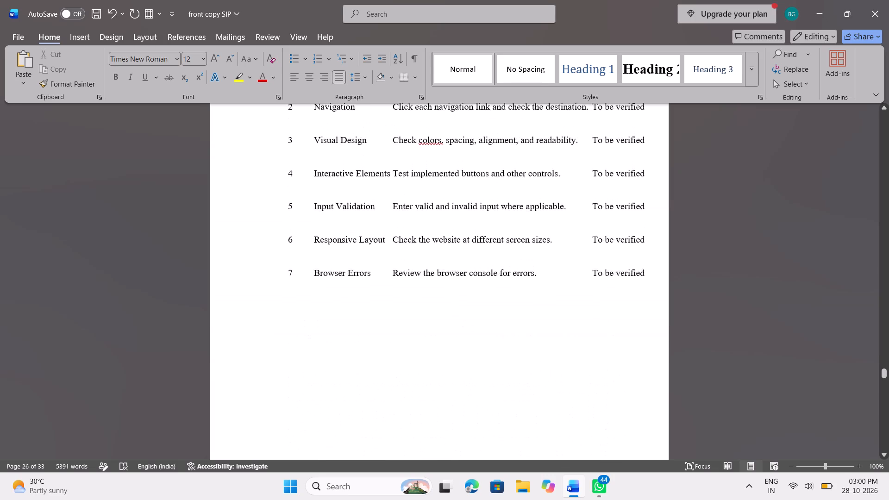
scroll(310, 352, "up", 3)
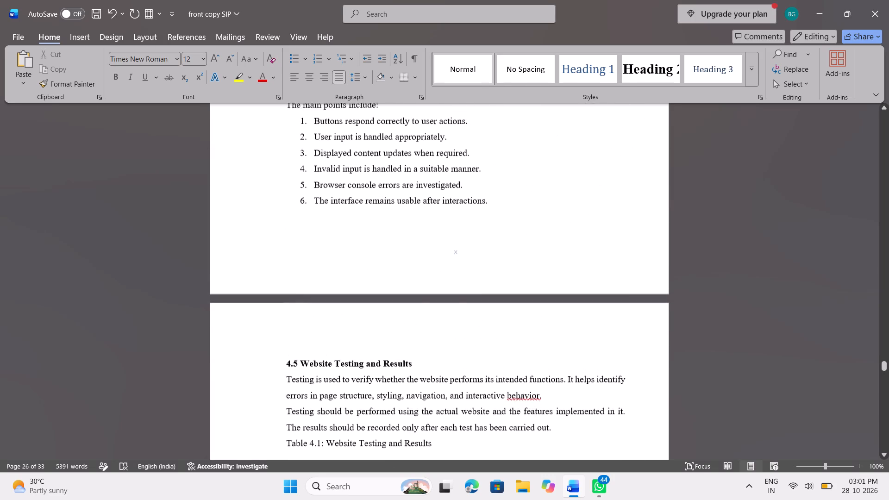
scroll(310, 352, "up", 3)
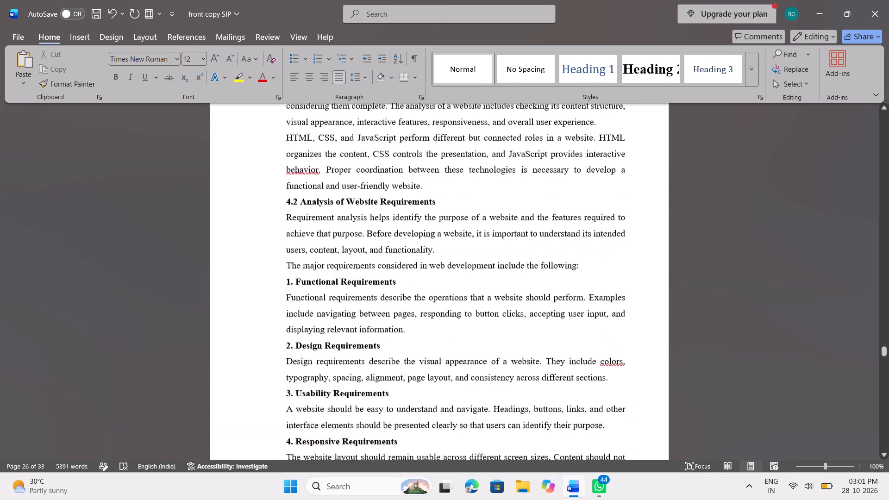
scroll(310, 352, "up", 1)
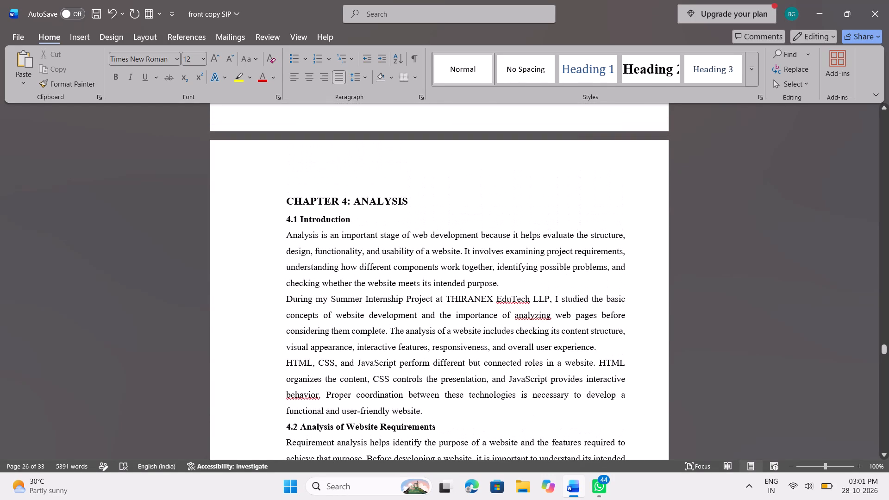
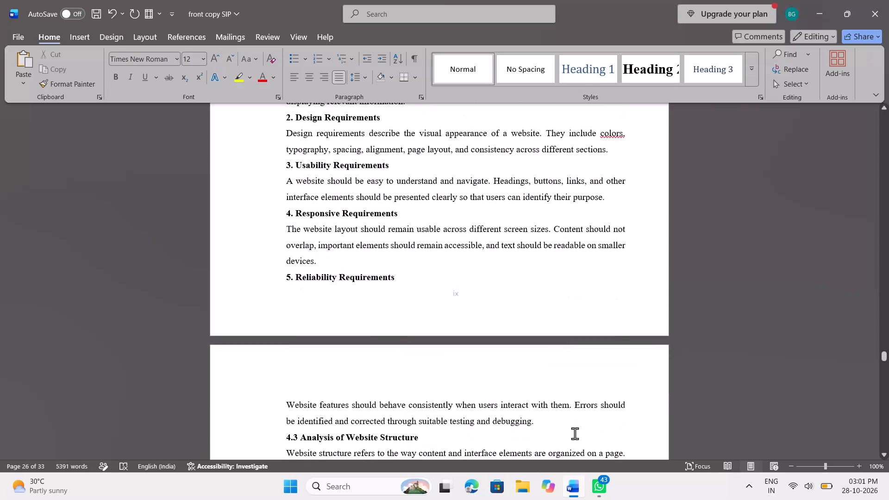
Review Chapter 4 as far as the table in section 4.5 Website Testing and Results, and Chapter 3: Methodology back to its introduction.
scroll(575, 433, "down", 1)
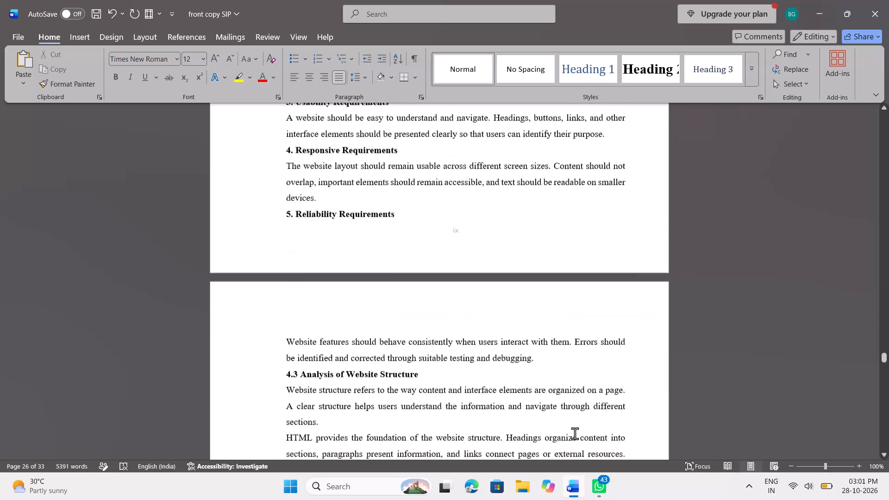
scroll(575, 433, "down", 3)
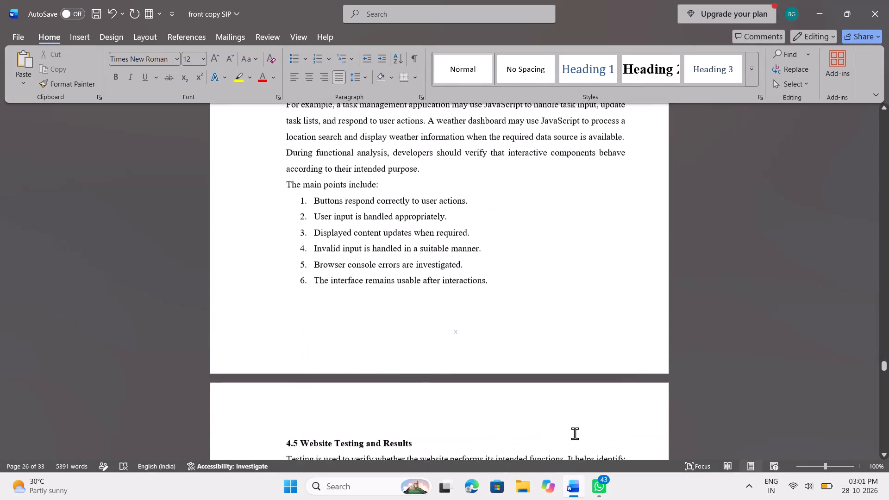
scroll(575, 433, "down", 1)
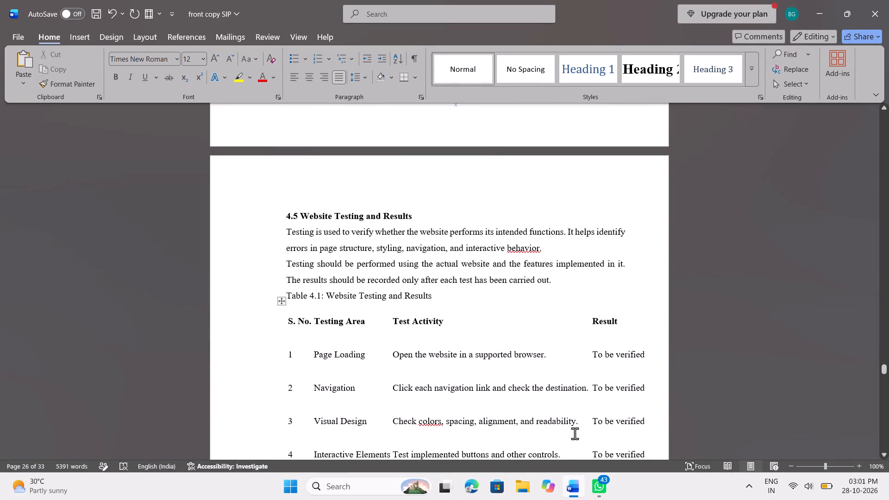
scroll(575, 433, "down", 1)
scroll(575, 433, "up", 1)
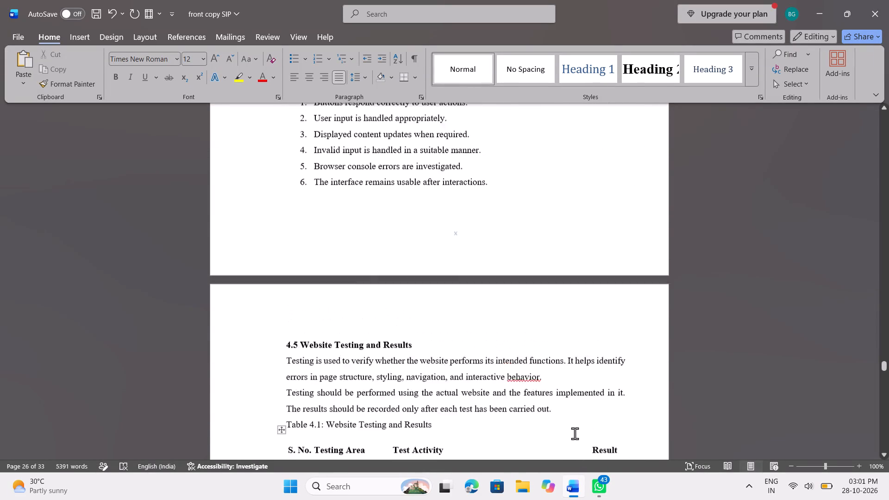
scroll(575, 433, "up", 3)
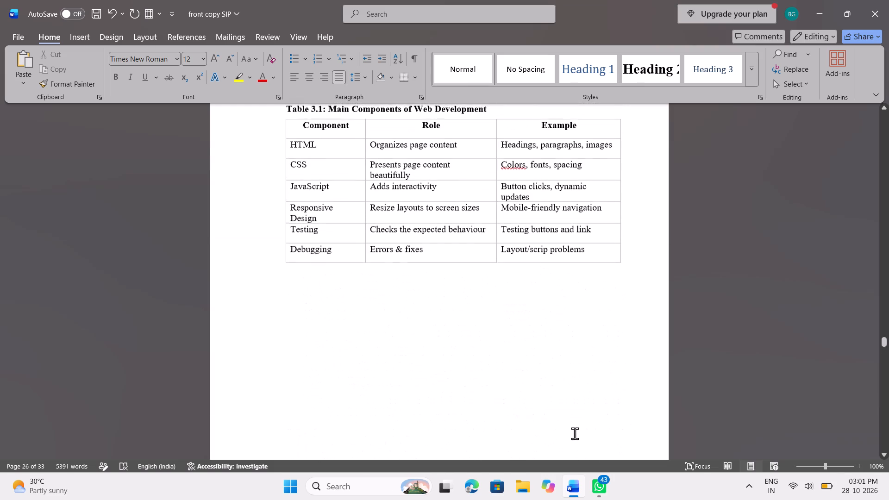
scroll(575, 433, "up", 3)
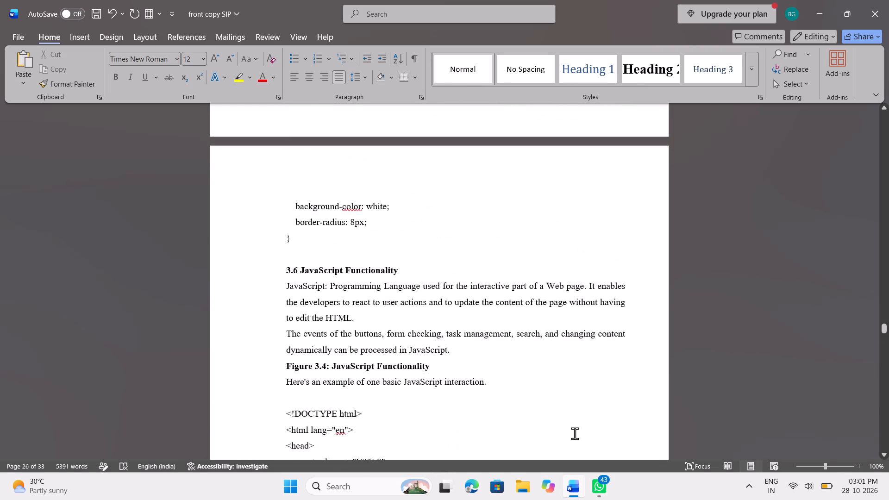
scroll(575, 433, "up", 3)
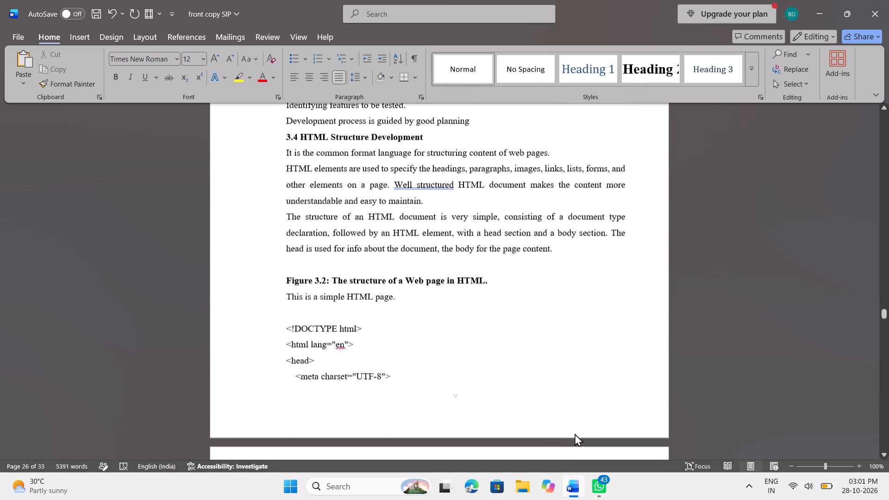
scroll(575, 433, "up", 3)
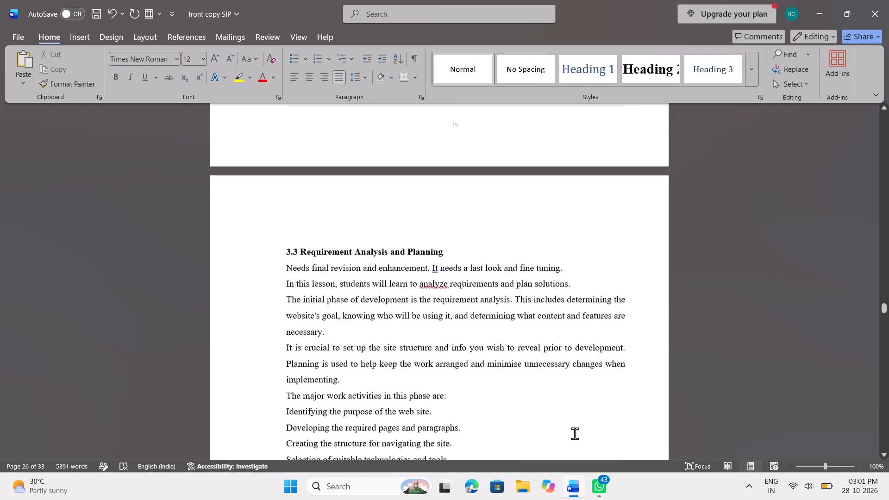
scroll(575, 433, "up", 3)
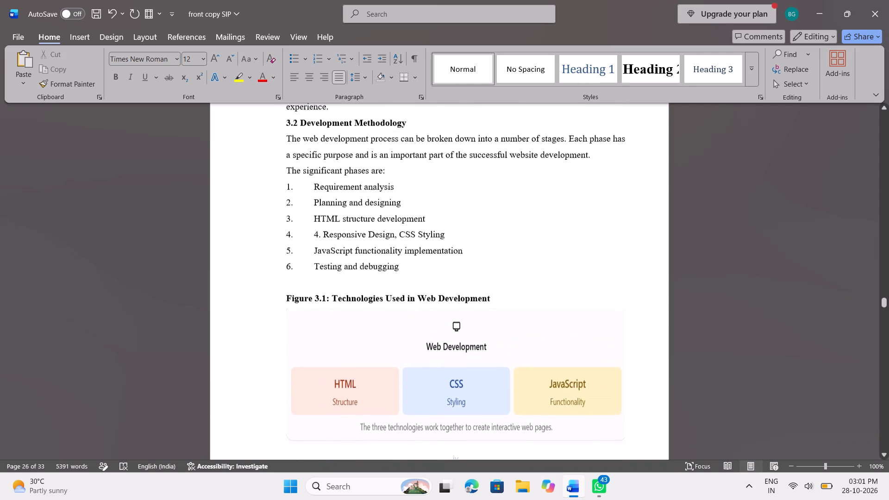
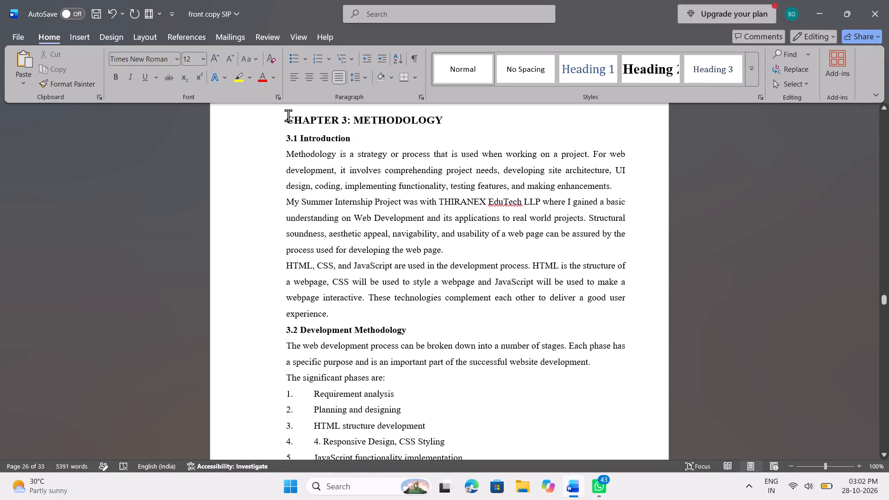
Select the Chapter 3: Methodology text from the chapter heading through the "Testing and debugging" item in section 3.2.
left_click_drag(288, 115, 336, 444)
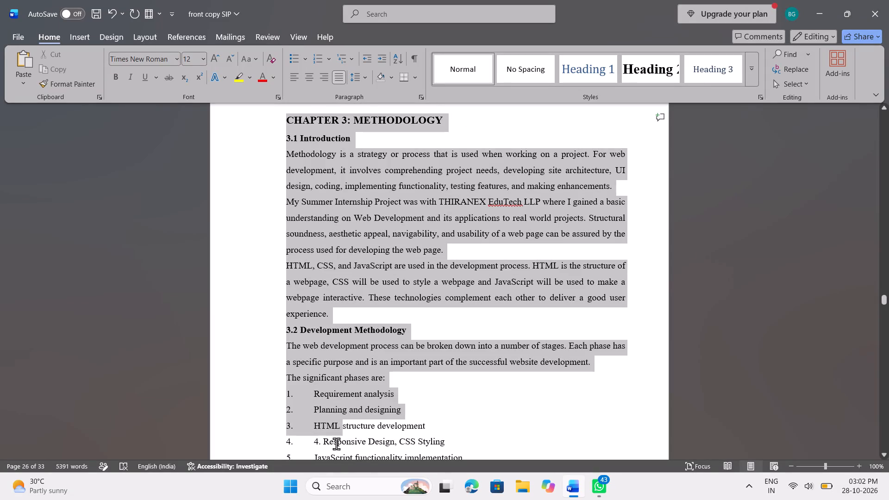
left_click_drag(336, 444, 403, 187)
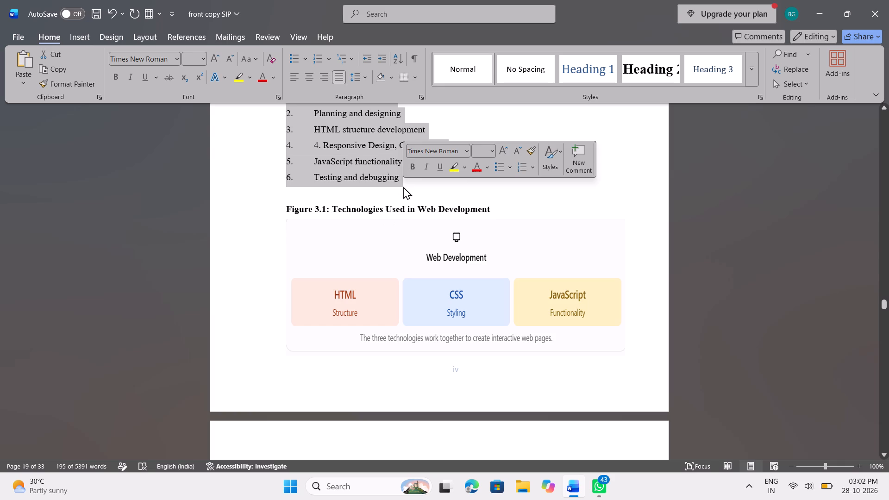
Replace the selected Chapter 3 opening text, through the stages list above Figure 3.1, with the copied reworded version.
key("ctrl+v")
Set the "3.1 Introduction" heading under CHAPTER 3: METHODOLOGY to 12 pt.
scroll(403, 187, "up", 1)
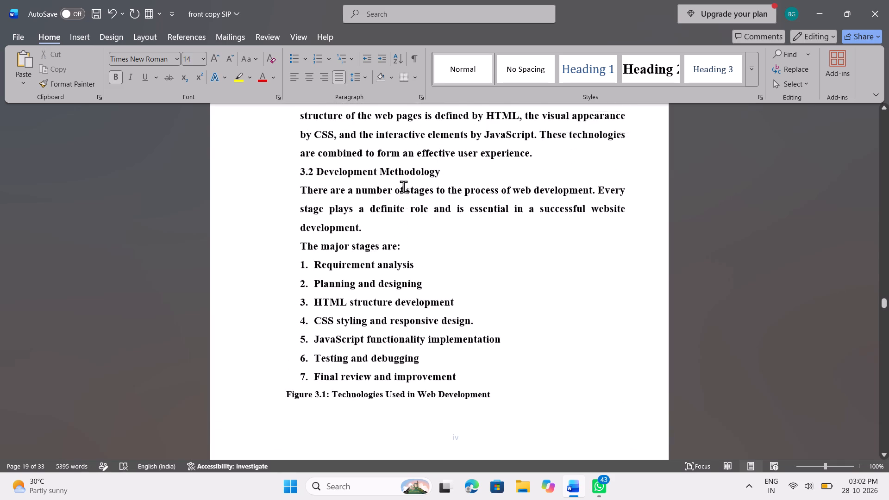
scroll(403, 187, "up", 1)
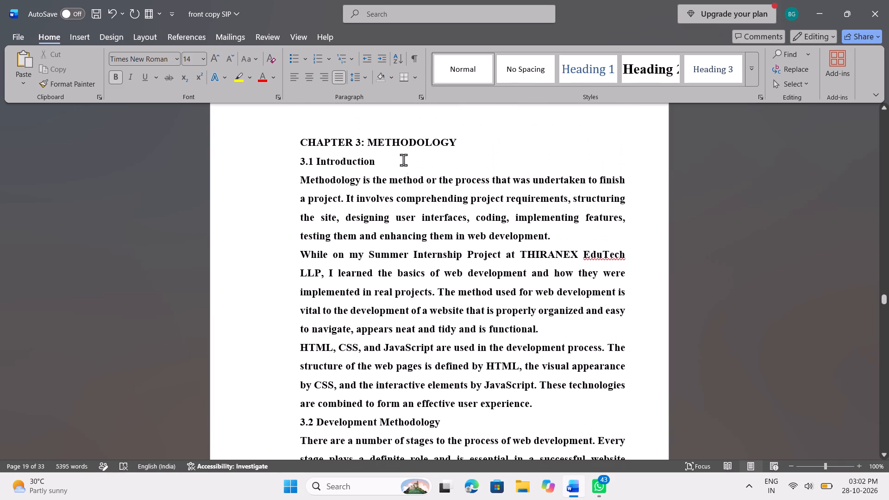
left_click(407, 136)
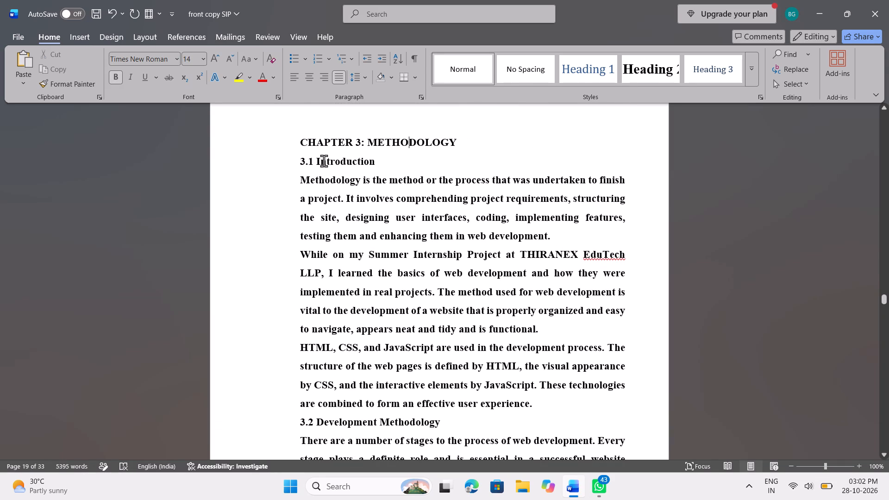
left_click(323, 160)
left_click(323, 160)
left_click_drag(389, 161, 273, 170)
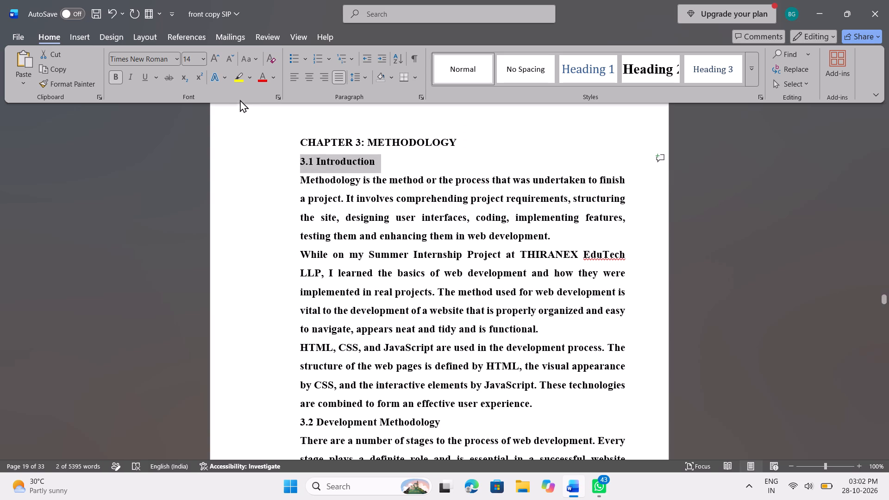
left_click(228, 61)
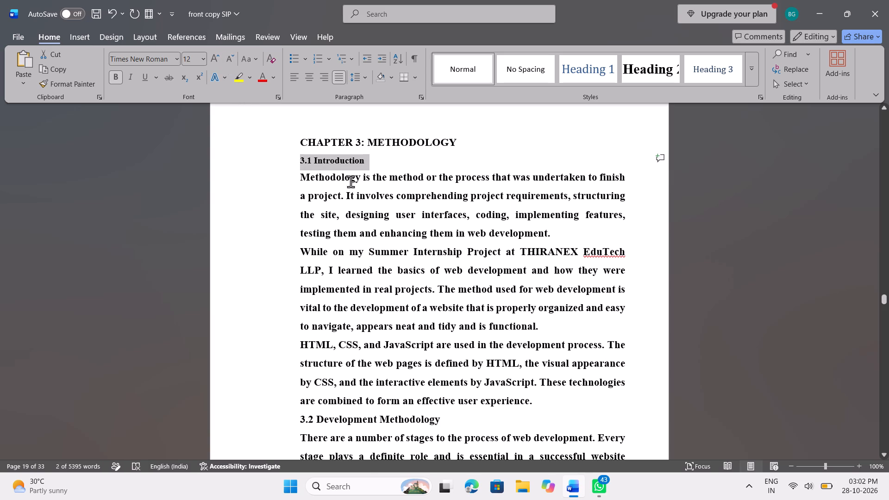
Remove bold and set 12 pt on the text from the first 3.1 paragraph through the "Final review and improvement" list item.
left_click(378, 205)
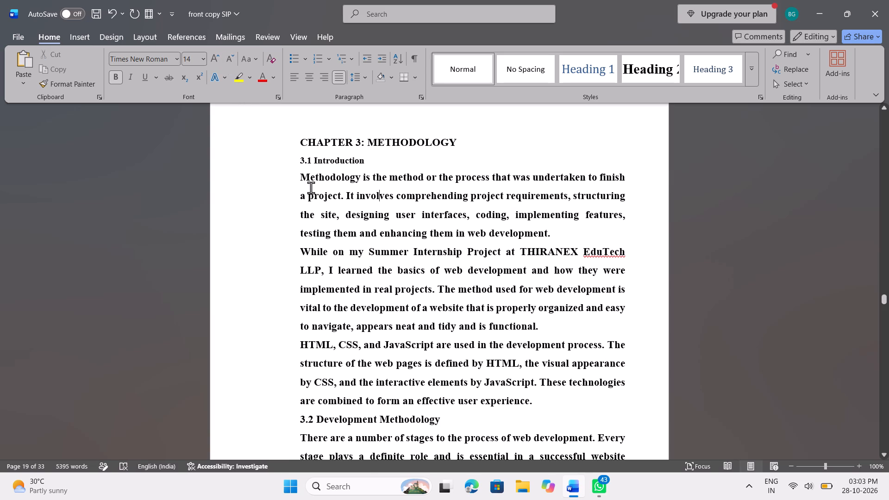
left_click_drag(300, 181, 377, 340)
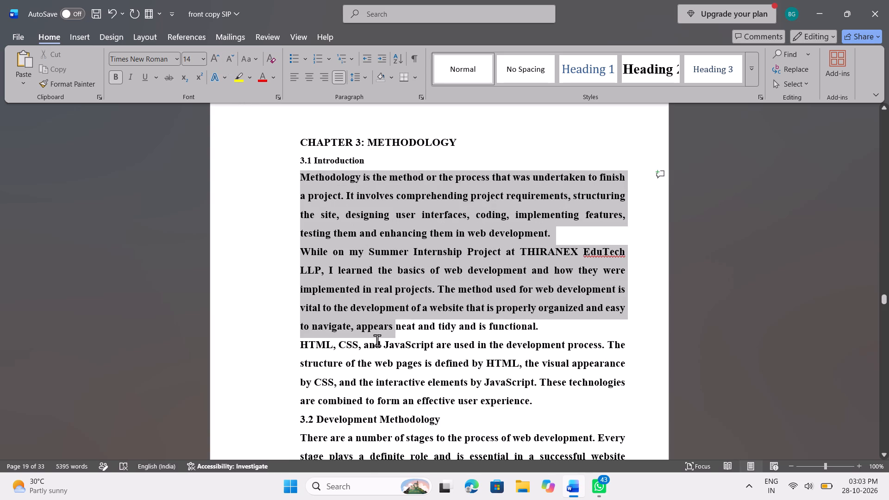
left_click_drag(377, 340, 387, 245)
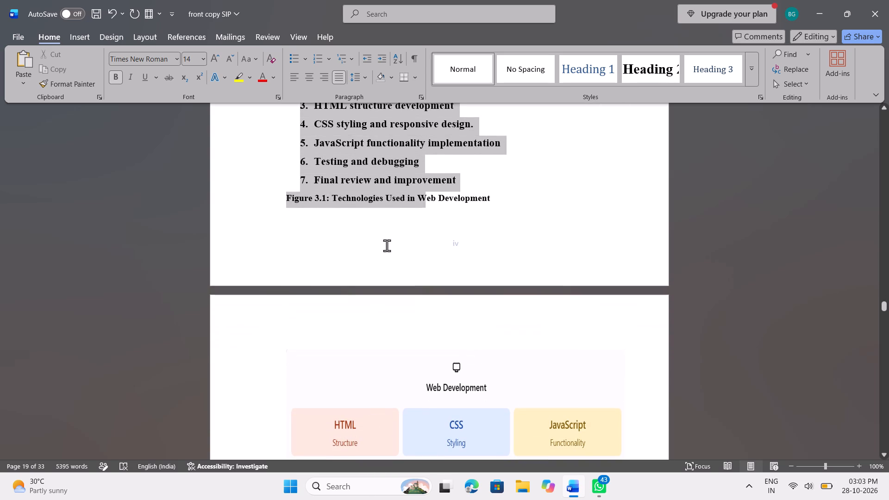
left_click_drag(387, 245, 451, 178)
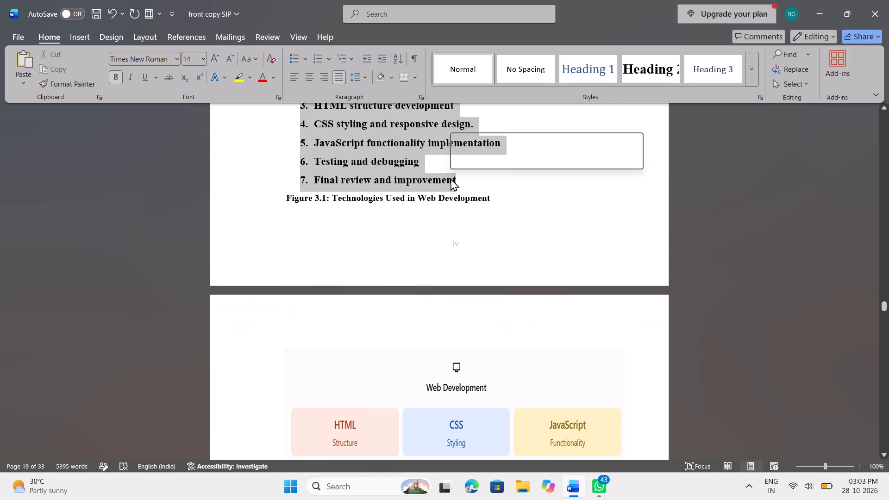
left_click(461, 157)
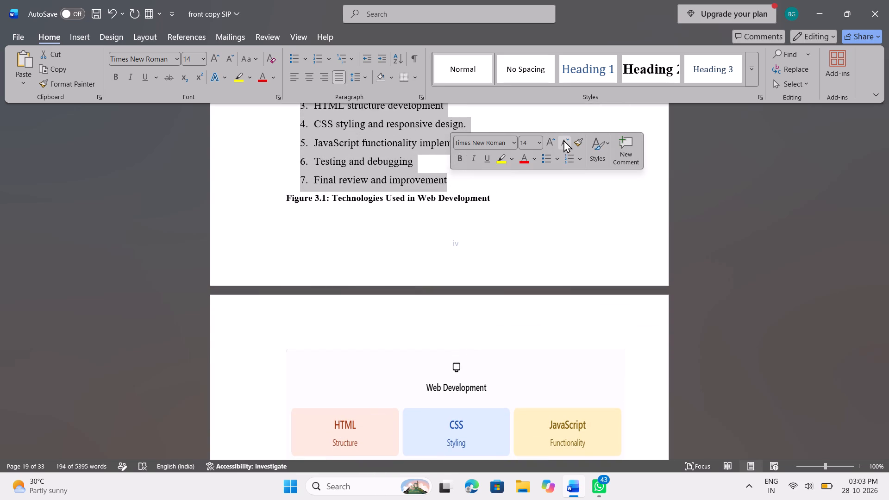
left_click(563, 139)
left_click(465, 226)
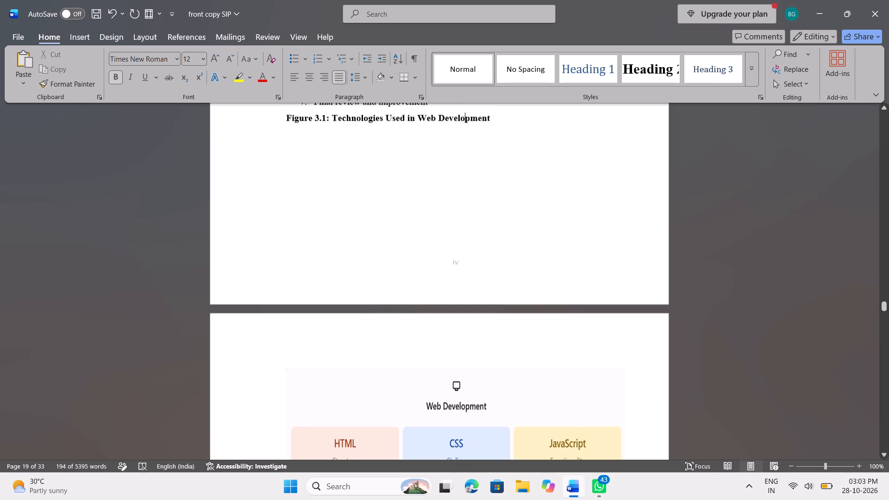
Make the "3.2 Development Methodology" heading bold.
scroll(465, 226, "up", 1)
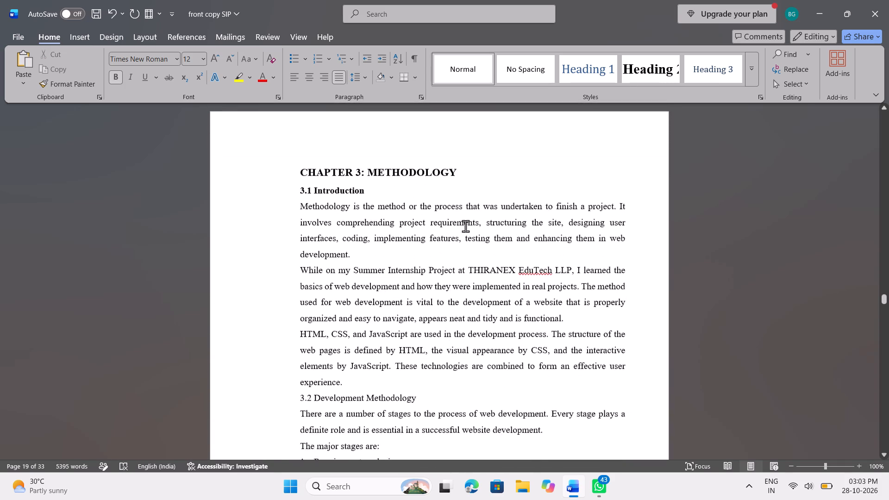
left_click_drag(432, 247, 371, 253)
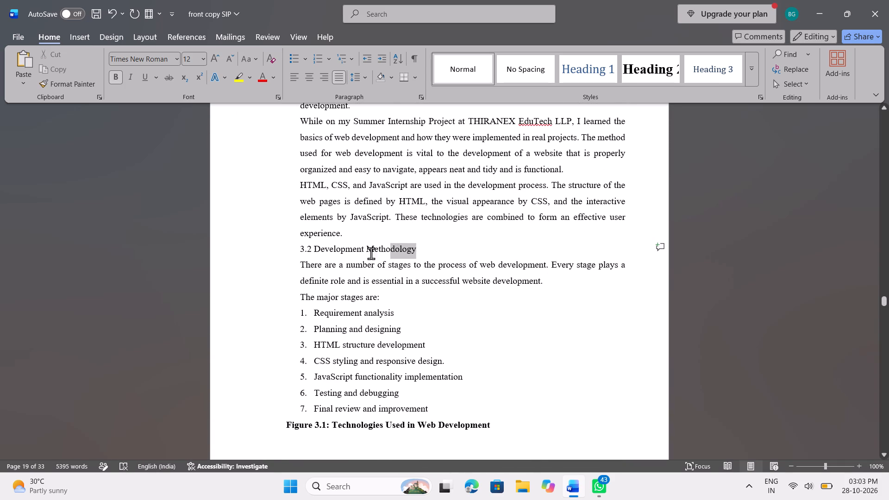
left_click_drag(371, 253, 289, 255)
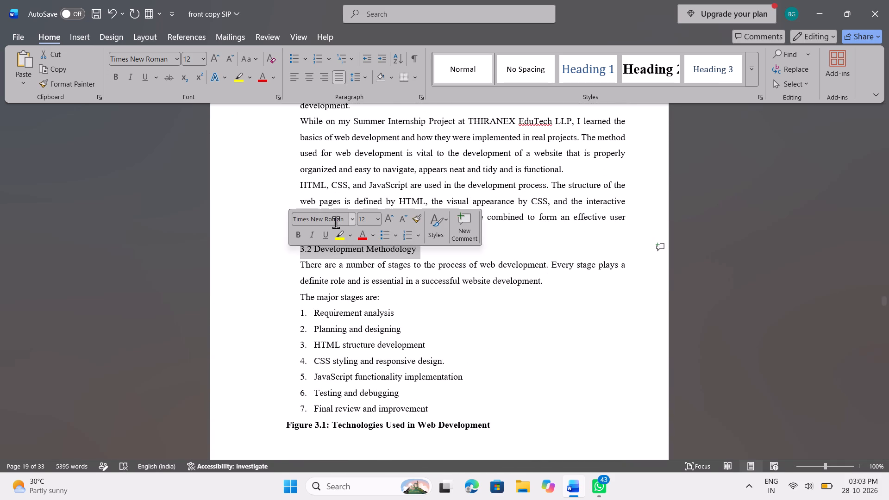
left_click(296, 237)
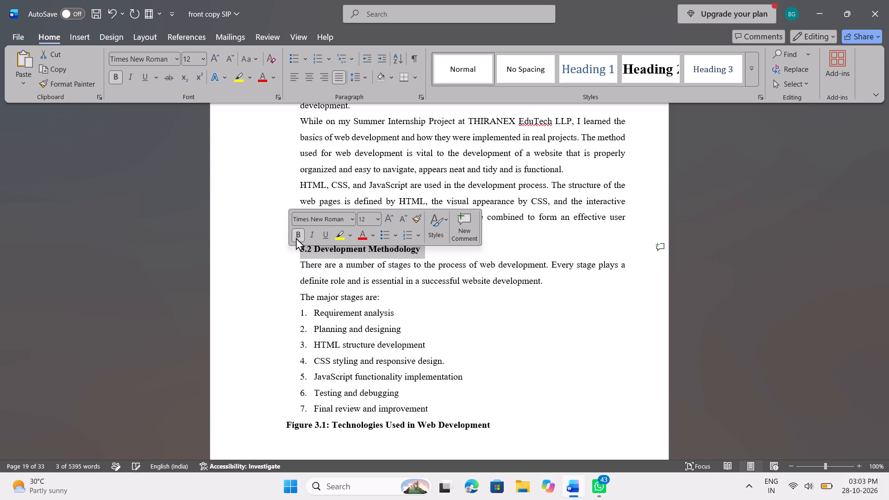
left_click(413, 302)
Slightly reduce the height of the Figure 3.1 web development image so it fits on the same page as its caption.
scroll(413, 302, "down", 1)
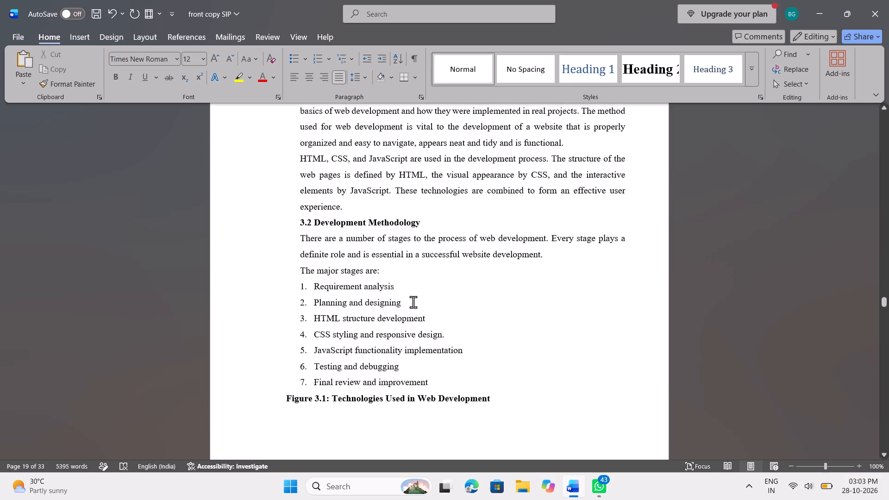
scroll(413, 302, "down", 1)
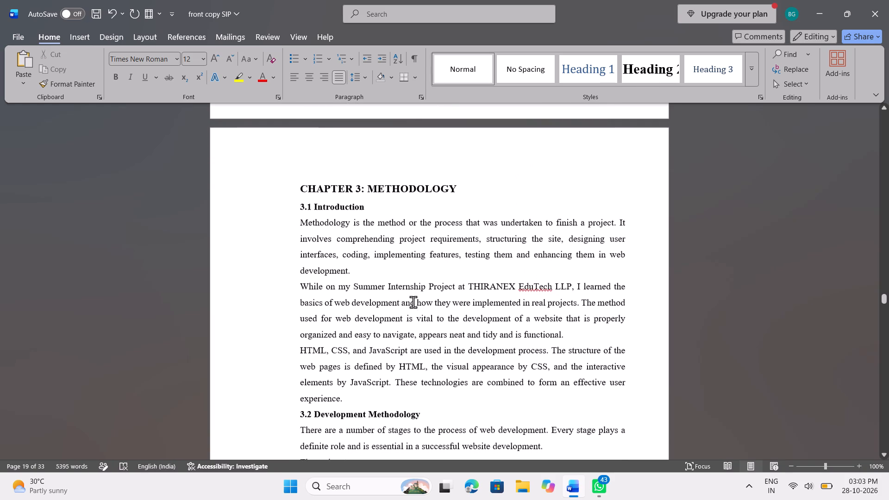
scroll(413, 302, "down", 2)
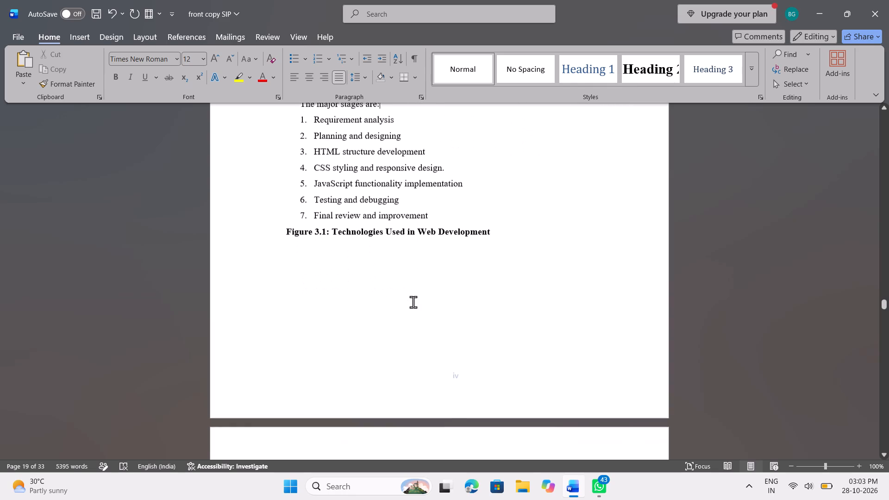
scroll(413, 302, "down", 4)
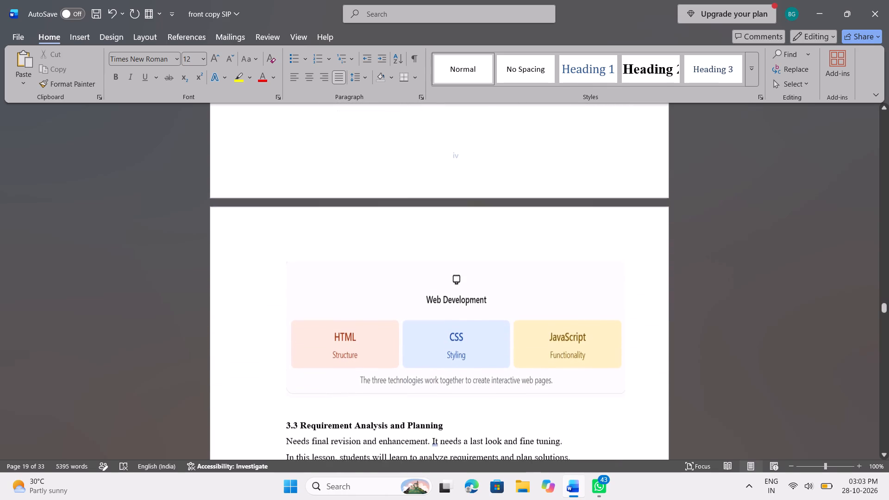
scroll(413, 302, "down", 1)
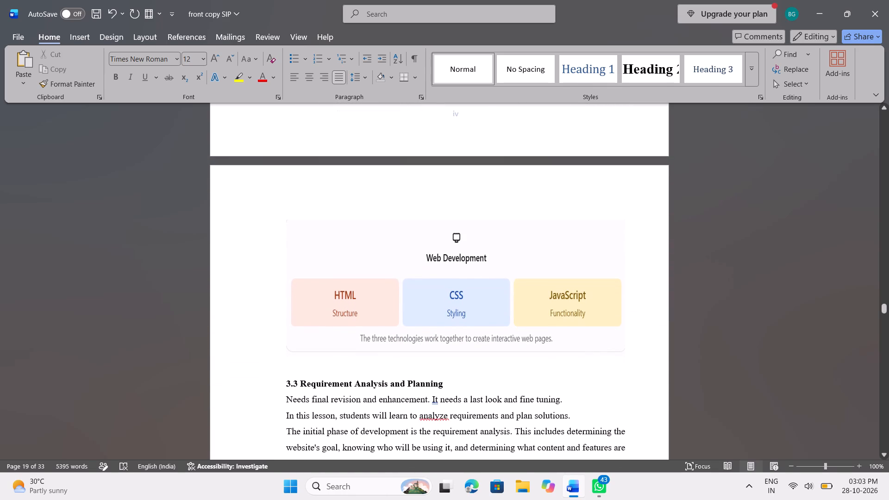
left_click(457, 331)
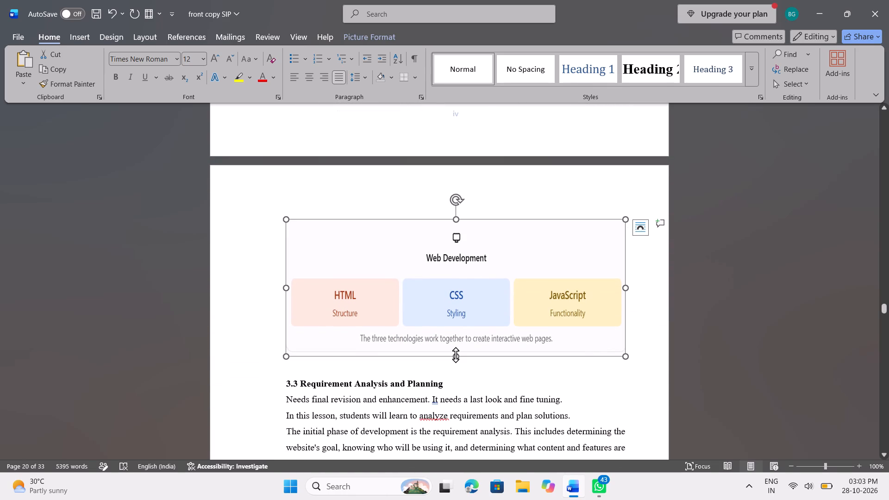
left_click_drag(456, 356, 456, 347)
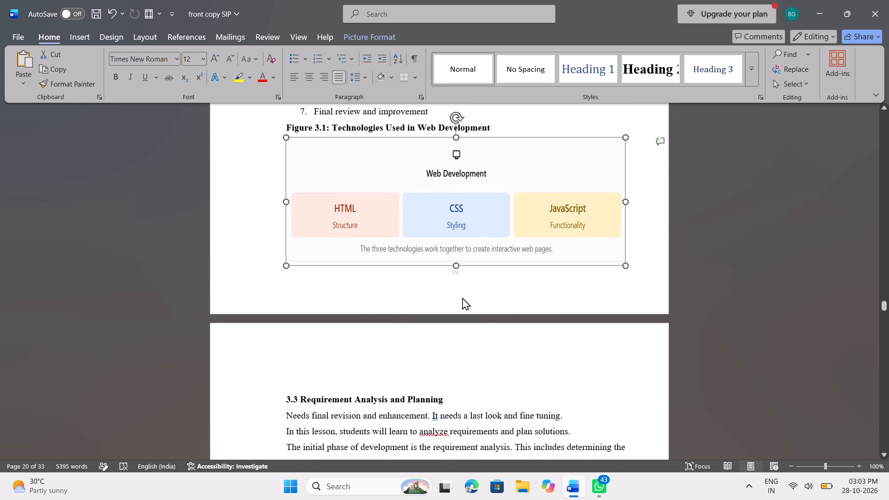
left_click(462, 297)
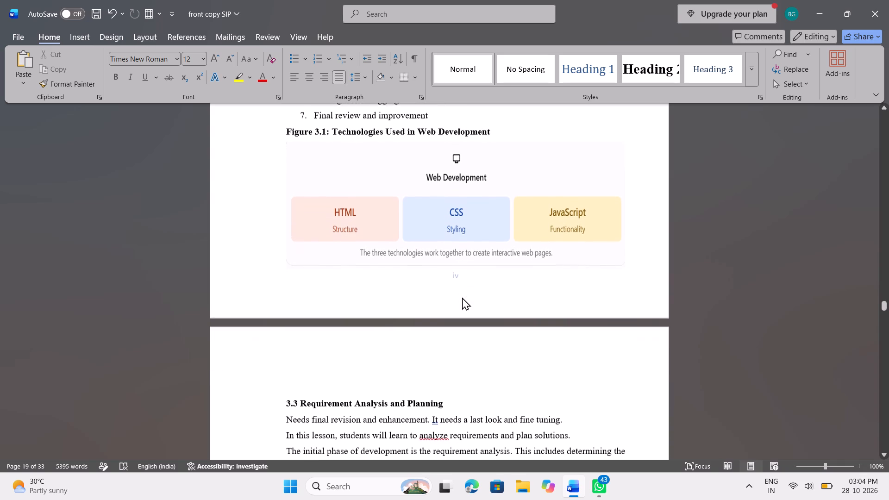
Delete the blank line above the "3.3 Requirement Analysis and Planning" heading.
left_click(317, 381)
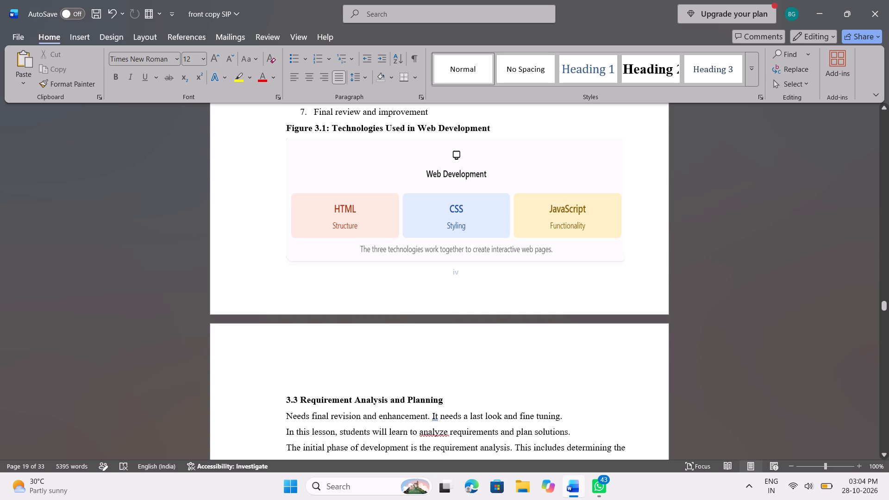
key("BackSpace")
key("BackSpace")
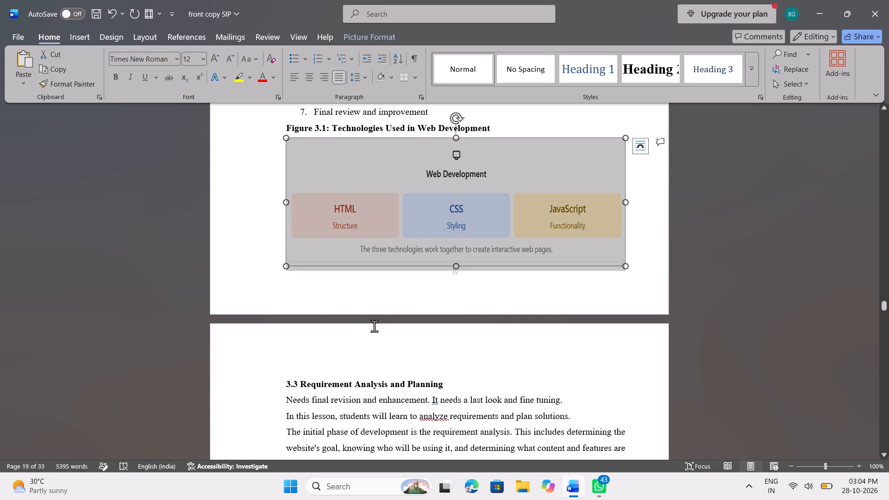
left_click(376, 347)
Review the Chapter 3 text, formatting and page layout from the chapter heading through section 3.3.
scroll(376, 347, "up", 1)
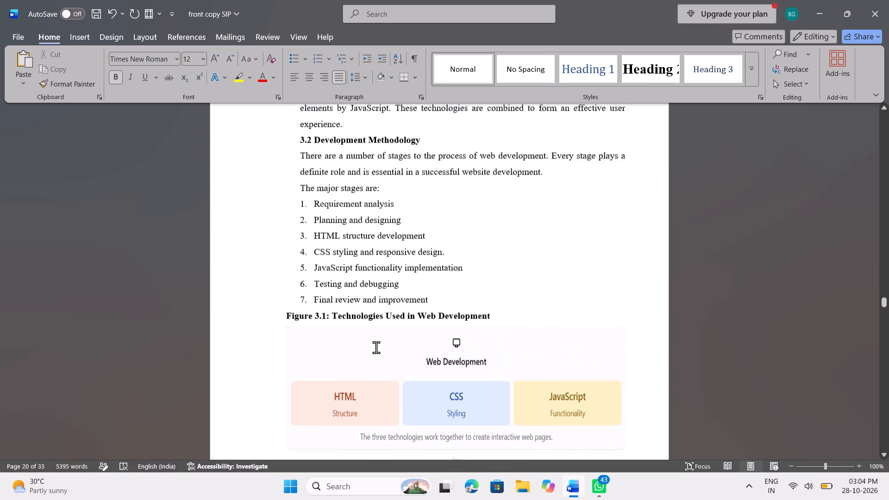
scroll(376, 347, "up", 2)
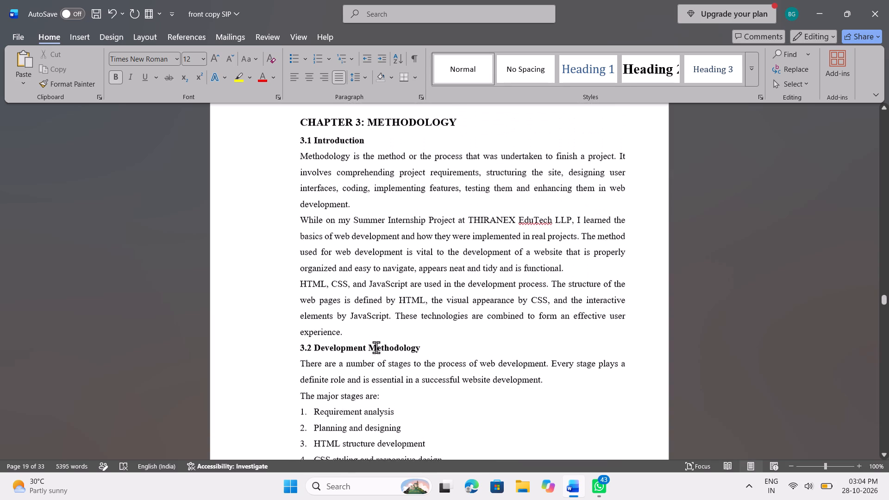
scroll(376, 347, "up", 2)
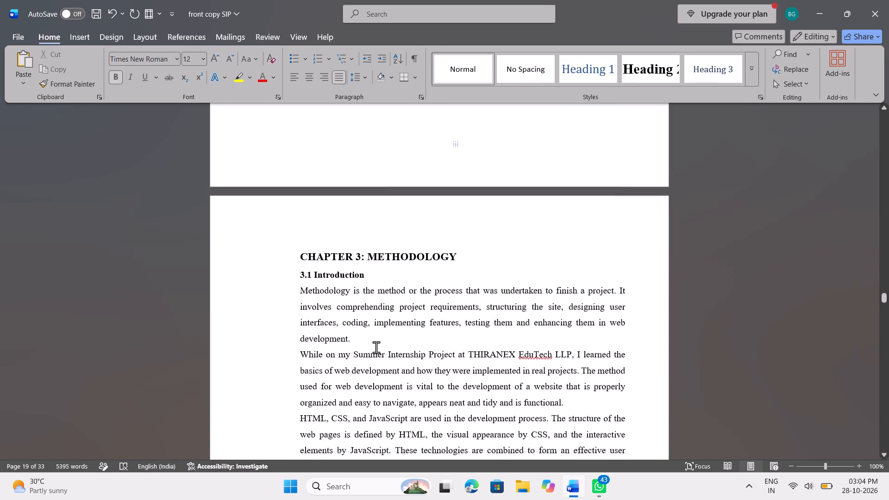
scroll(376, 347, "up", 1)
left_click(377, 215)
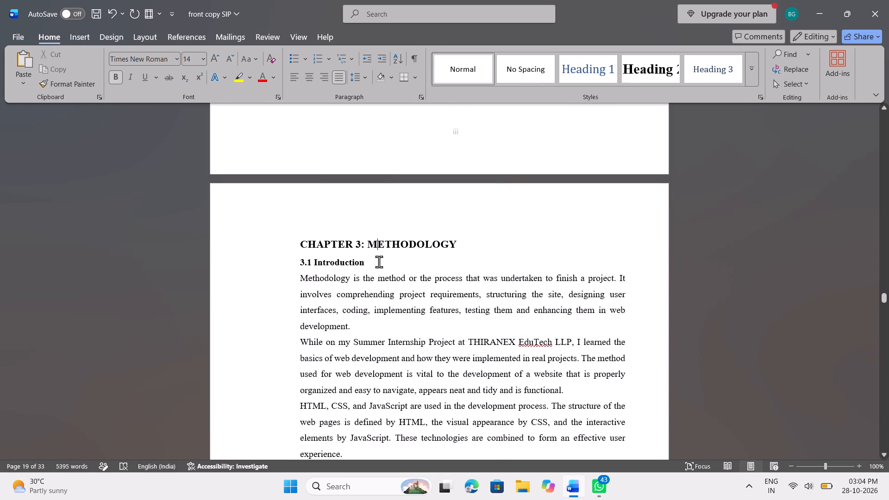
scroll(381, 262, "down", 2)
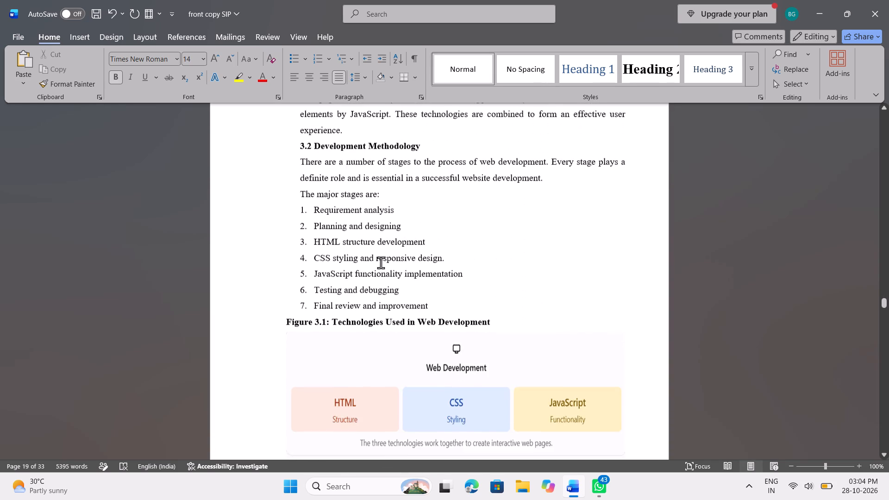
scroll(381, 262, "down", 1)
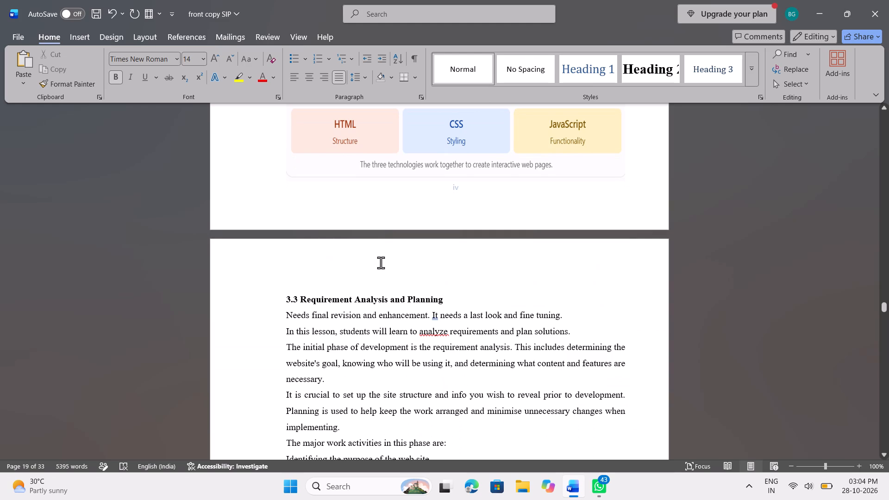
scroll(381, 262, "down", 2)
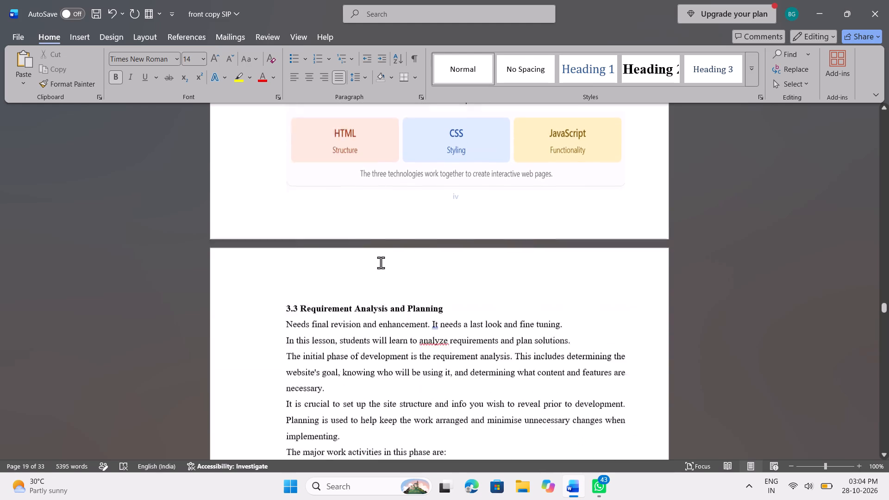
scroll(381, 262, "down", 1)
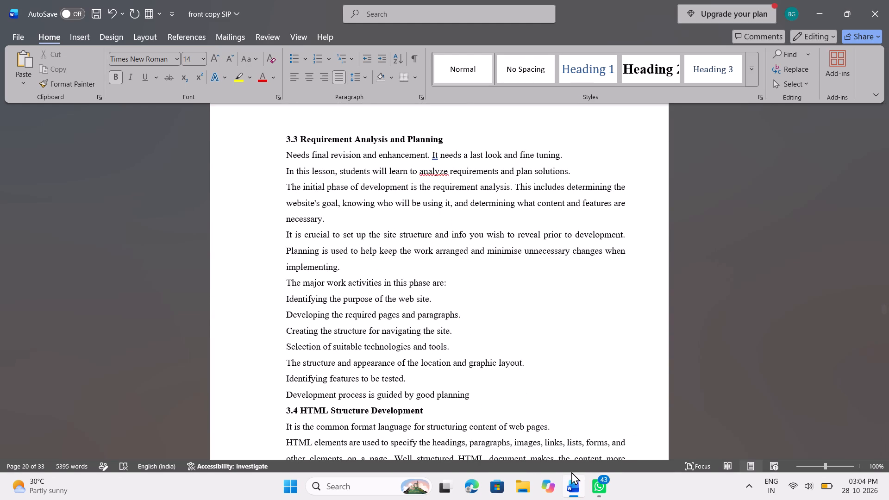
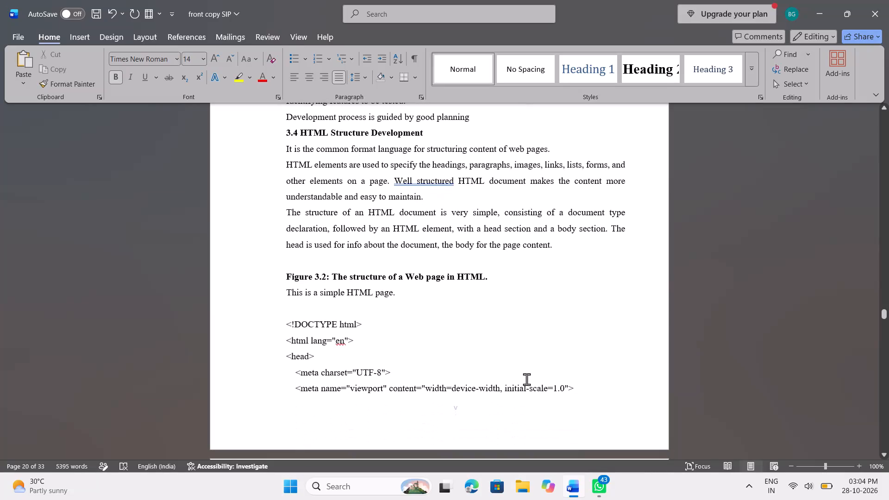
Check the page layout from section 3.3 through the HTML and CSS code examples for Figures 3.2 and 3.3.
scroll(526, 379, "down", 2)
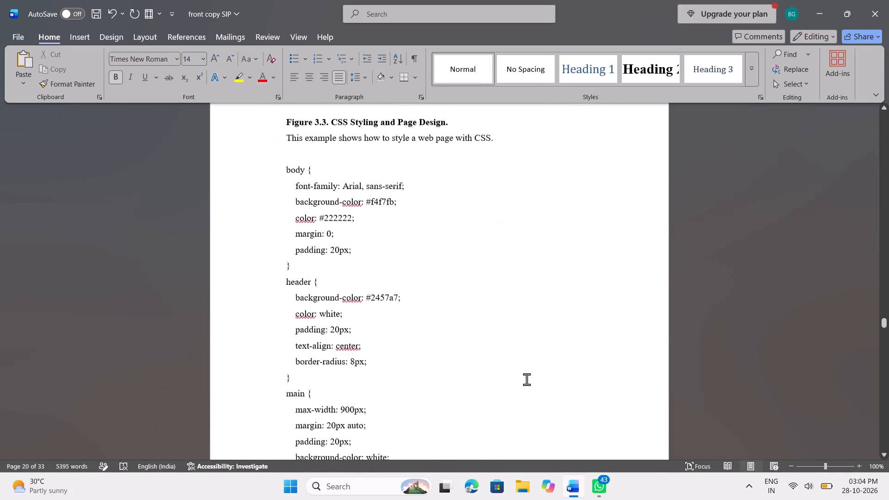
scroll(526, 379, "up", 2)
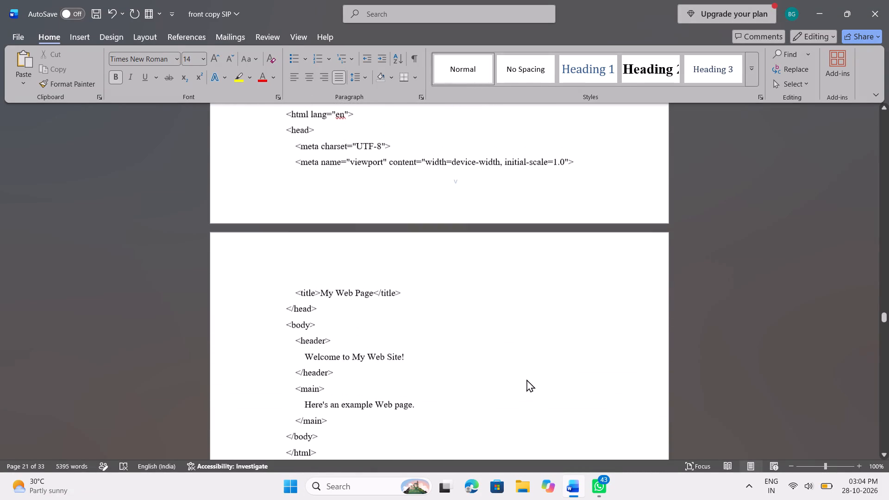
scroll(526, 379, "up", 1)
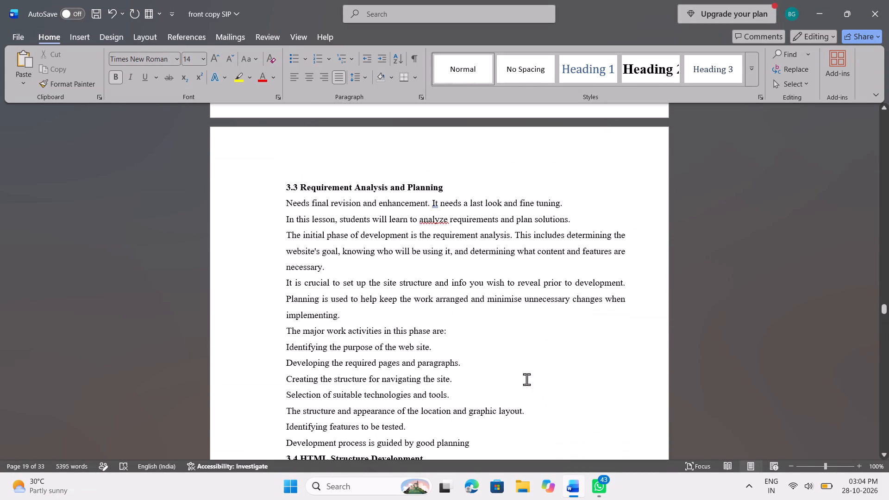
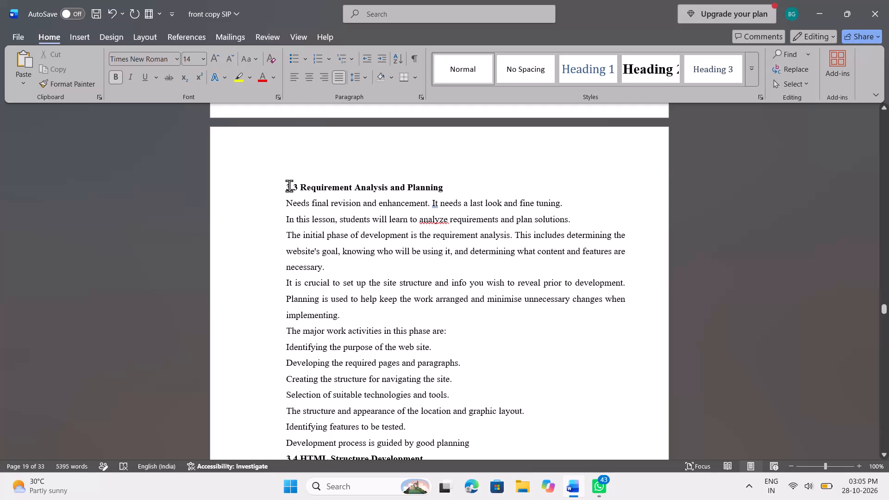
Replace the text from the 3.3 Requirement Analysis and Planning heading through the Figure 3.4 JavaScript code example with the copied reworded version.
left_click(358, 273)
left_click_drag(288, 191, 343, 499)
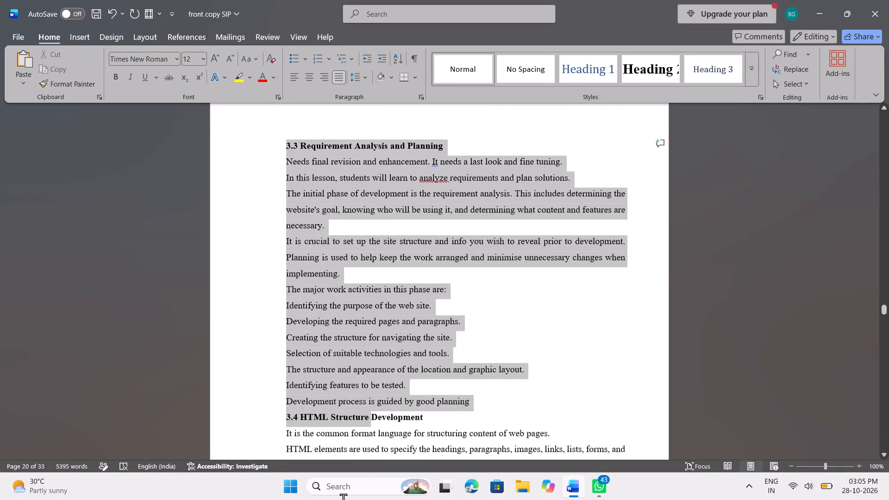
left_click_drag(343, 499, 366, 462)
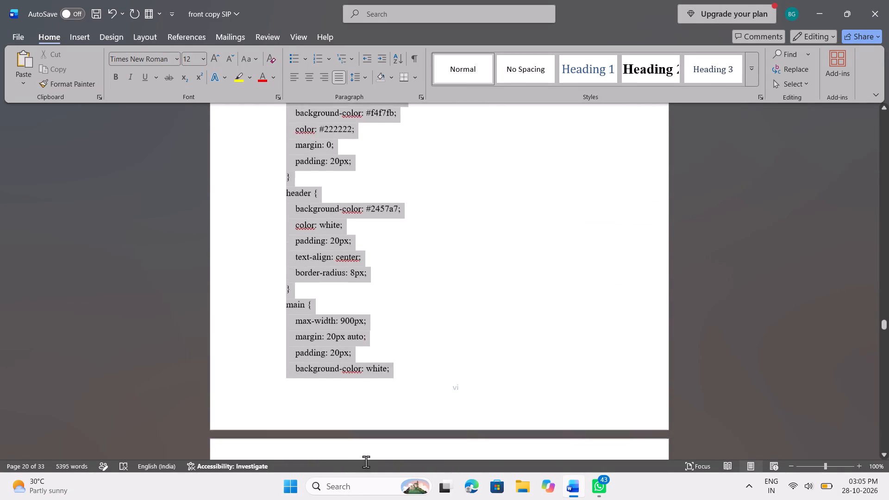
left_click_drag(366, 462, 374, 464)
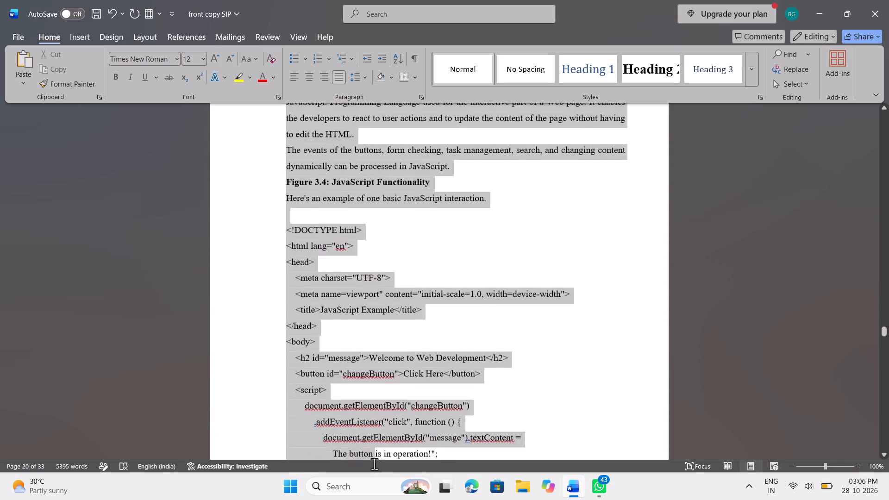
left_click_drag(374, 464, 388, 460)
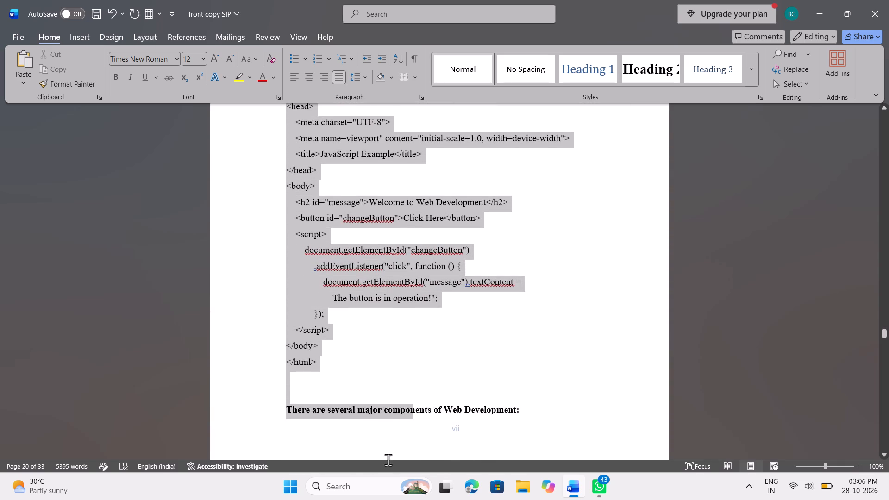
left_click_drag(388, 460, 366, 69)
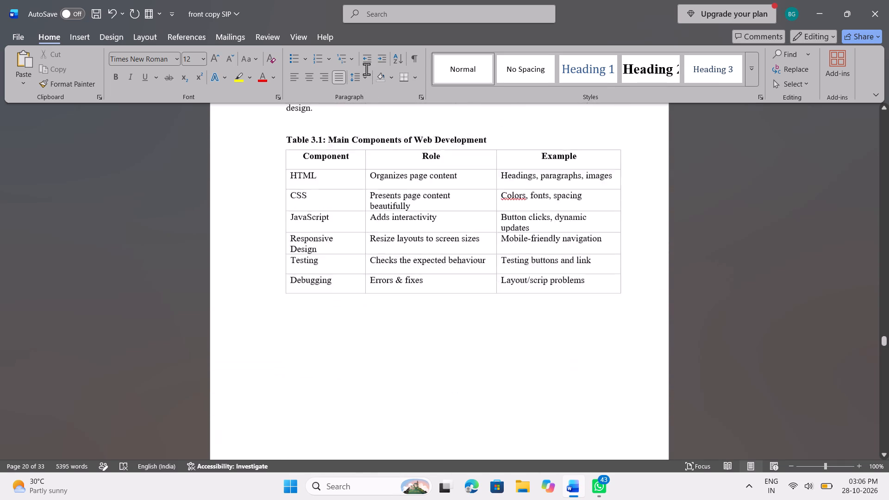
left_click_drag(366, 69, 344, 329)
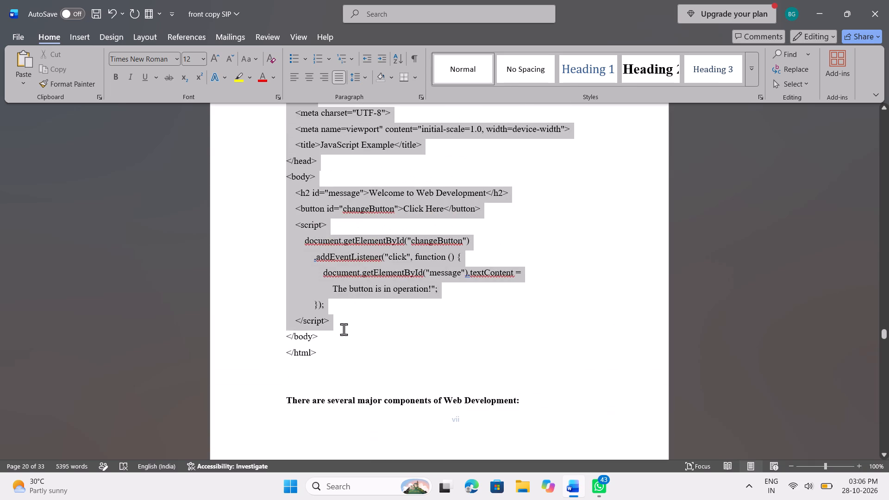
left_click_drag(344, 329, 317, 356)
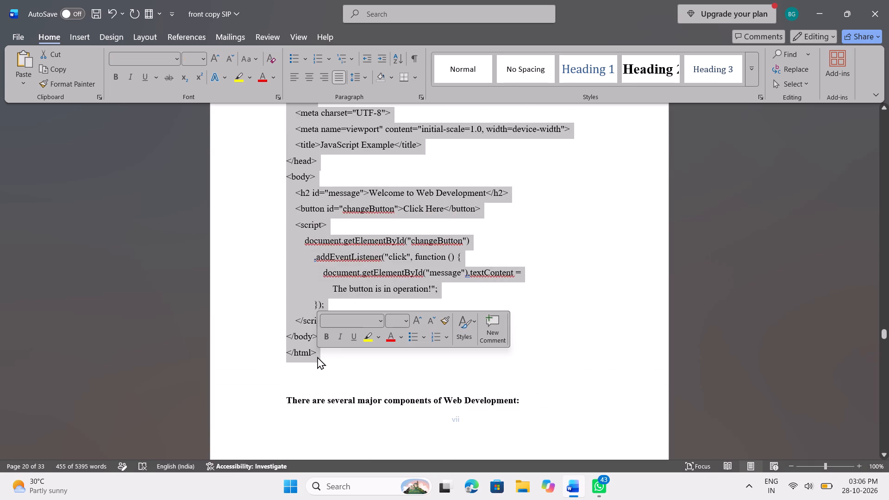
key("ctrl+v")
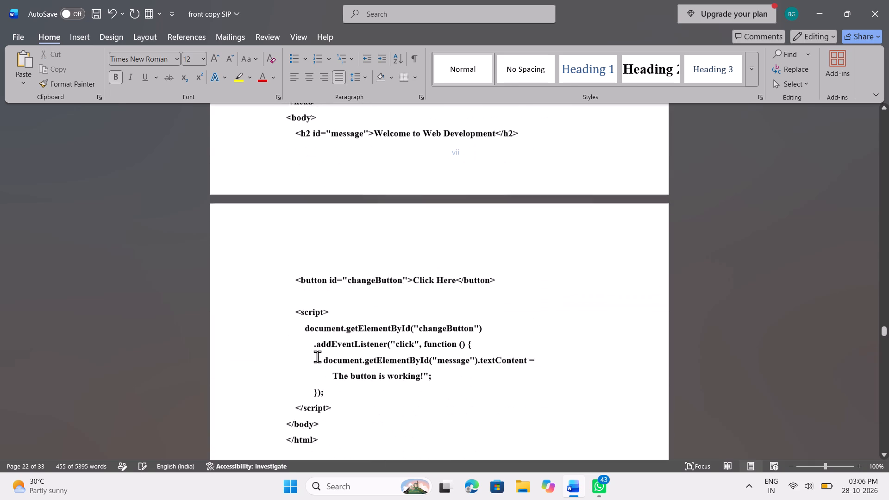
Remove bold from the section 3.3 body text, from "The first phase" through "Good planning can give direction to the development process.".
scroll(317, 356, "up", 1)
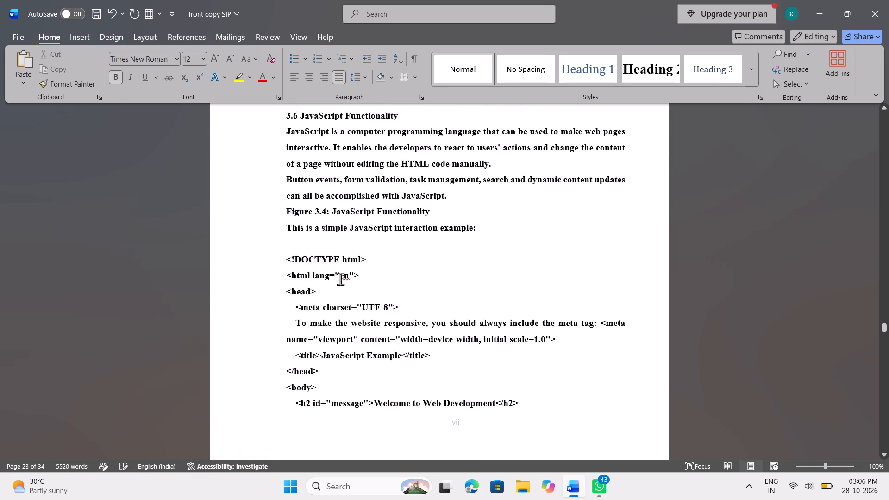
scroll(340, 279, "up", 3)
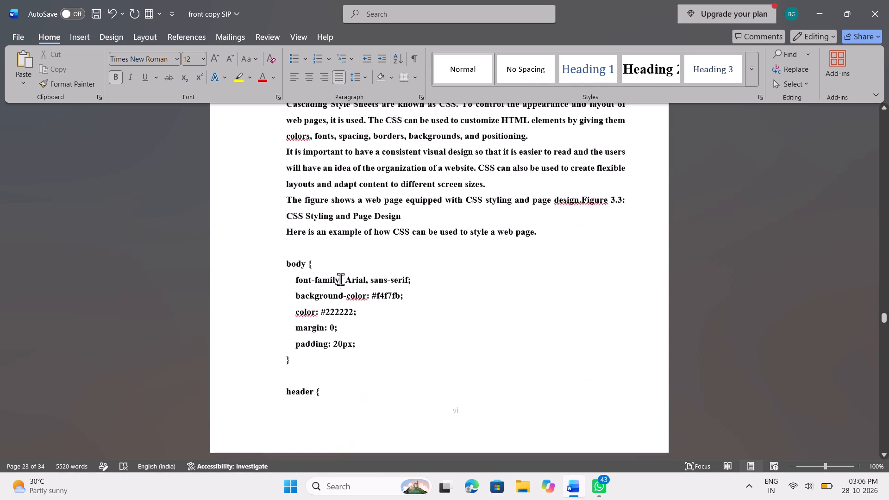
scroll(340, 279, "up", 3)
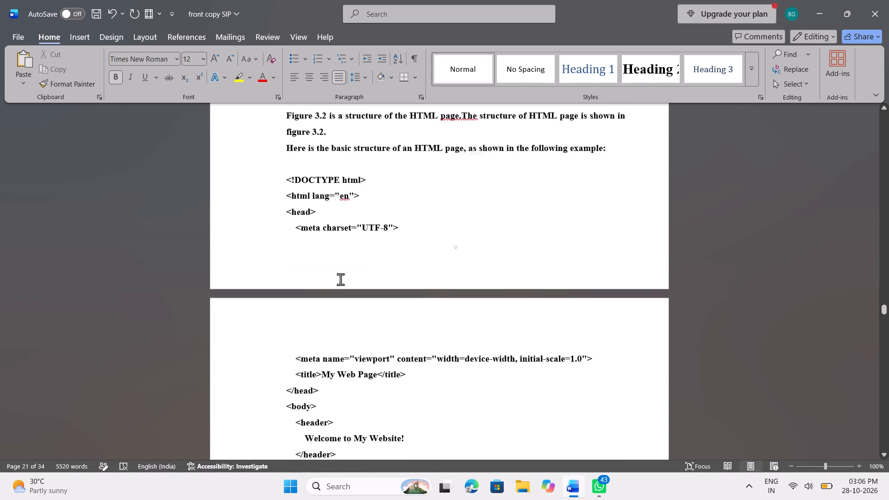
scroll(340, 279, "up", 3)
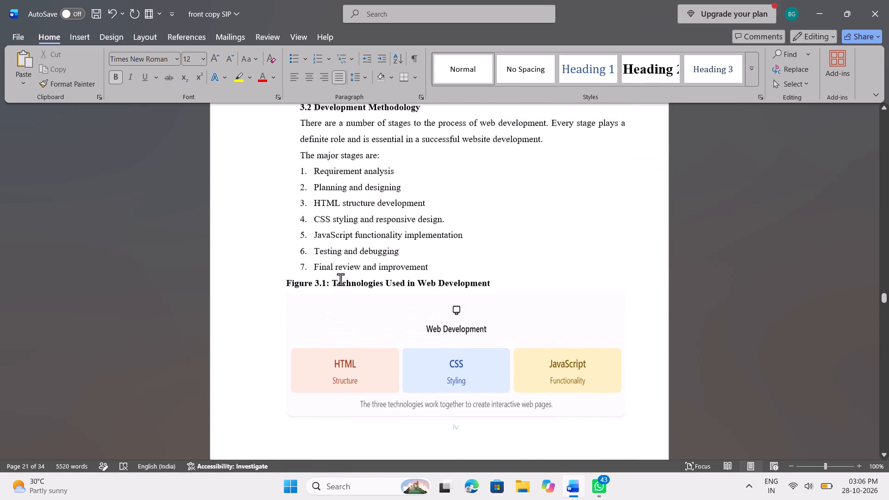
scroll(340, 279, "down", 2)
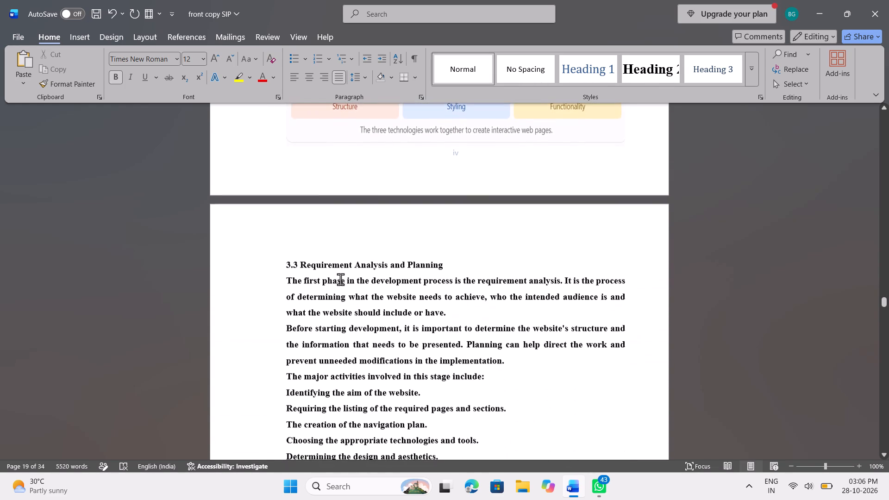
scroll(340, 279, "down", 1)
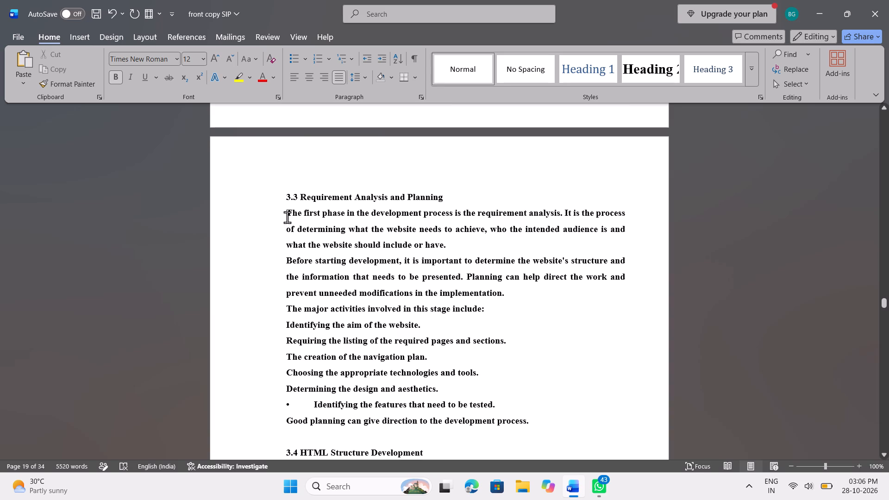
left_click_drag(287, 217, 416, 499)
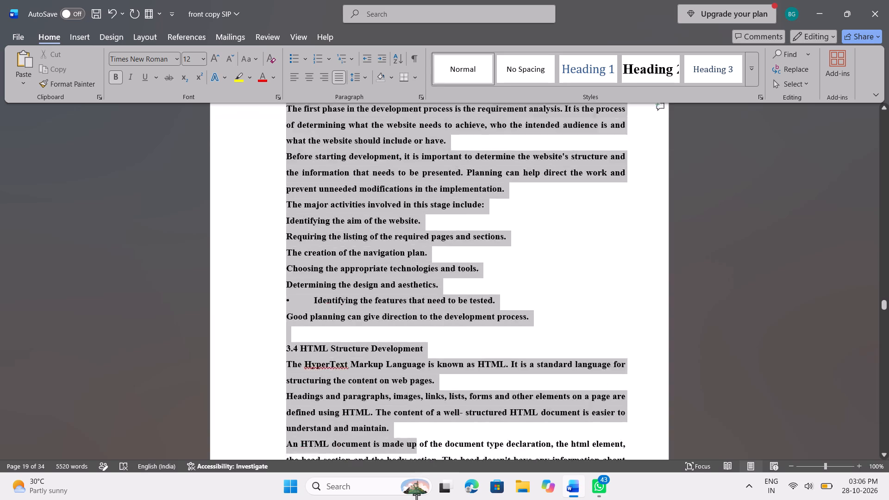
left_click_drag(416, 499, 401, 335)
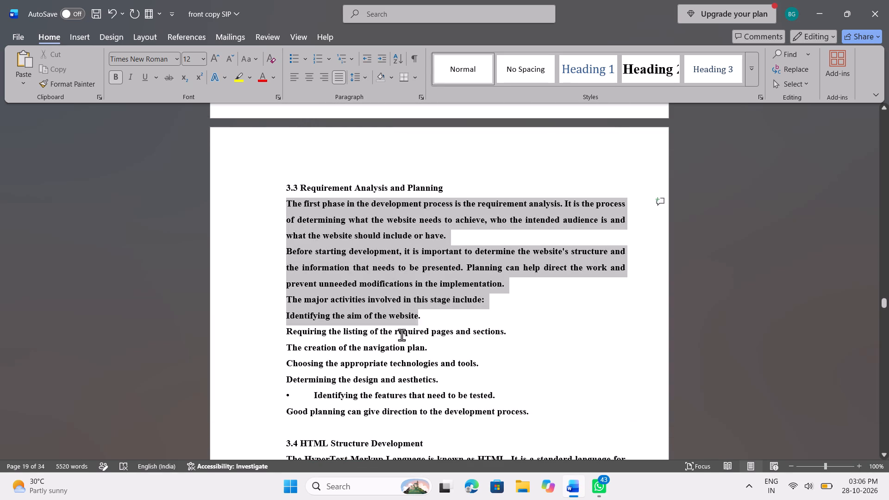
left_click_drag(401, 335, 479, 407)
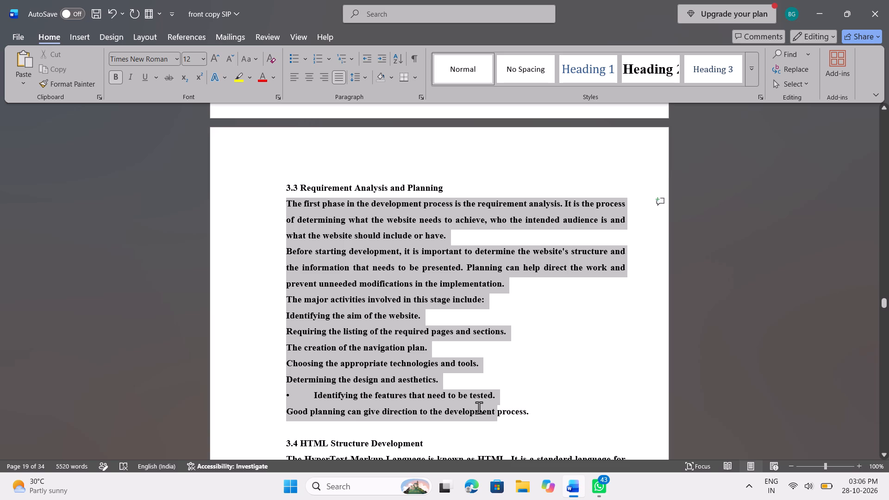
left_click_drag(479, 407, 532, 409)
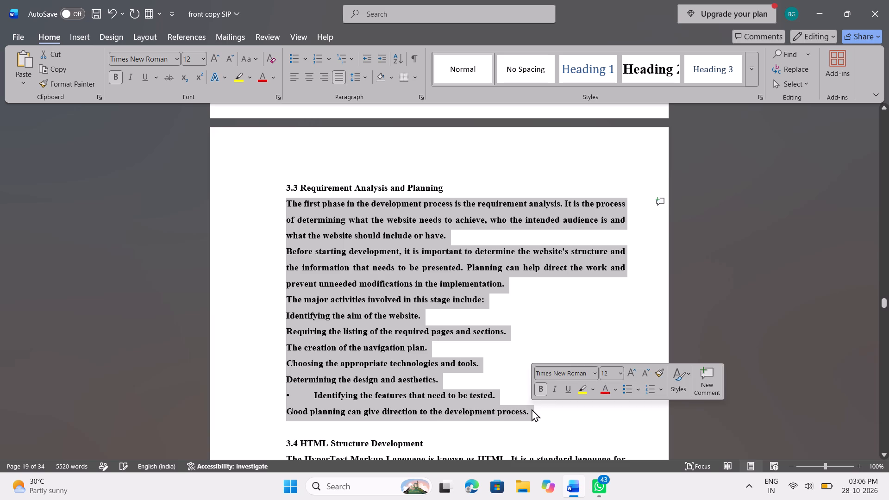
left_click(538, 389)
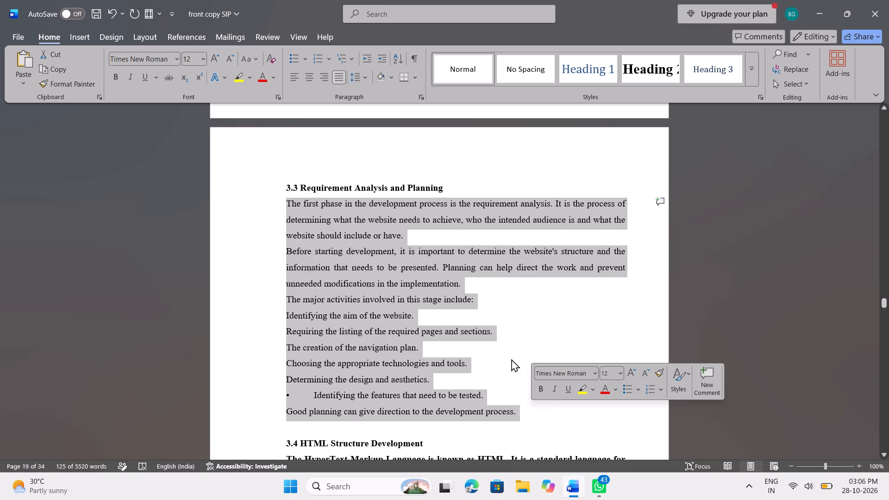
left_click(513, 357)
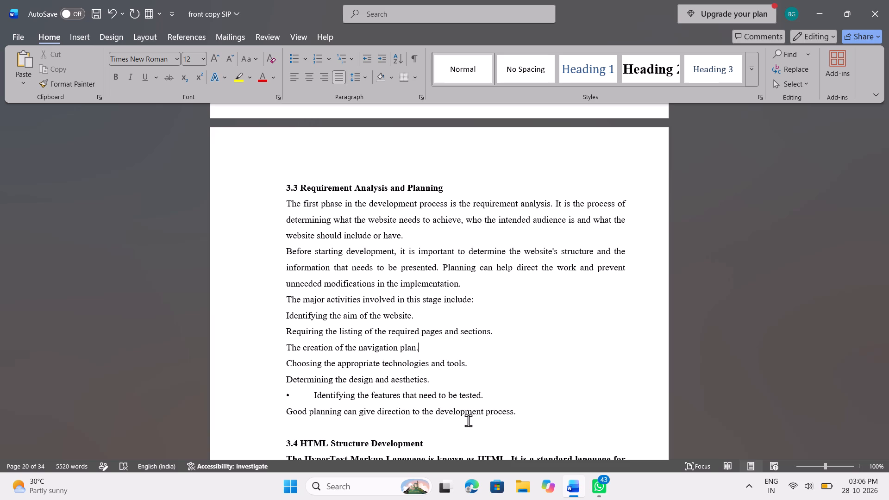
Replace the wide gap after the bullet before "Identifying the features that need to be tested." with a single space.
left_click(316, 396)
key("Left")
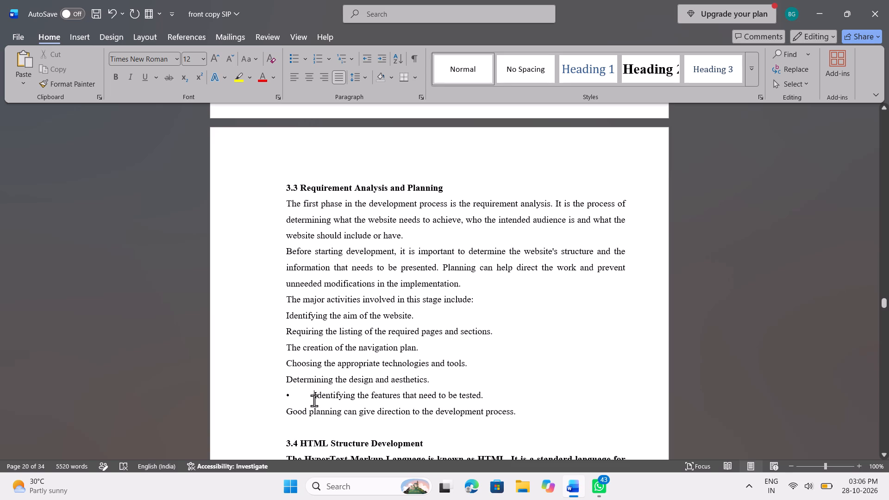
key("BackSpace")
key("space")
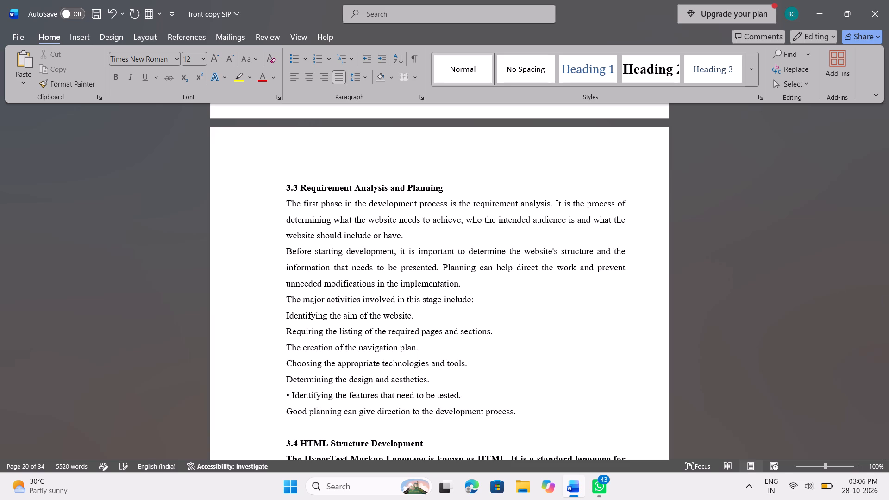
Remove bold from the three body paragraphs under the 3.4 HTML Structure Development heading.
scroll(319, 402, "down", 1)
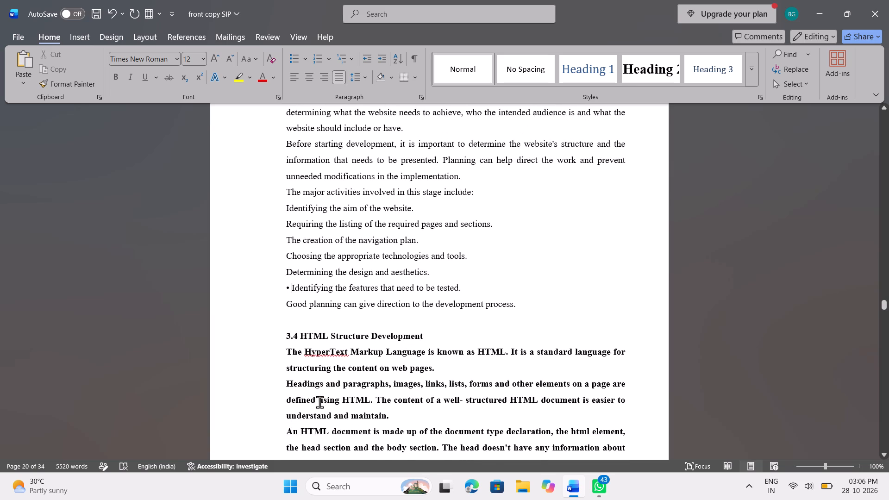
scroll(319, 402, "down", 1)
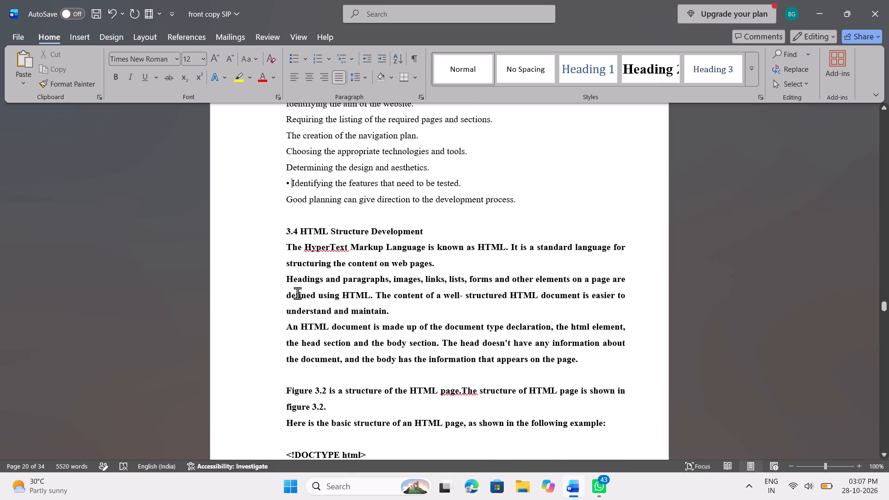
left_click_drag(284, 243, 519, 366)
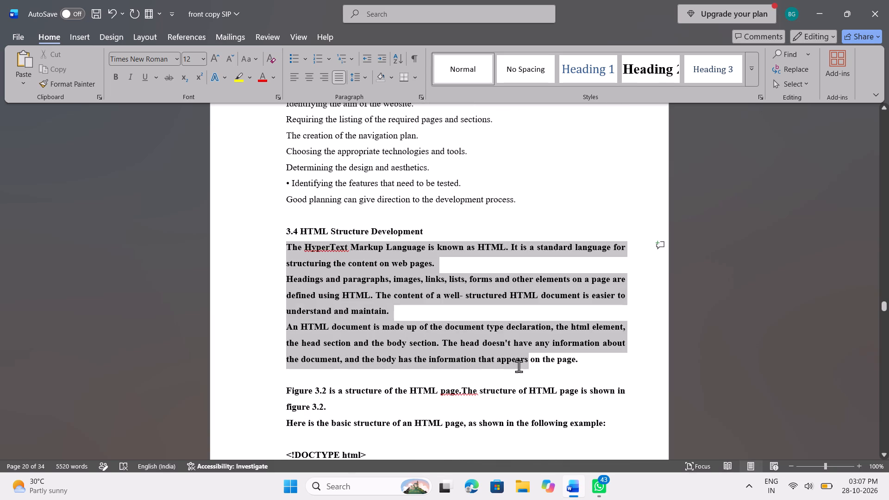
left_click_drag(519, 366, 605, 359)
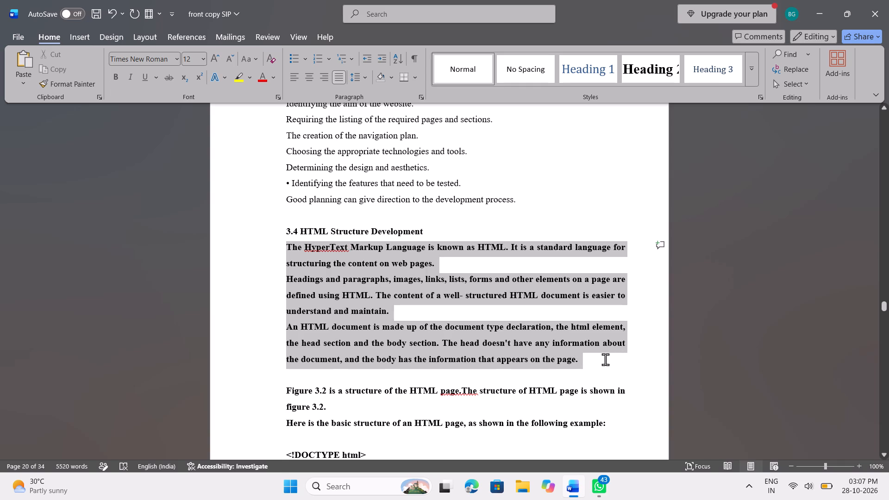
left_click_drag(605, 359, 600, 359)
left_click(604, 344)
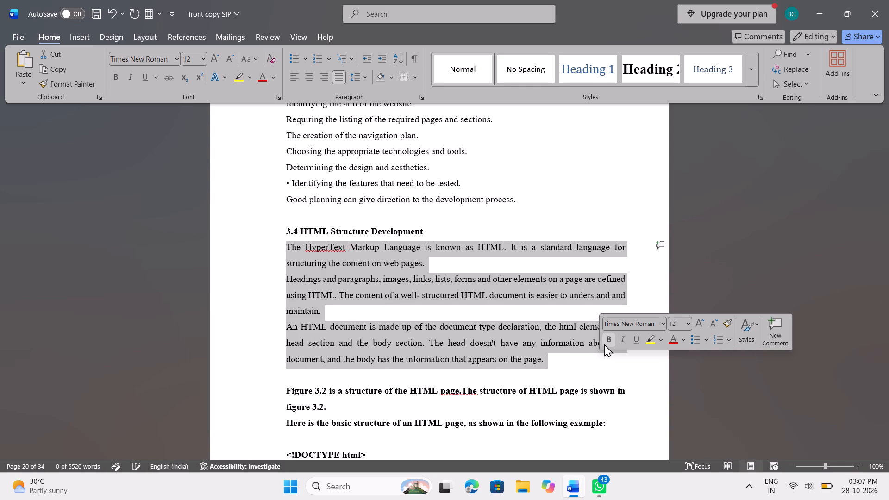
left_click(572, 365)
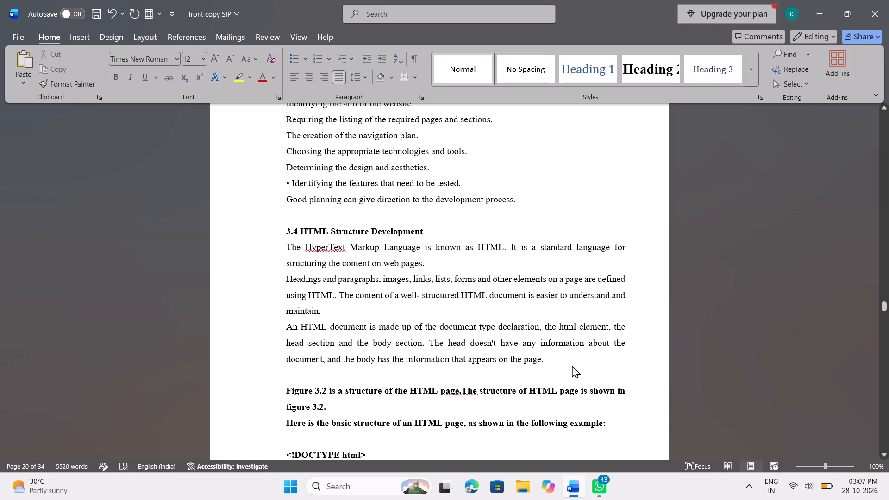
Delete the redundant words "is a structure of the HTML page." from the Figure 3.2 caption line.
scroll(572, 365, "down", 1)
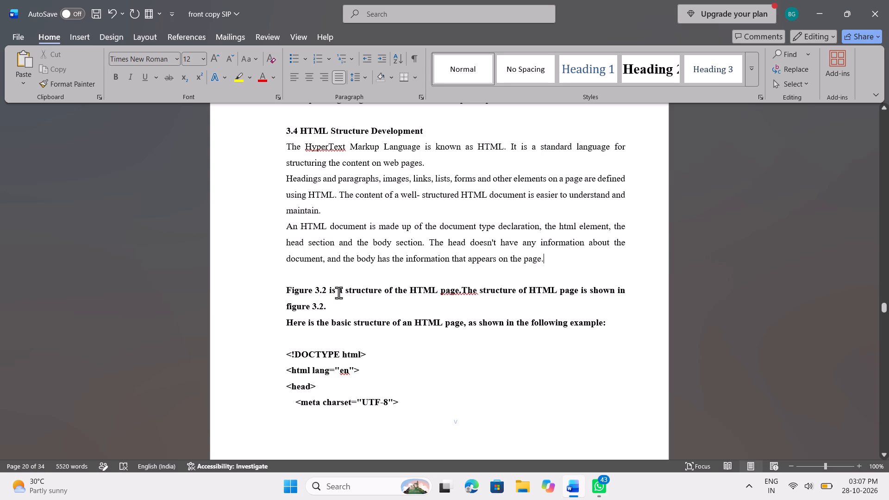
left_click_drag(330, 291, 376, 294)
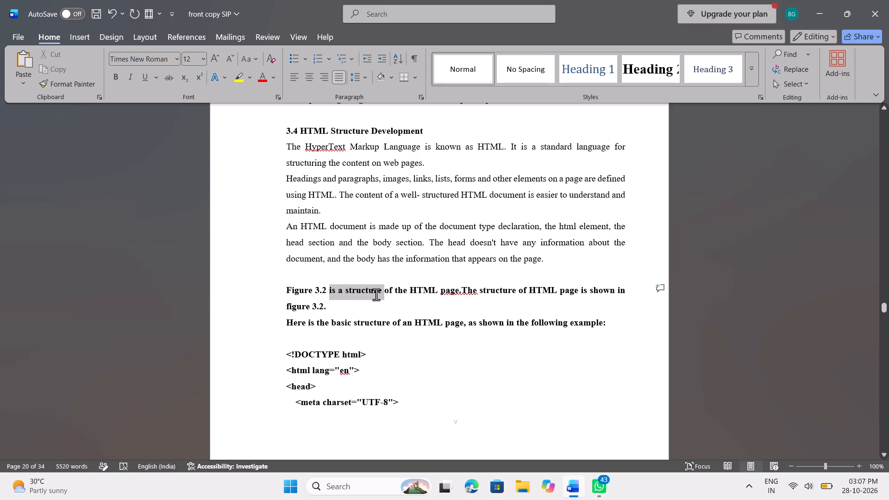
left_click_drag(376, 294, 461, 293)
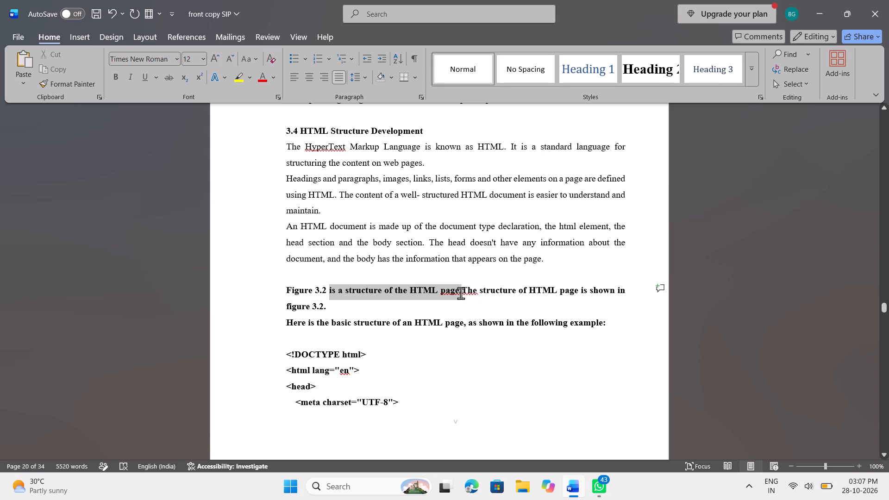
left_click_drag(461, 293, 457, 291)
left_click_drag(457, 291, 461, 291)
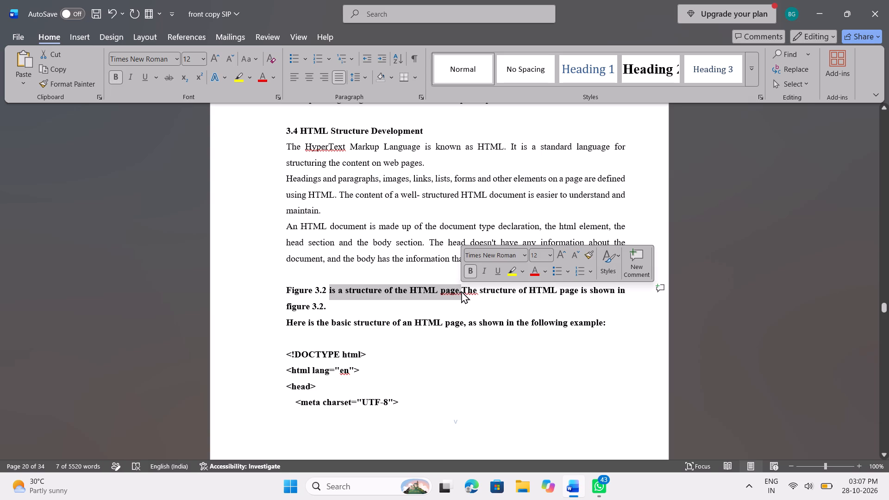
key("BackSpace")
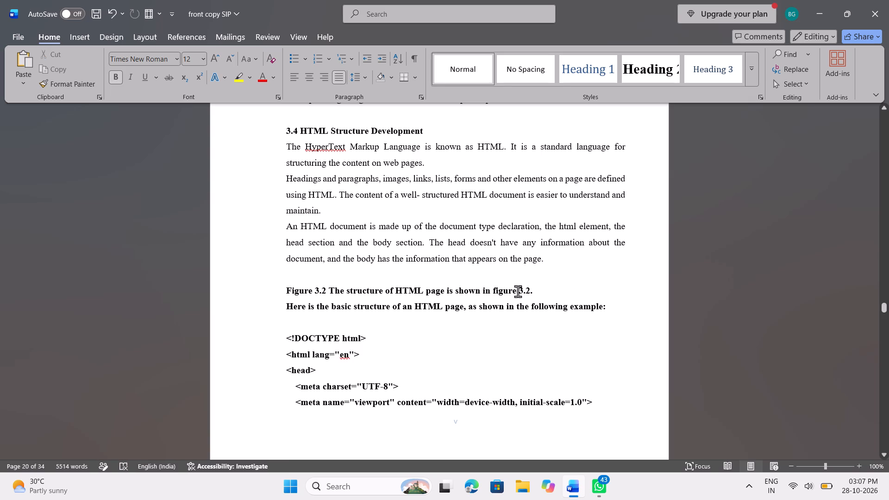
Delete the words "is shown in figure 3.2." from the end of the Figure 3.2 caption line.
left_click_drag(532, 288, 457, 295)
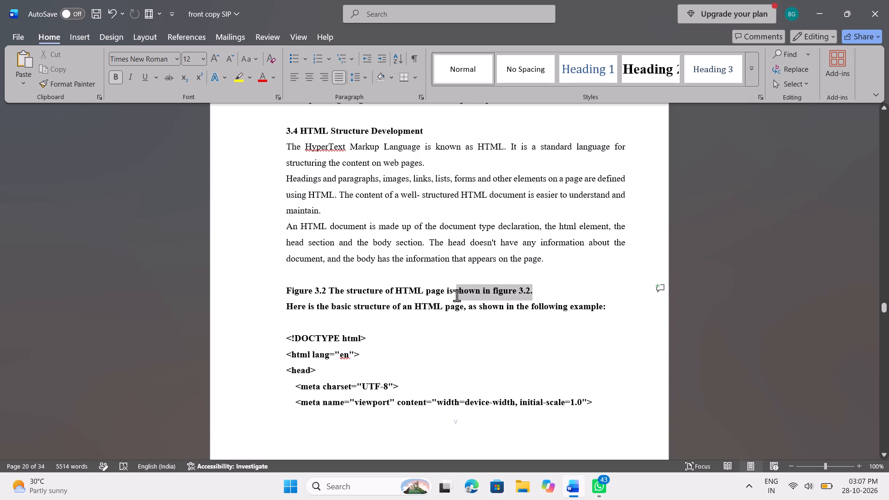
left_click_drag(457, 295, 456, 297)
left_click_drag(456, 297, 447, 297)
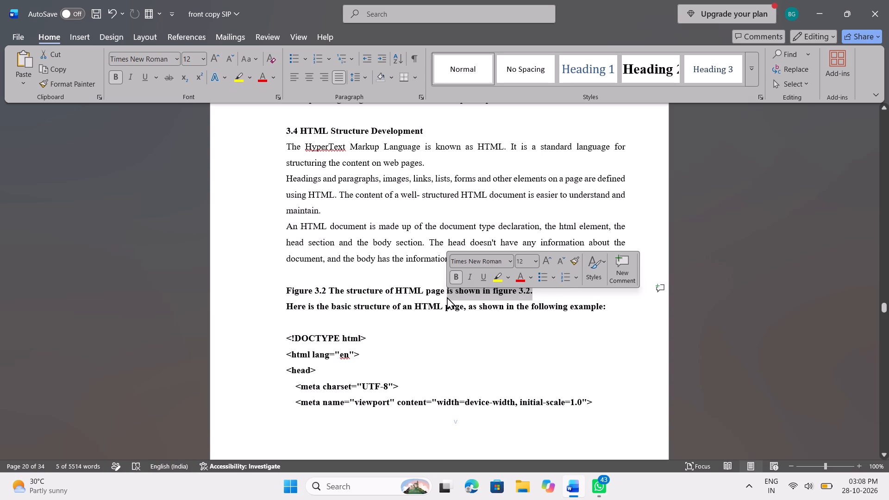
key("BackSpace")
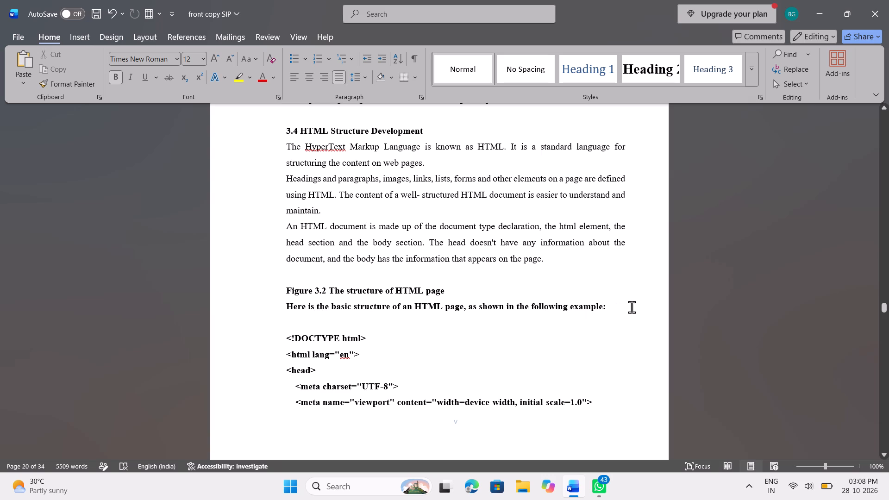
Delete ", as shown in the following example:" from the line introducing the basic structure of an HTML page.
left_click_drag(621, 312, 493, 323)
left_click_drag(493, 323, 485, 314)
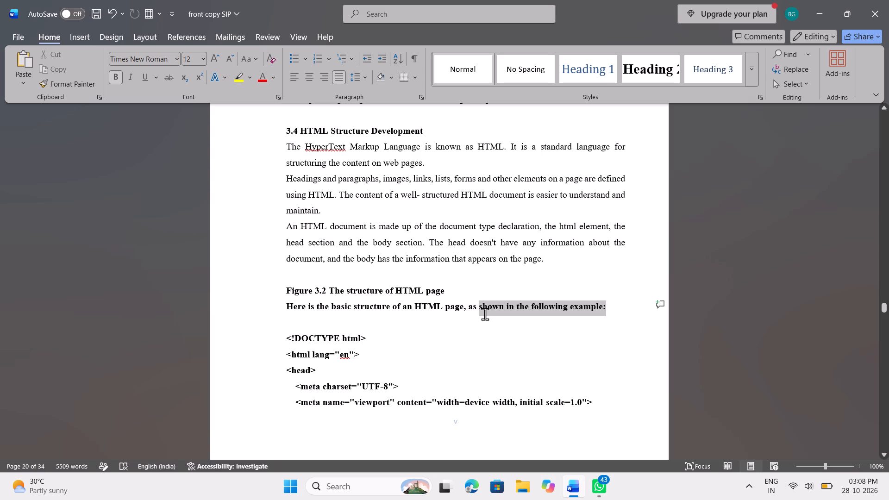
left_click_drag(485, 314, 467, 310)
left_click_drag(467, 310, 463, 310)
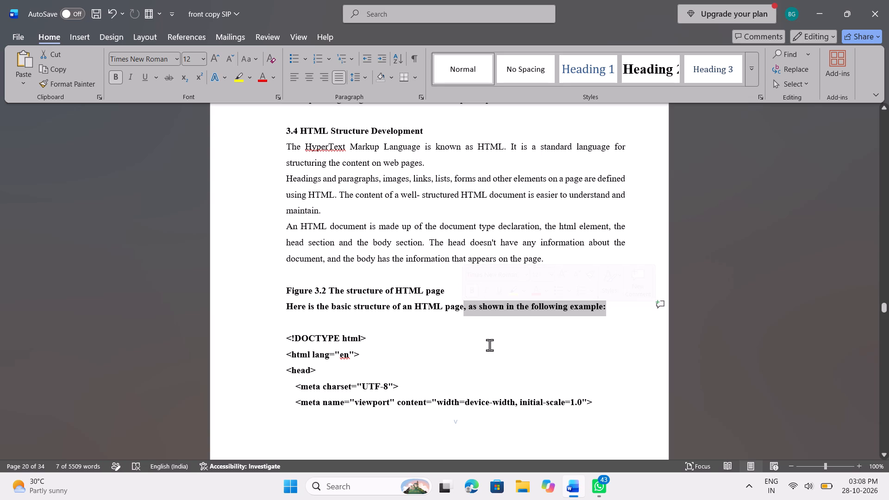
key("BackSpace")
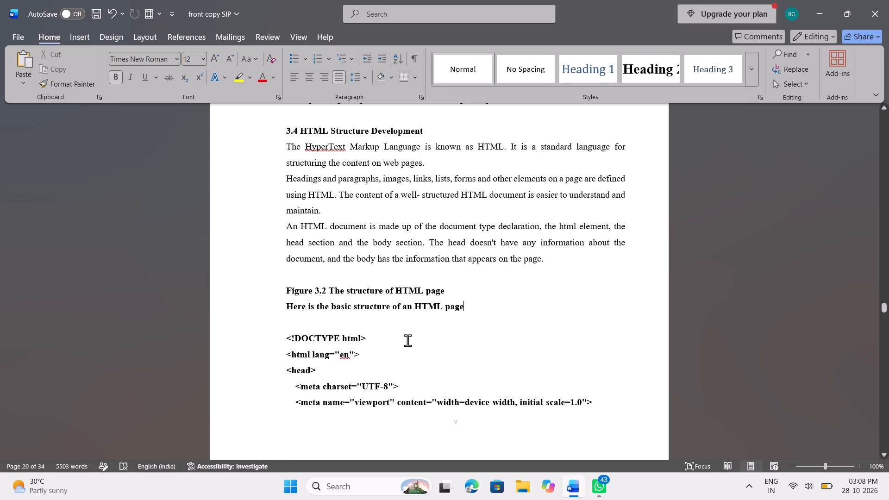
Remove bold from the sample HTML code, from <!DOCTYPE html> through the closing </html> tag.
scroll(401, 342, "down", 1)
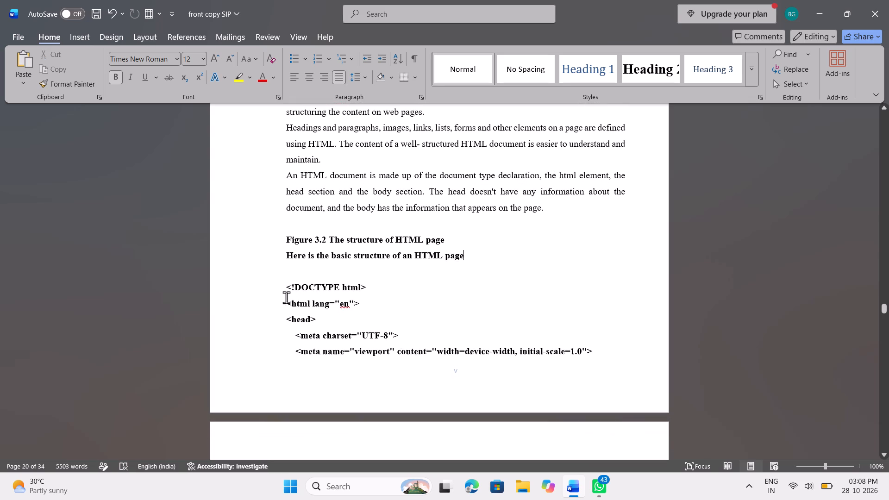
left_click_drag(286, 283, 377, 407)
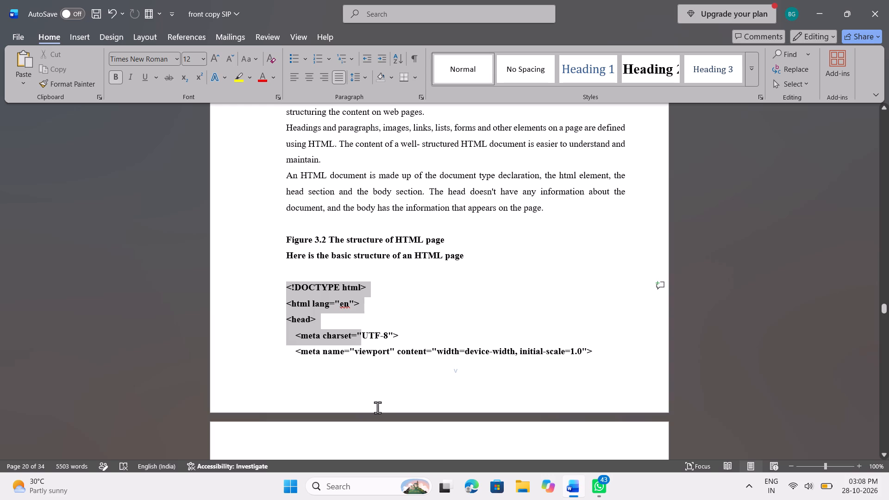
left_click_drag(377, 407, 418, 463)
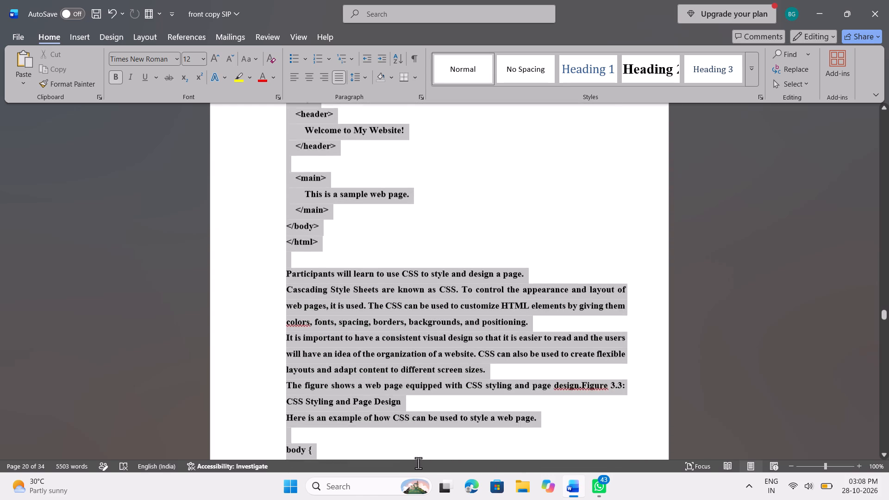
left_click_drag(418, 463, 326, 228)
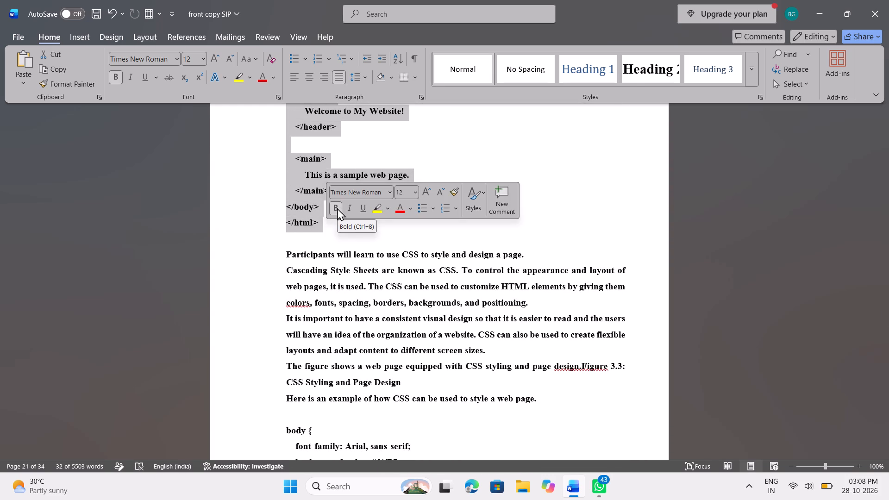
left_click(336, 210)
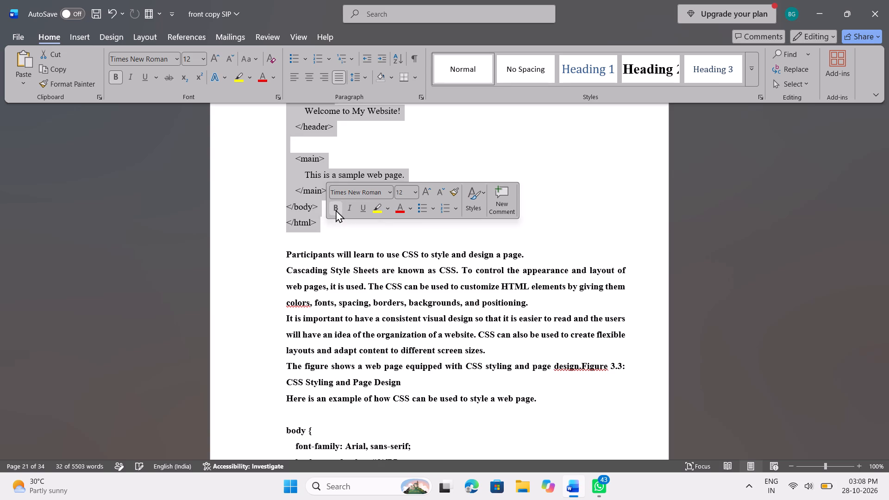
left_click(335, 227)
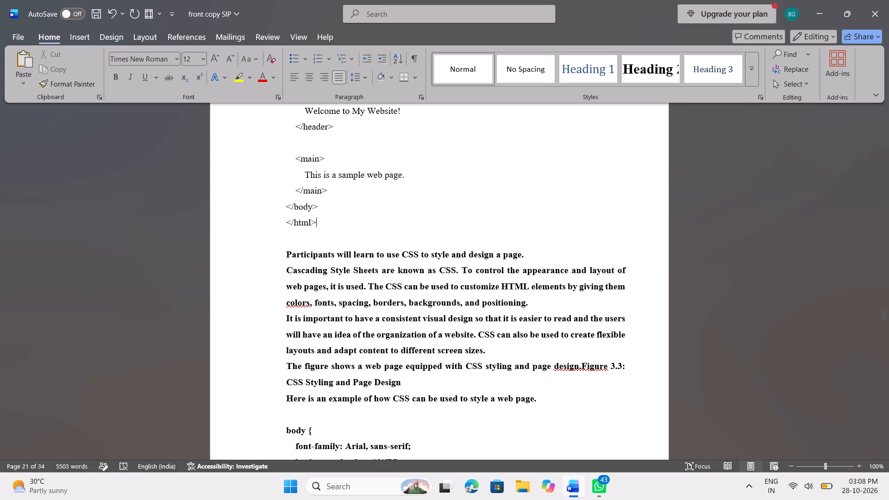
Review the formatting from section 3.3 through the HTML code sample and the CSS styling paragraphs below it.
scroll(335, 227, "up", 3)
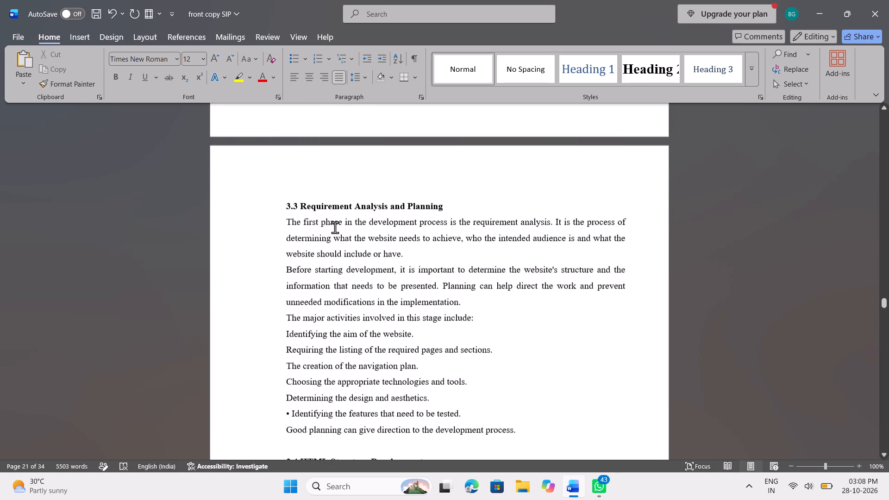
scroll(335, 227, "down", 2)
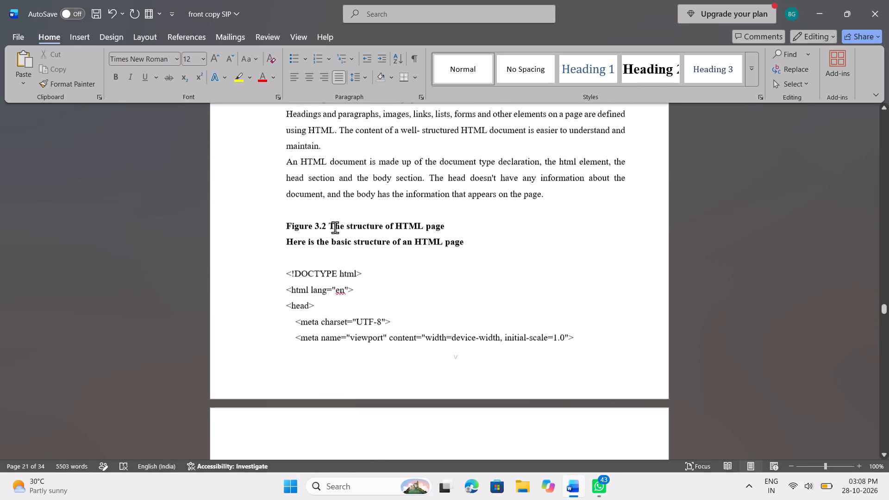
scroll(335, 227, "down", 1)
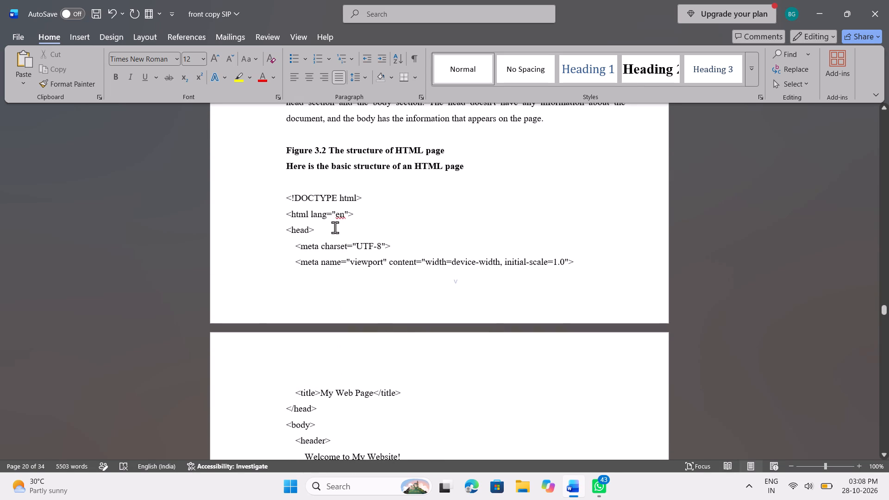
scroll(335, 227, "down", 2)
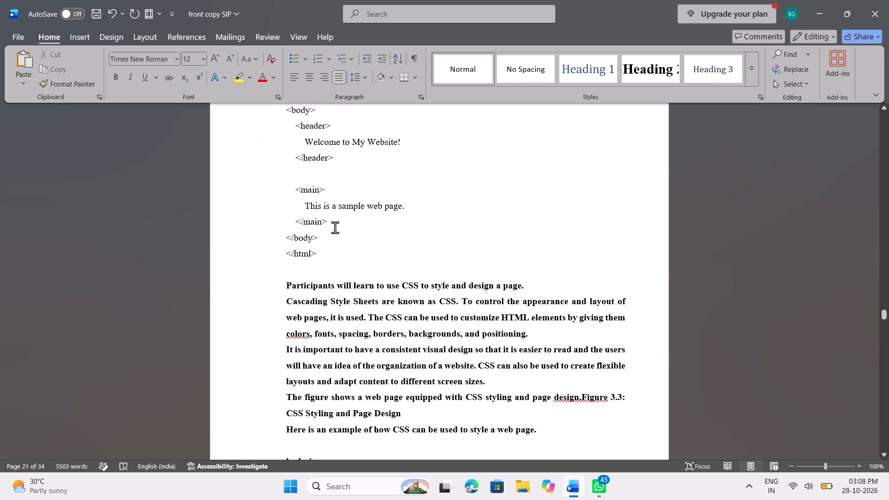
scroll(335, 227, "down", 1)
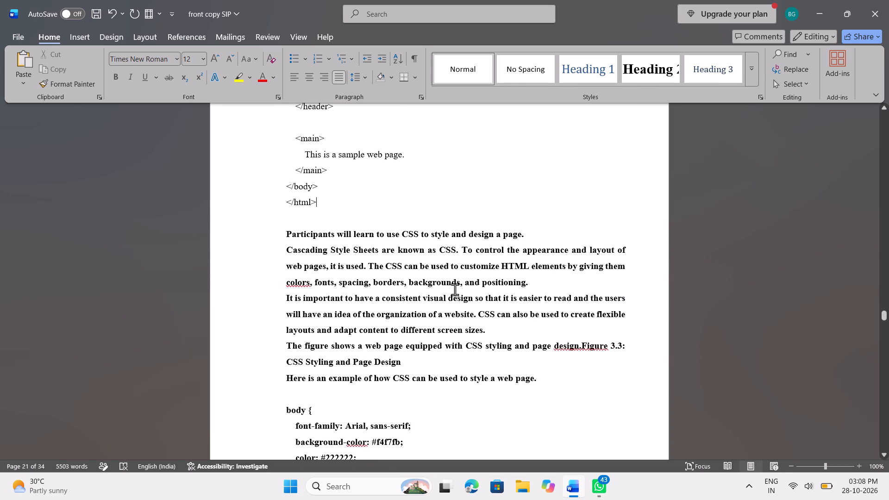
scroll(521, 367, "up", 1)
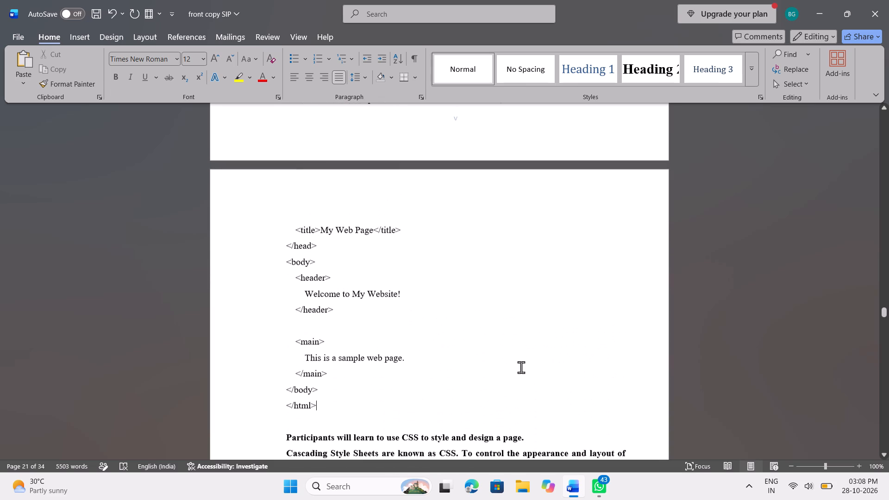
scroll(521, 367, "up", 1)
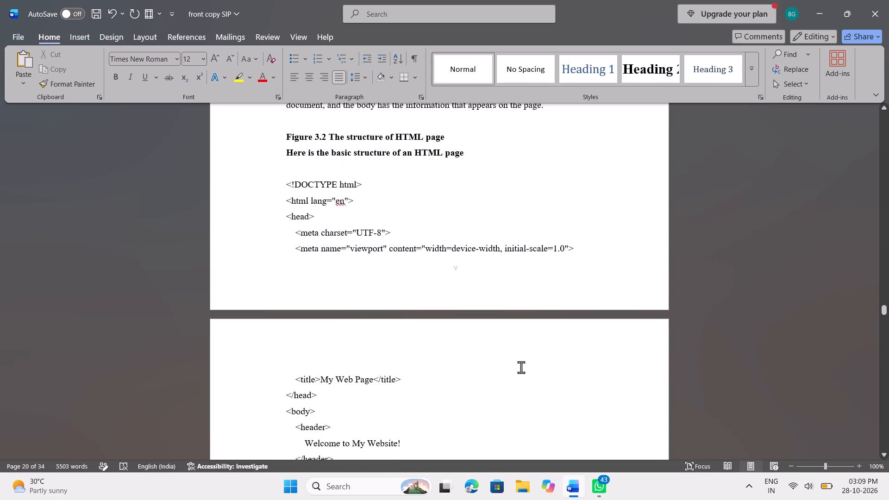
scroll(521, 367, "down", 2)
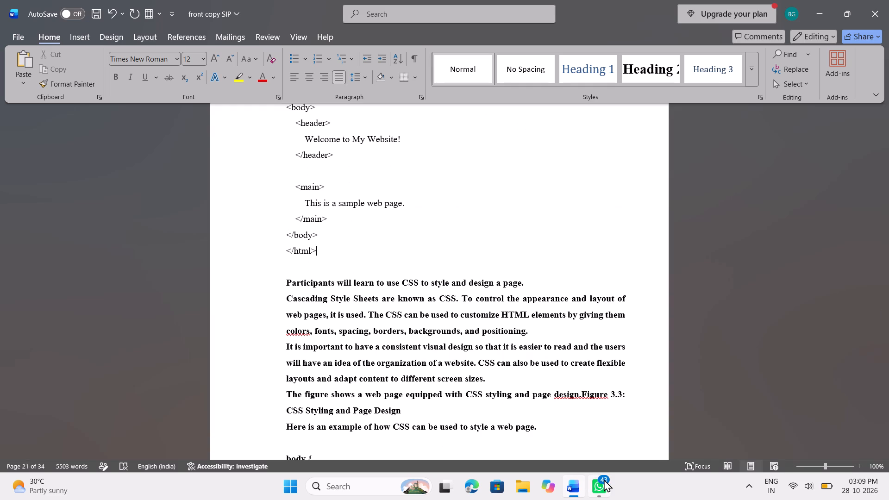
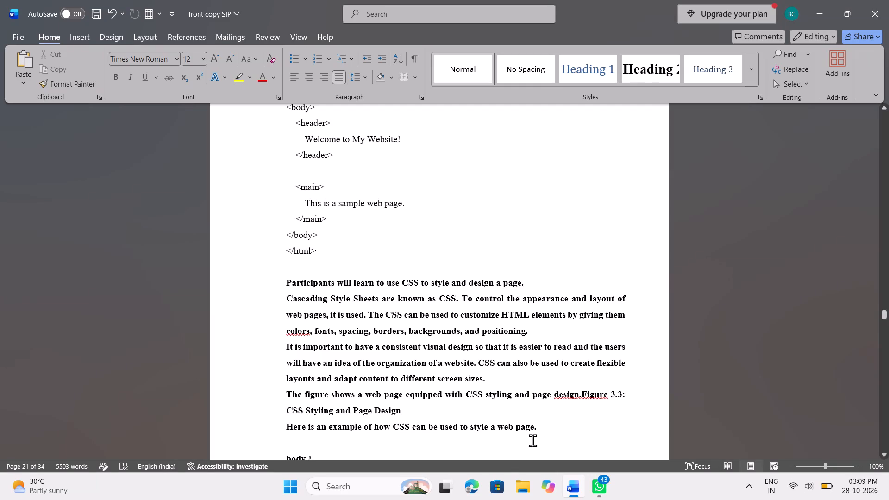
Insert the section number 3.5 before the bold line "Participants will learn to use CSS to style and design a page.".
left_click(282, 288)
type("3.5")
key("space")
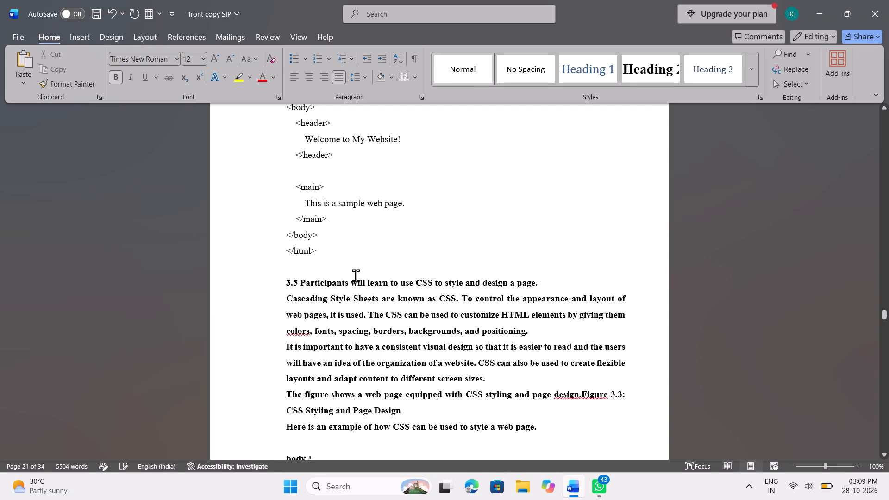
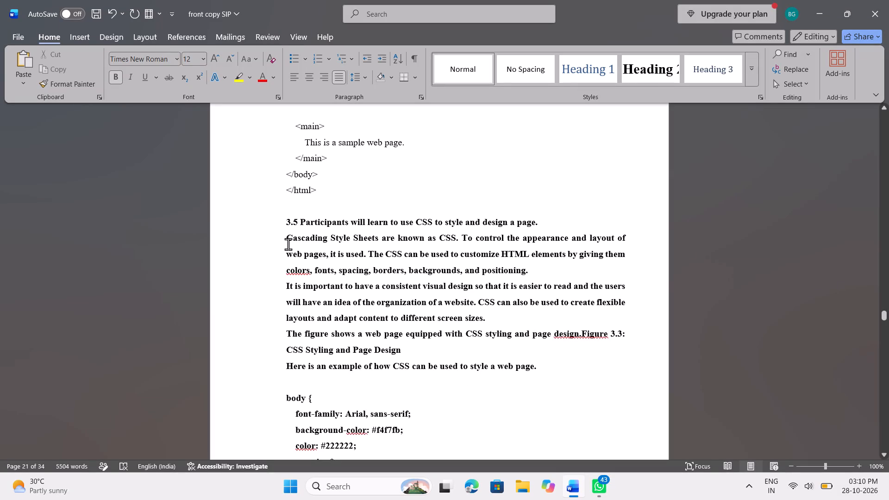
Remove the bold formatting from the section 3.5 body paragraphs, from "Cascading Style Sheets" up to "page design".
left_click_drag(288, 243, 373, 329)
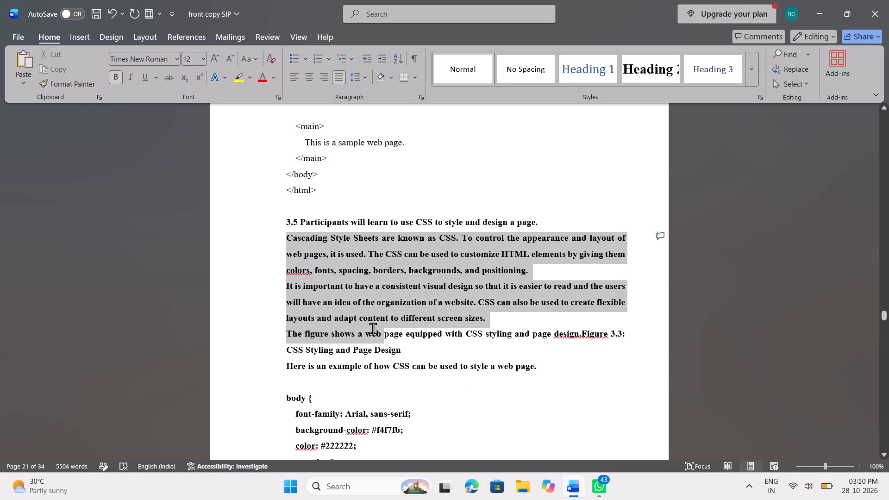
left_click_drag(373, 329, 454, 337)
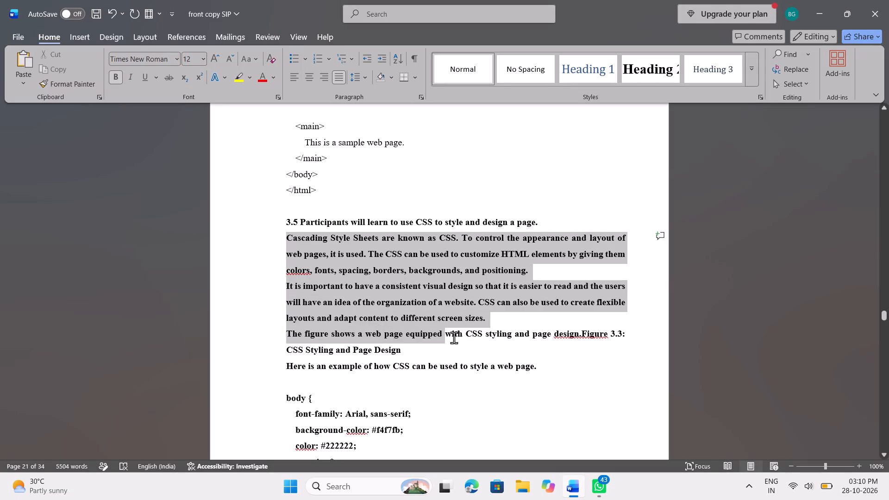
left_click_drag(454, 337, 523, 336)
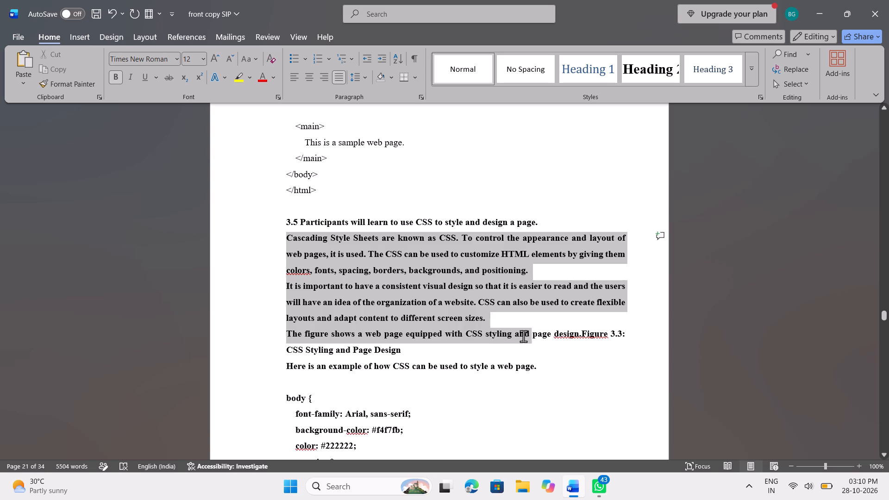
left_click_drag(523, 336, 570, 340)
left_click(579, 322)
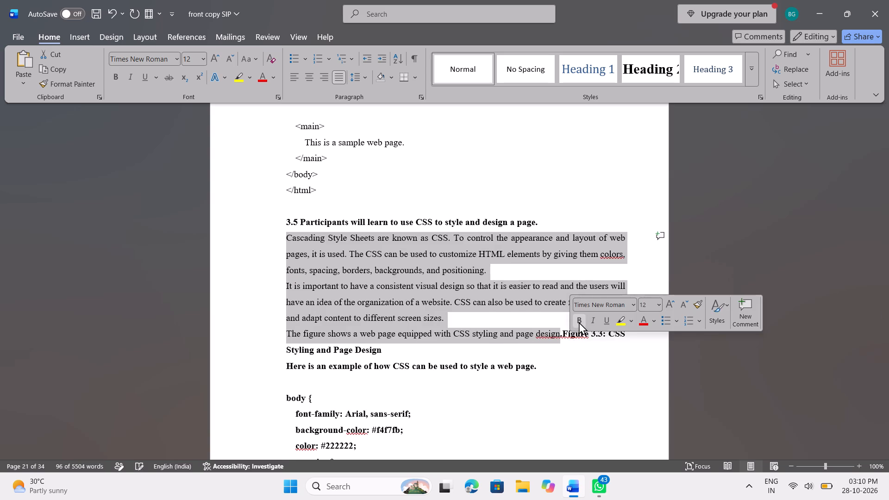
left_click(555, 361)
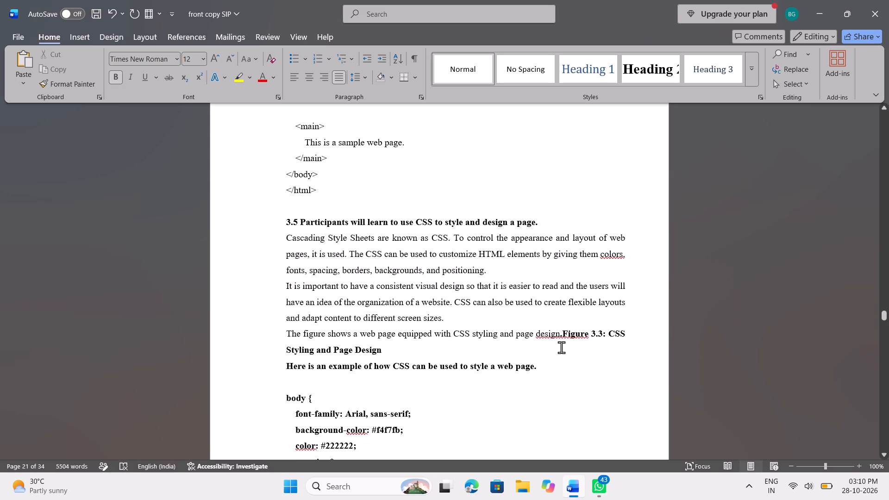
Move the caption "Figure 3.3: CSS Styling and Page Design" onto its own line after the sentence ending "page design.".
left_click(561, 339)
key("Right")
key("Return")
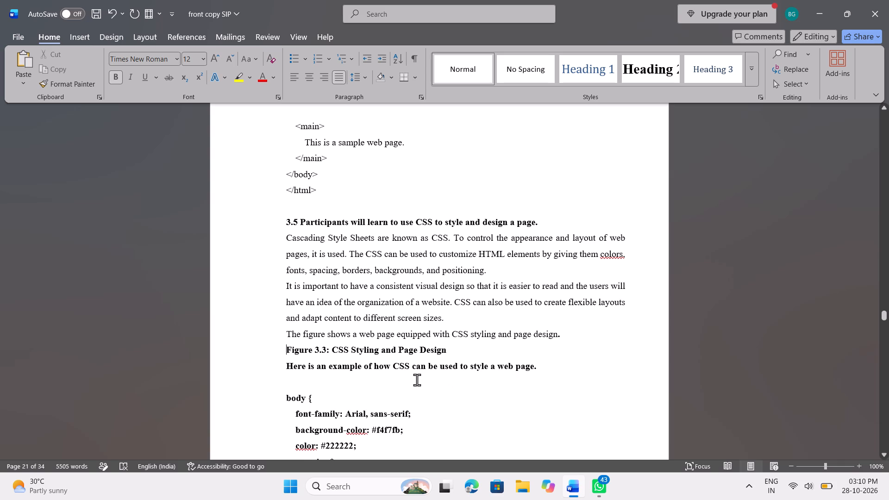
Delete the blank line between the body and header rules in the CSS example.
scroll(417, 380, "down", 2)
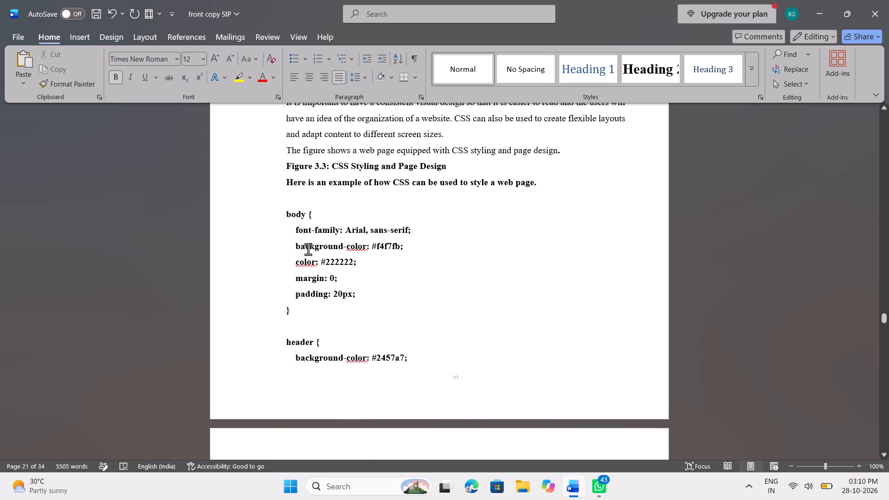
left_click(303, 330)
key("BackSpace")
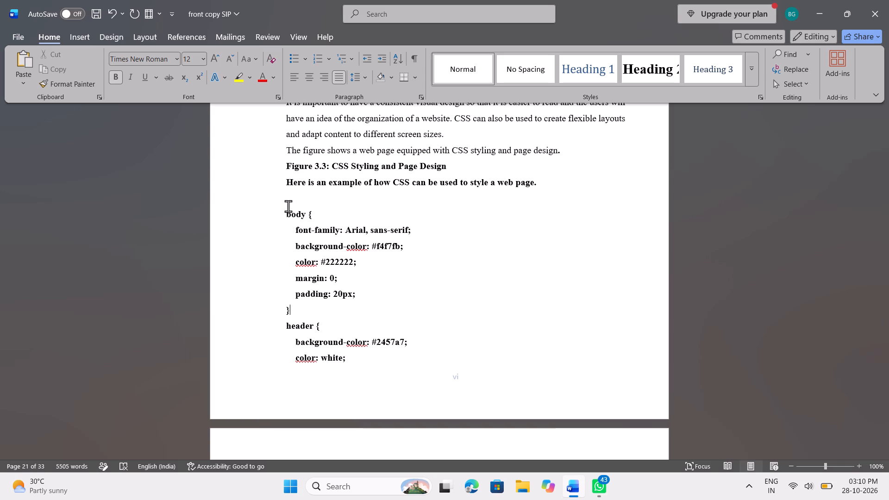
Remove bold from everything between the start of the CSS example code and the closing </html> of the JavaScript example.
left_click_drag(288, 206, 332, 434)
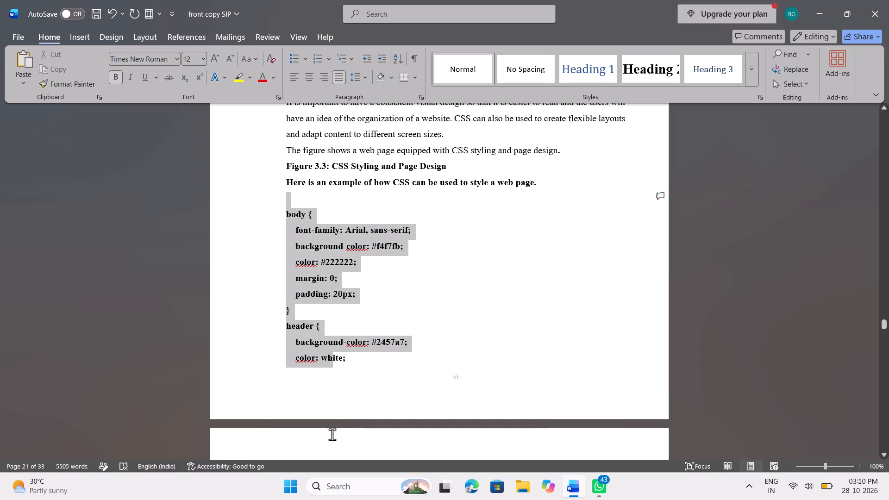
left_click_drag(332, 434, 364, 198)
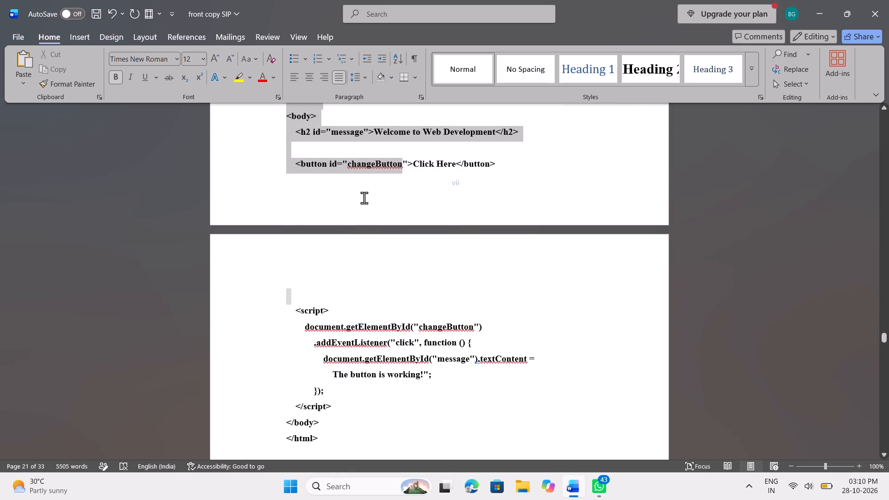
left_click_drag(364, 198, 345, 443)
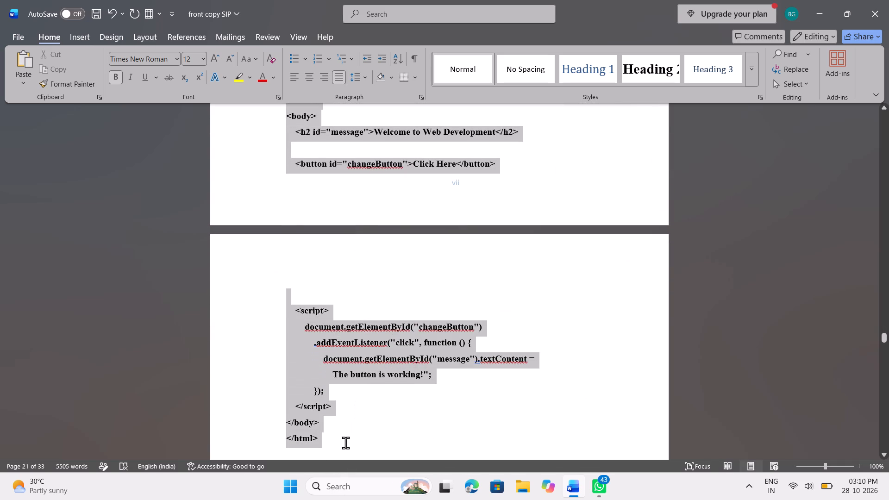
left_click_drag(345, 443, 309, 214)
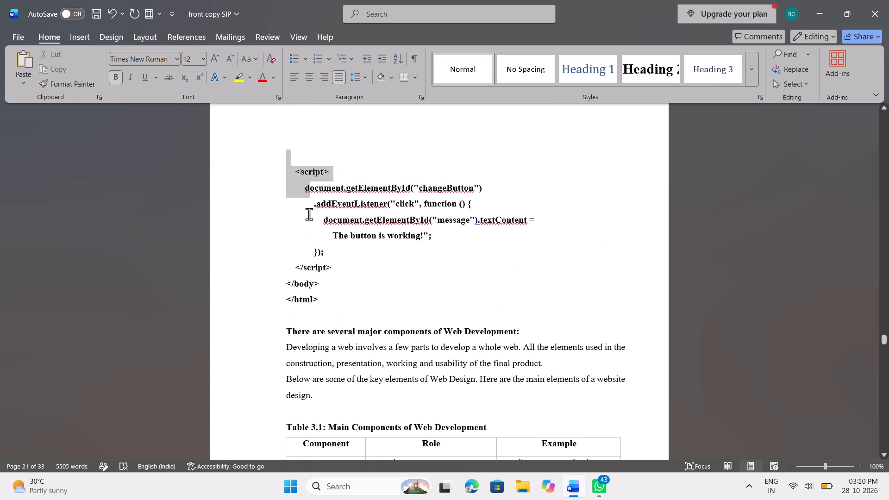
left_click_drag(309, 214, 320, 306)
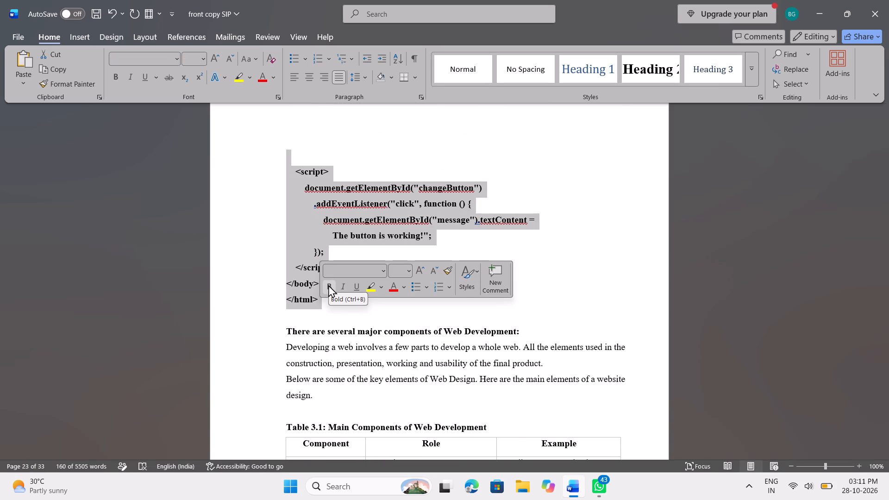
left_click(328, 285)
left_click(327, 312)
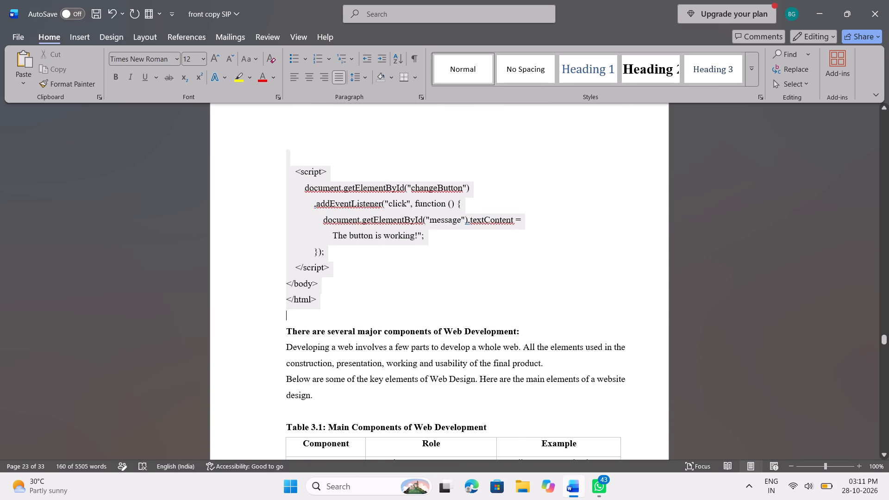
Delete the blank line between the h2 and button lines in the JavaScript example.
scroll(327, 312, "up", 2)
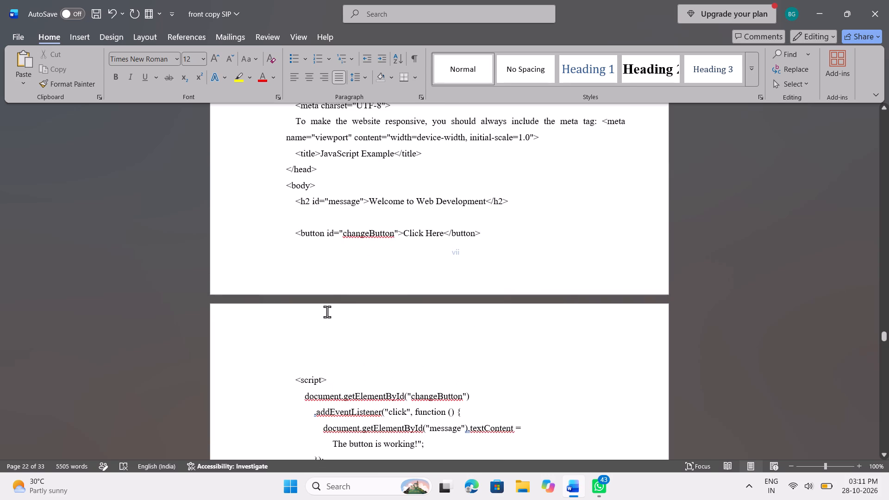
left_click(311, 218)
key("BackSpace")
Make the caption "Figure 3.4: JavaScript Functionality" in section 3.6 bold.
scroll(311, 218, "down", 1)
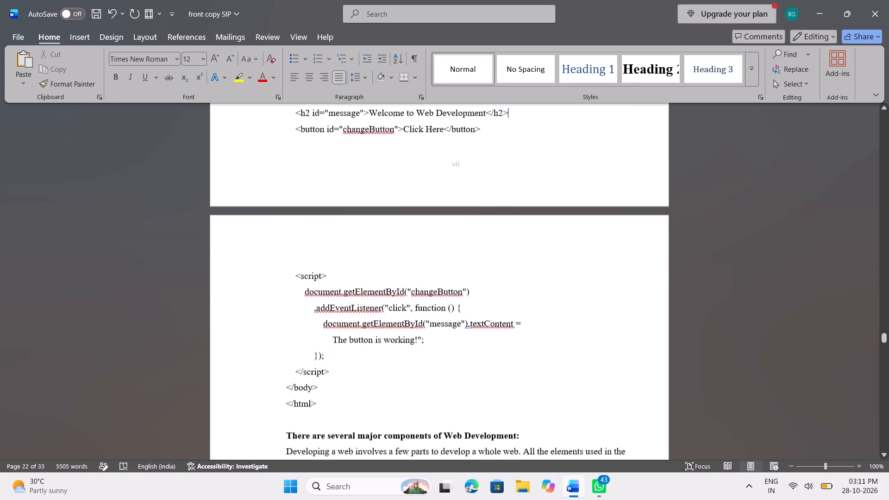
scroll(311, 218, "down", 1)
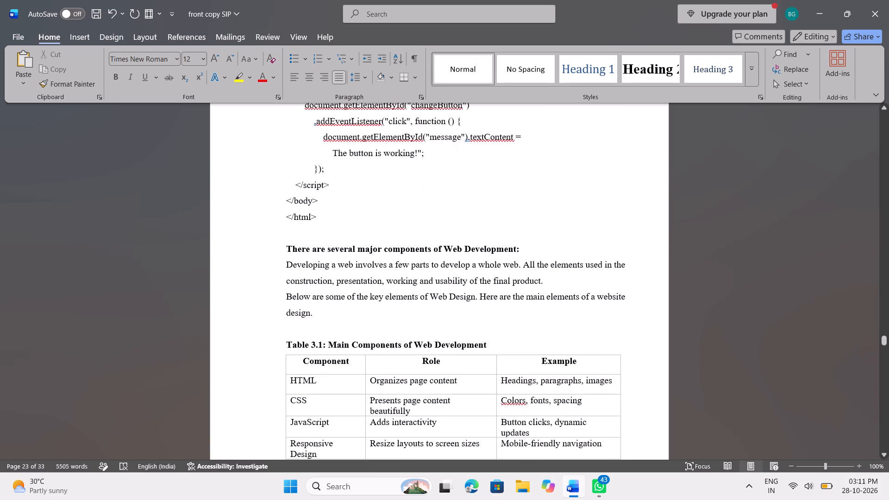
scroll(311, 218, "down", 1)
scroll(311, 218, "up", 1)
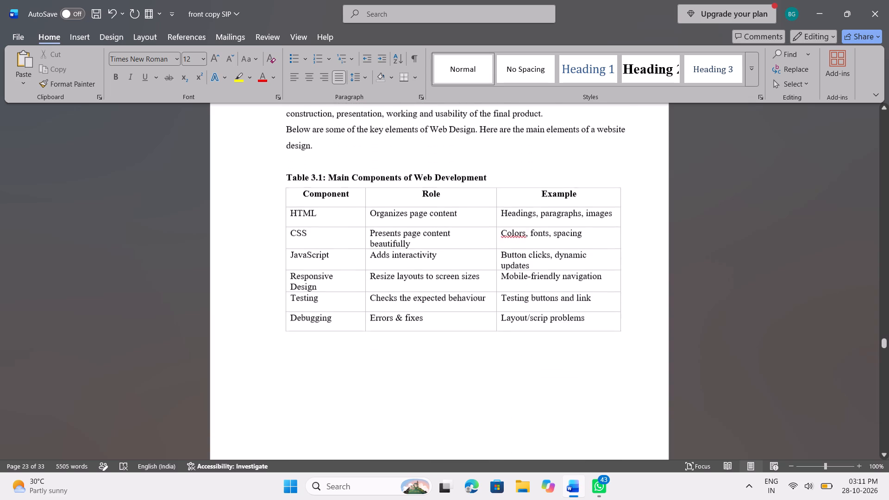
scroll(311, 218, "up", 3)
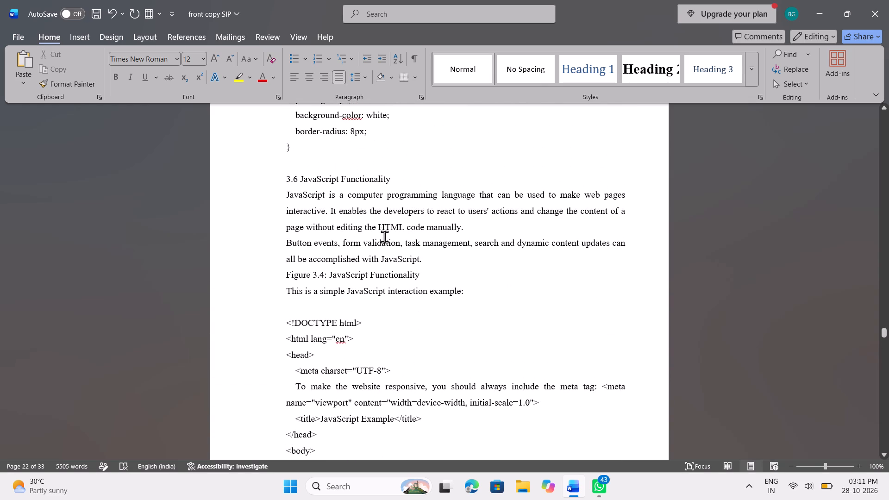
left_click_drag(430, 282, 289, 281)
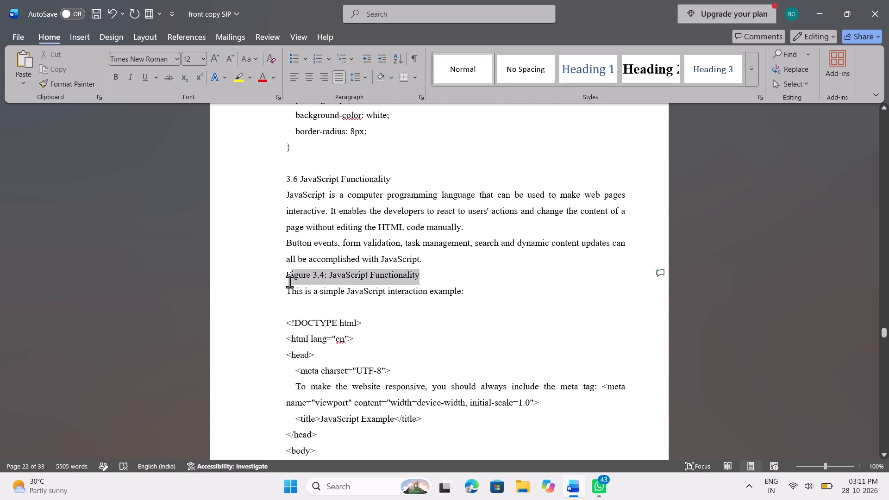
left_click_drag(289, 281, 285, 276)
left_click(293, 258)
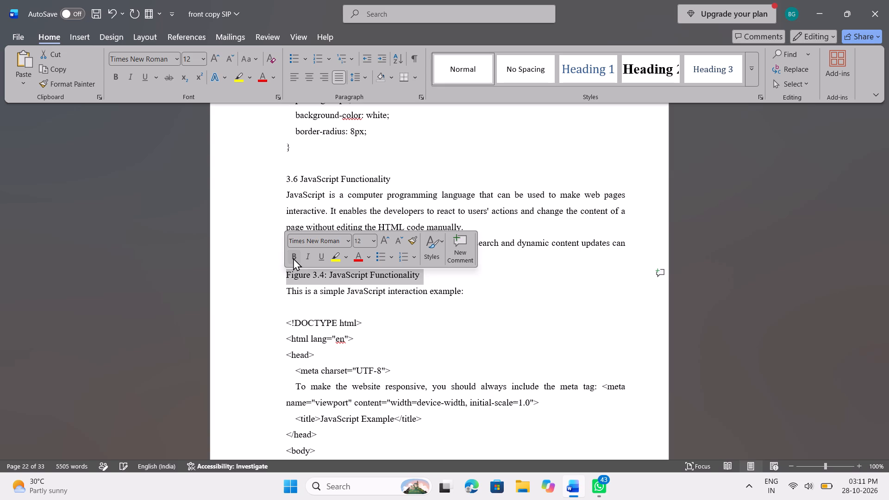
left_click(426, 332)
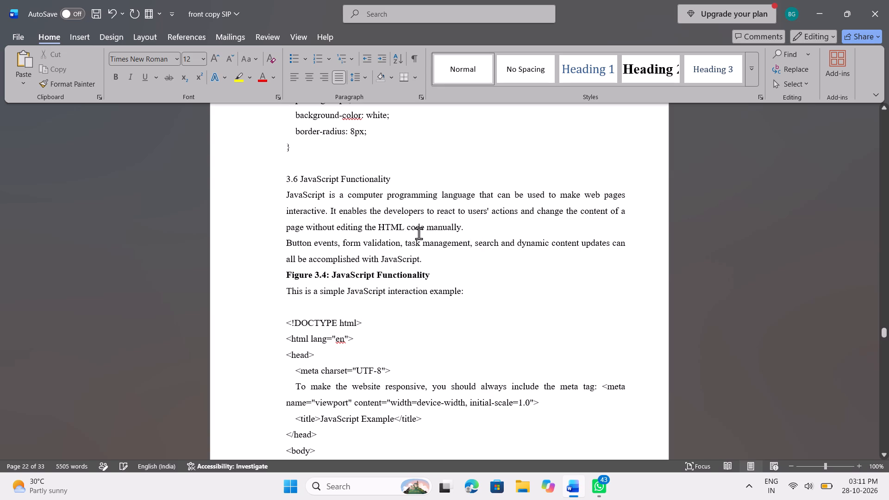
Make the heading "3.6 JavaScript Functionality" bold.
left_click_drag(404, 179, 299, 170)
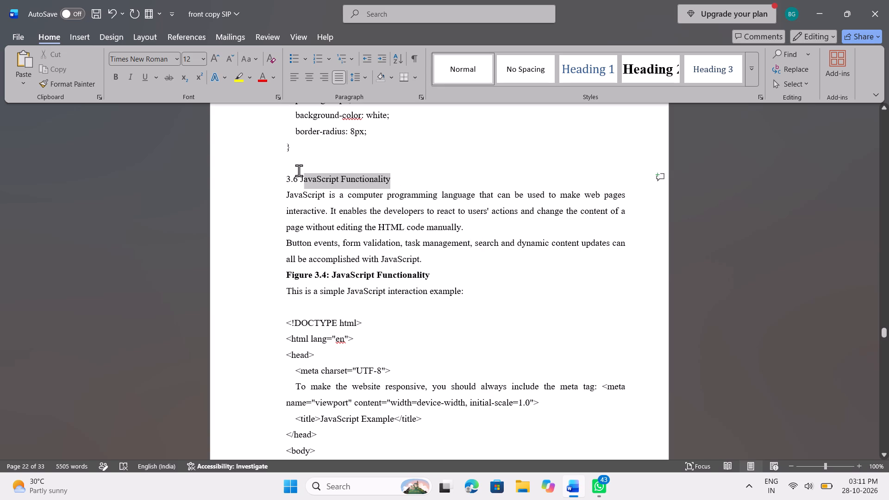
left_click_drag(299, 170, 289, 181)
Make the whole heading "3.6 JavaScript Functionality" bold.
left_click_drag(289, 181, 285, 179)
left_click(290, 159)
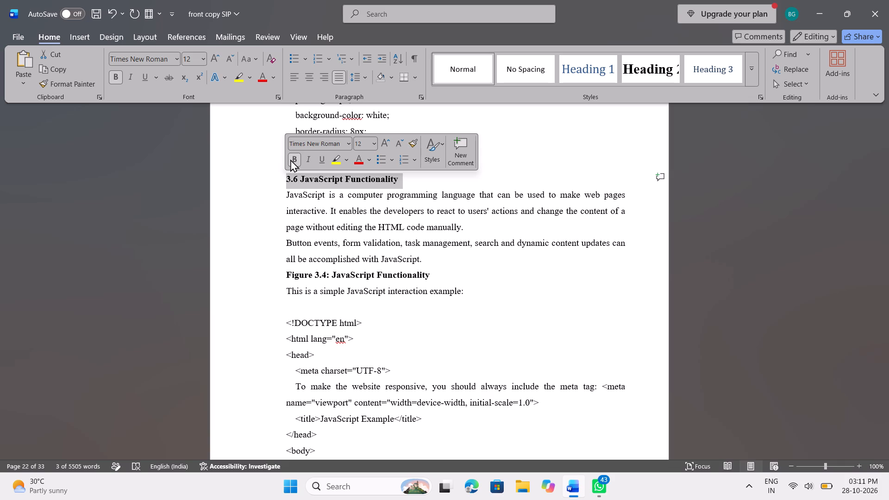
left_click(270, 196)
Review the formatting of Chapter 3 from section 3.5 on CSS through the JavaScript example to Table 3.1.
scroll(270, 196, "up", 1)
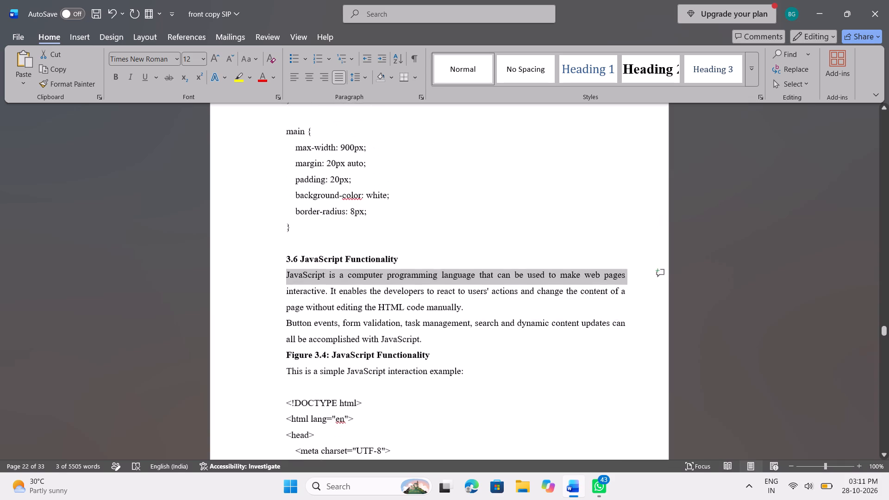
scroll(270, 196, "up", 2)
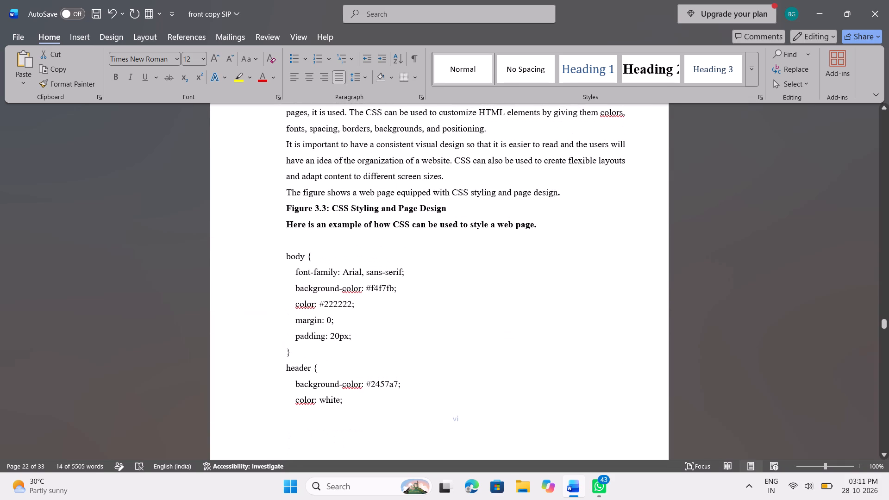
scroll(270, 196, "down", 1)
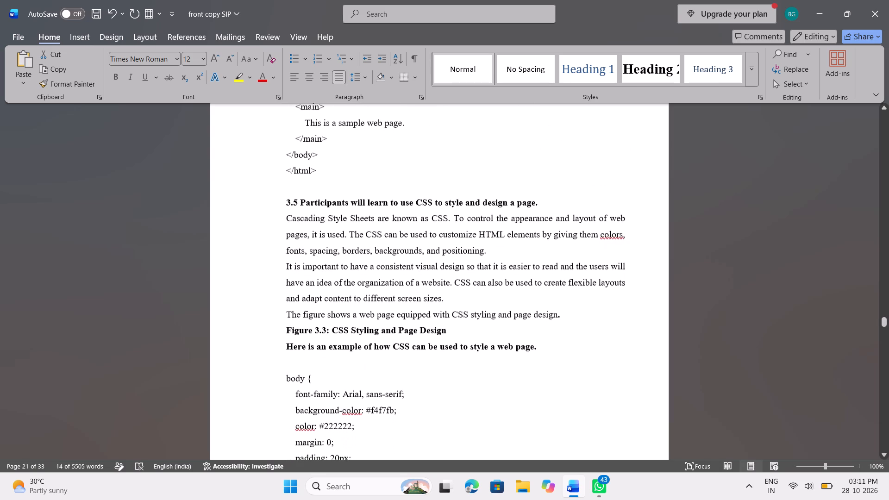
scroll(270, 196, "down", 2)
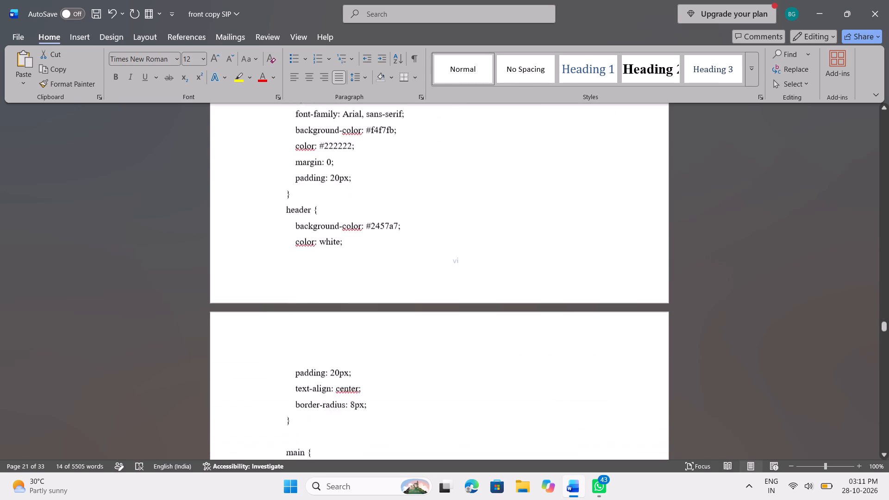
scroll(270, 196, "down", 2)
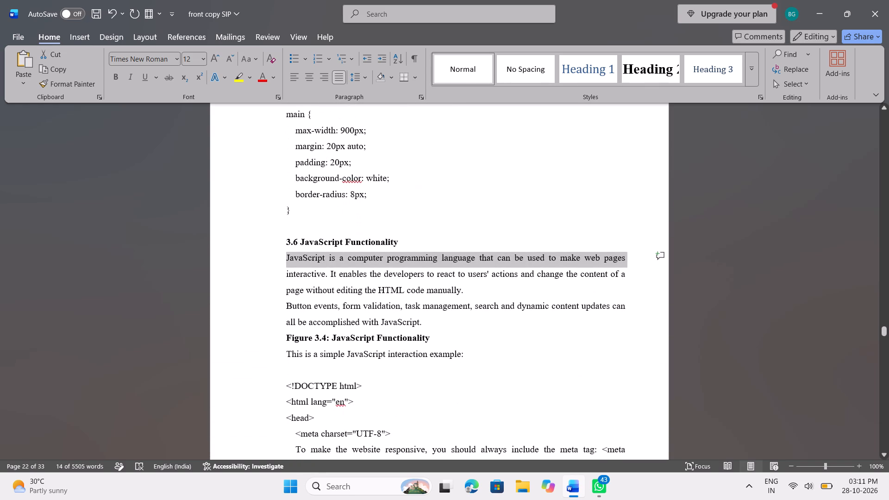
scroll(277, 282, "down", 1)
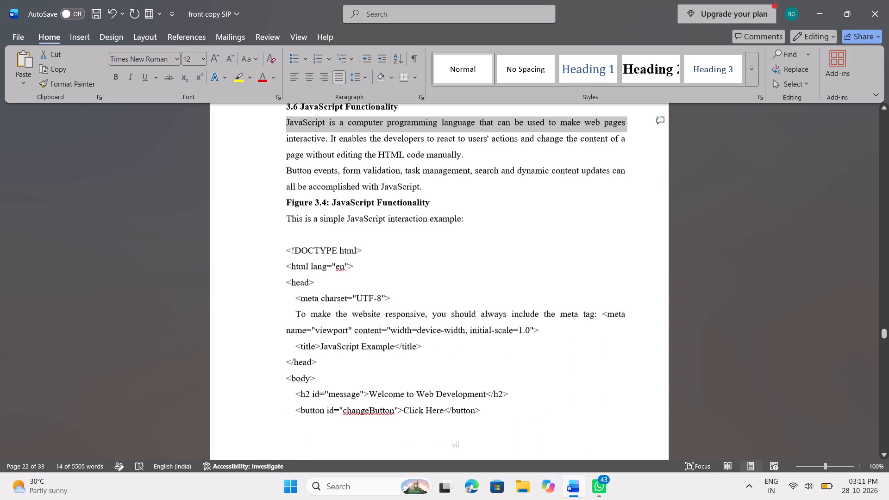
scroll(277, 282, "down", 2)
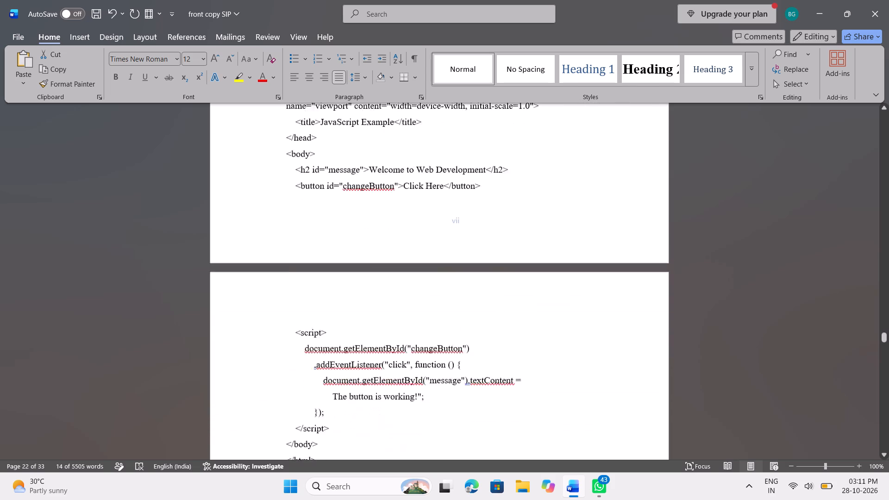
scroll(277, 282, "down", 2)
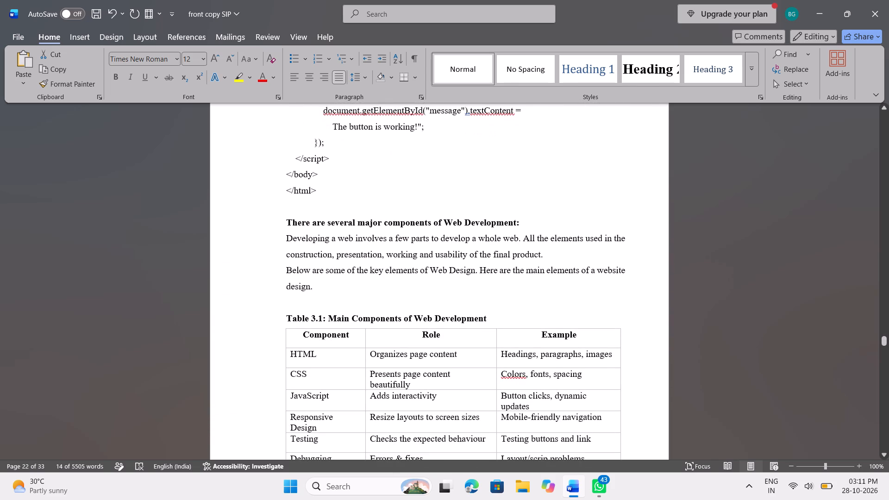
scroll(277, 282, "down", 1)
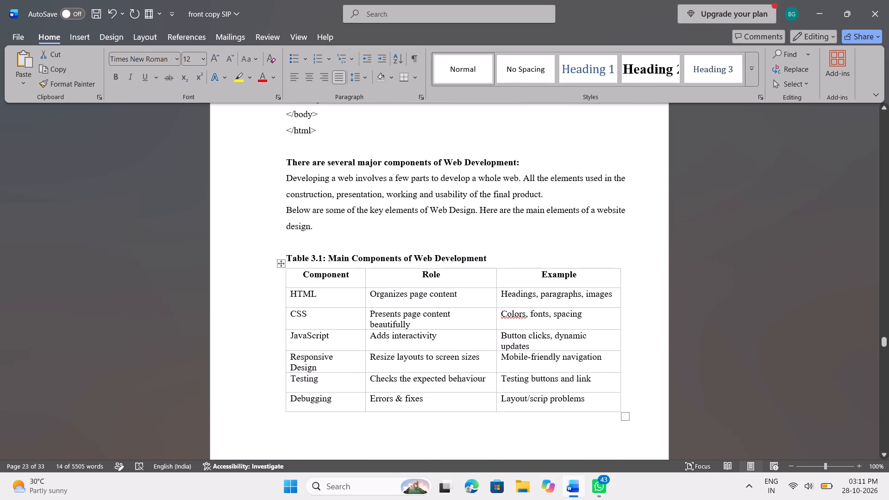
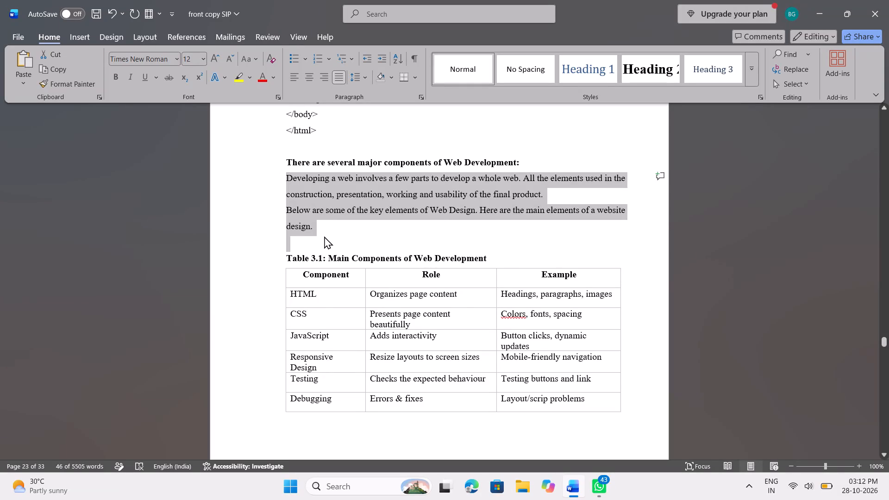
Replace the selected text above Table 3.1 with the copied paragraph beginning "To create a complete website", with the table caption on its own line.
key("ctrl+v")
key("Return")
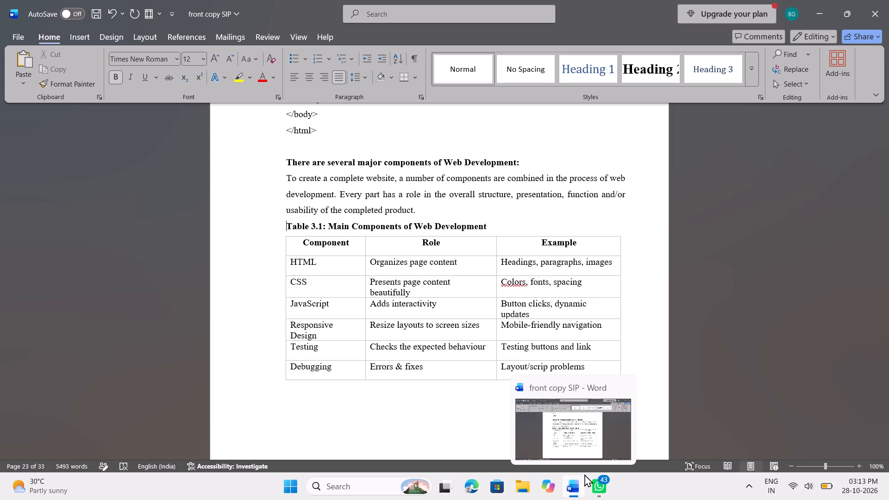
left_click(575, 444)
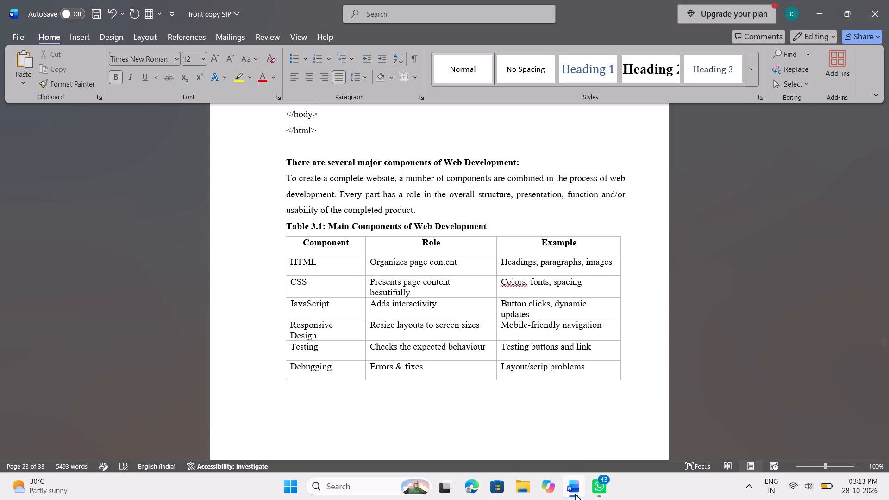
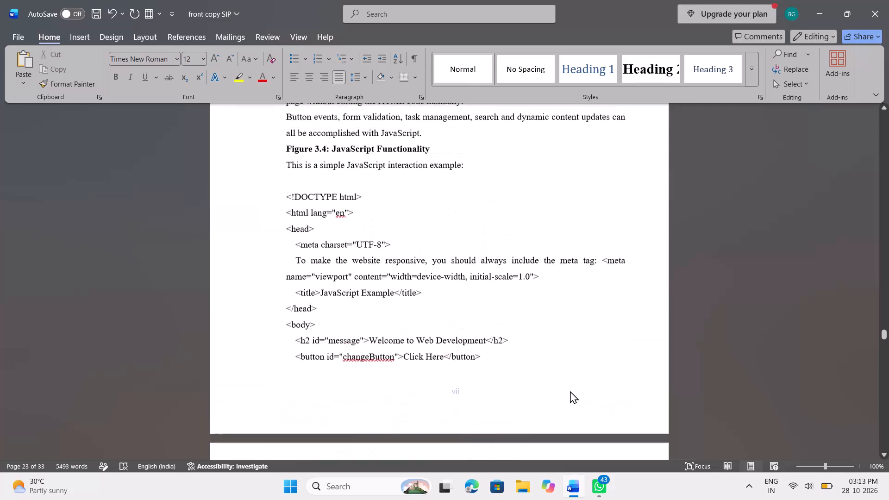
Look back through the report from the JavaScript example in Chapter 3 up to section 1.4, checking headings and layout.
scroll(570, 391, "up", 3)
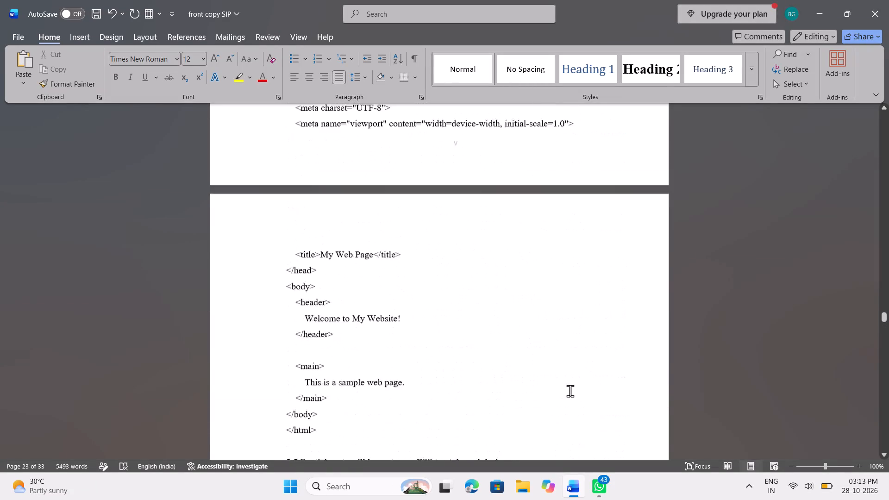
scroll(570, 391, "up", 3)
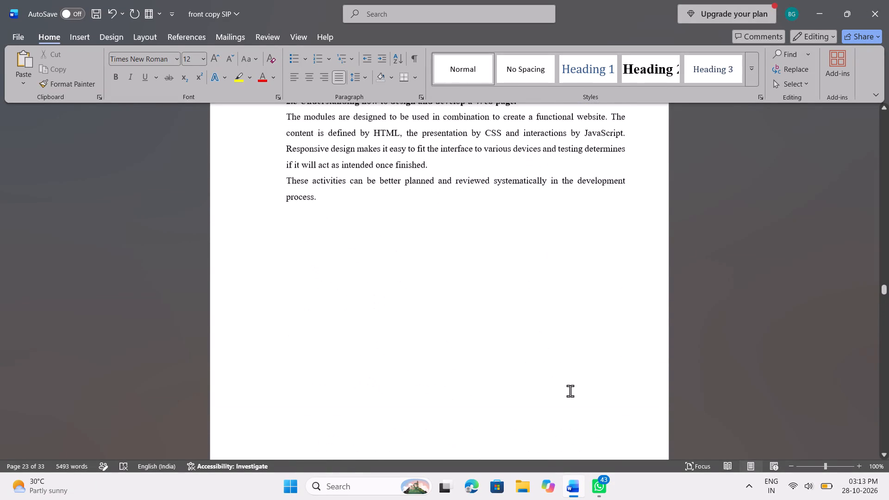
scroll(570, 391, "up", 2)
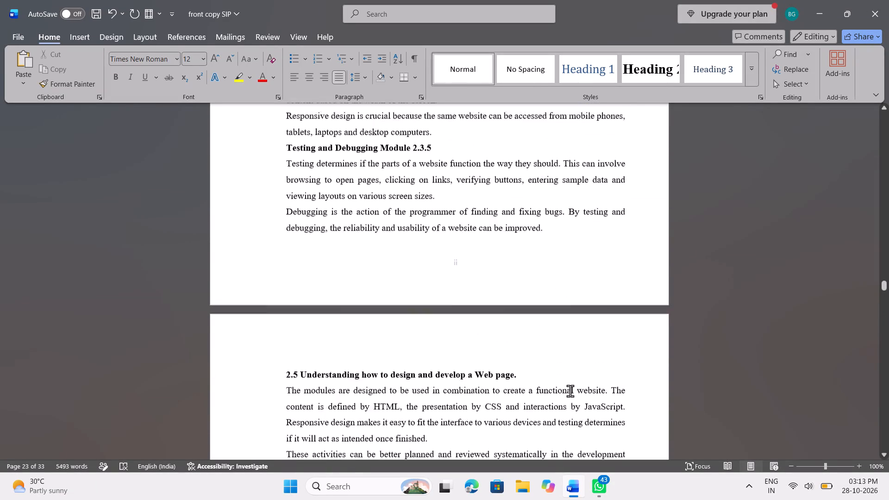
scroll(570, 391, "up", 3)
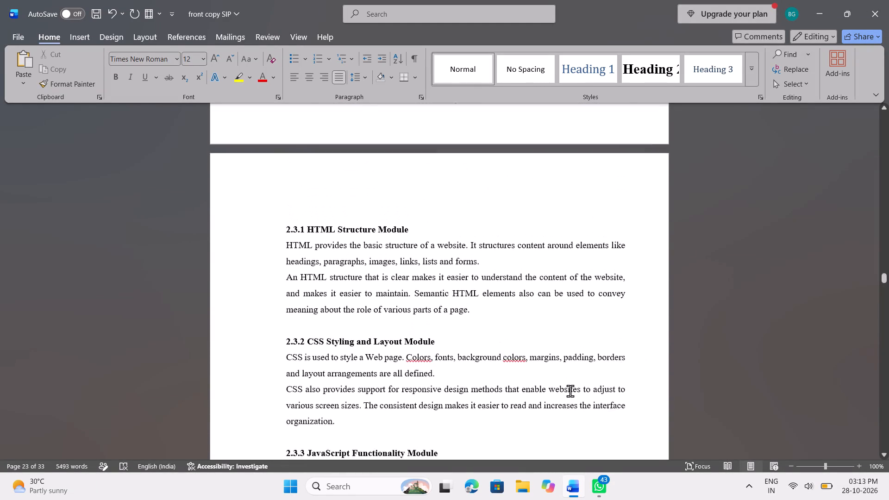
scroll(570, 391, "up", 5)
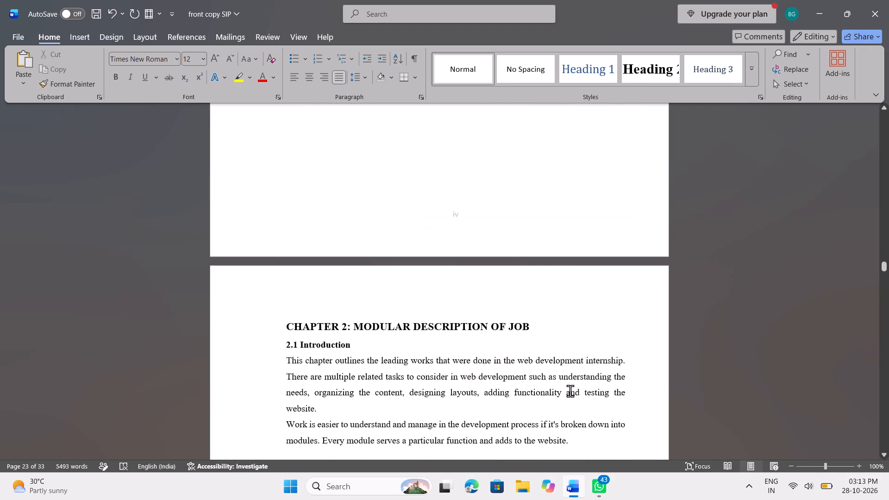
scroll(570, 391, "up", 3)
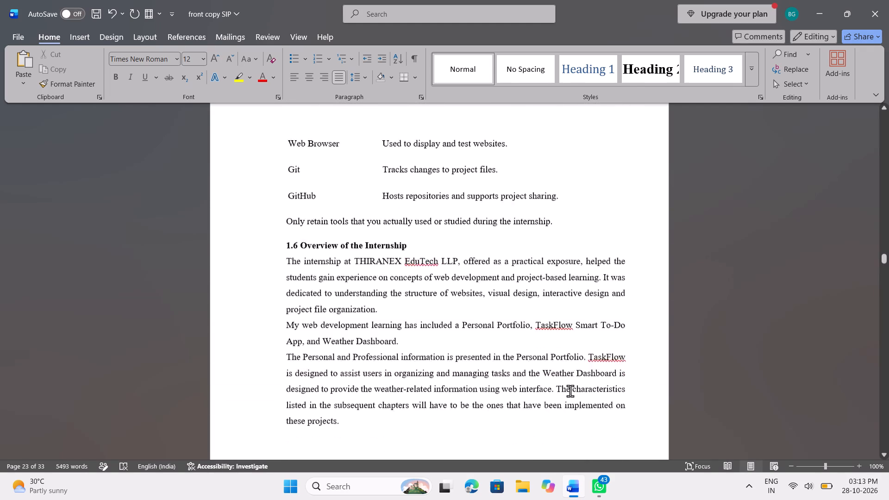
scroll(570, 391, "up", 3)
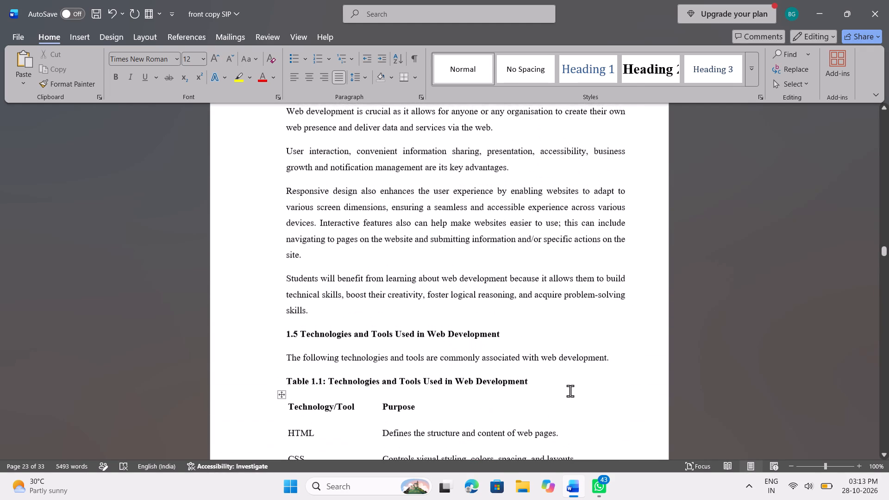
Review the layout, headings, figures and spacing from section 1.4 through Chapters 2 and 3 down to Table 3.1.
scroll(570, 391, "down", 1)
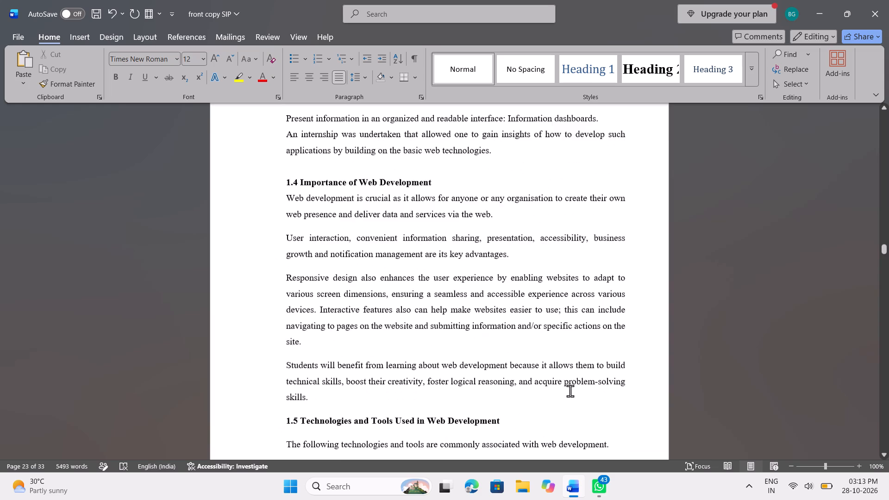
scroll(570, 391, "down", 2)
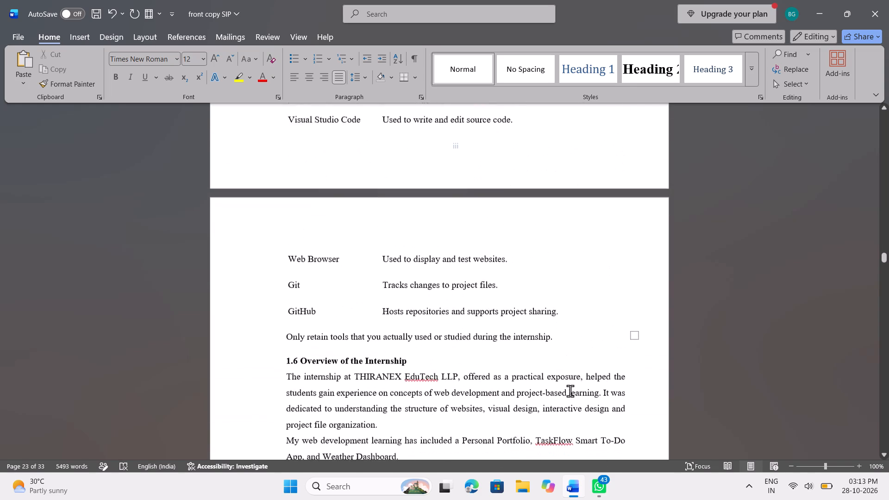
scroll(570, 391, "down", 3)
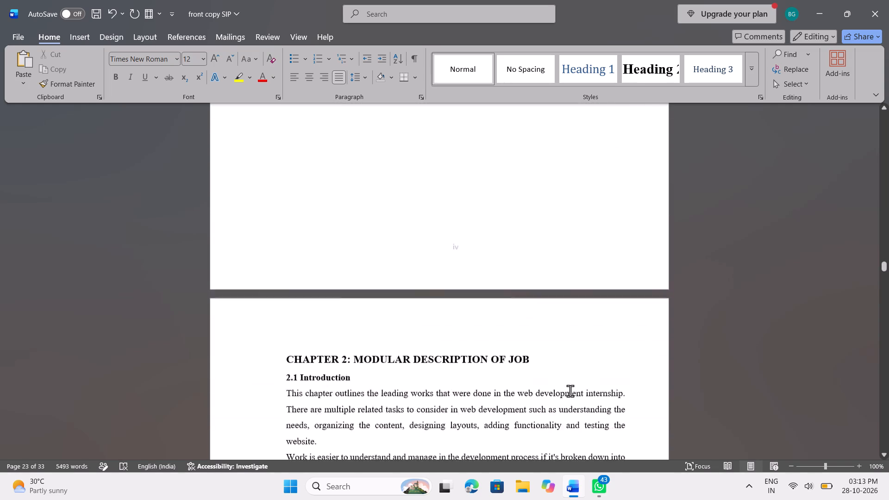
scroll(570, 391, "down", 2)
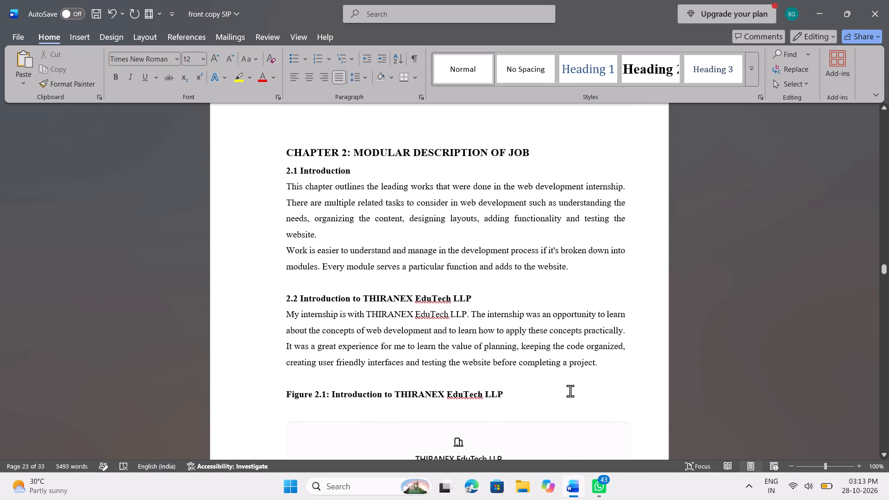
scroll(570, 391, "down", 2)
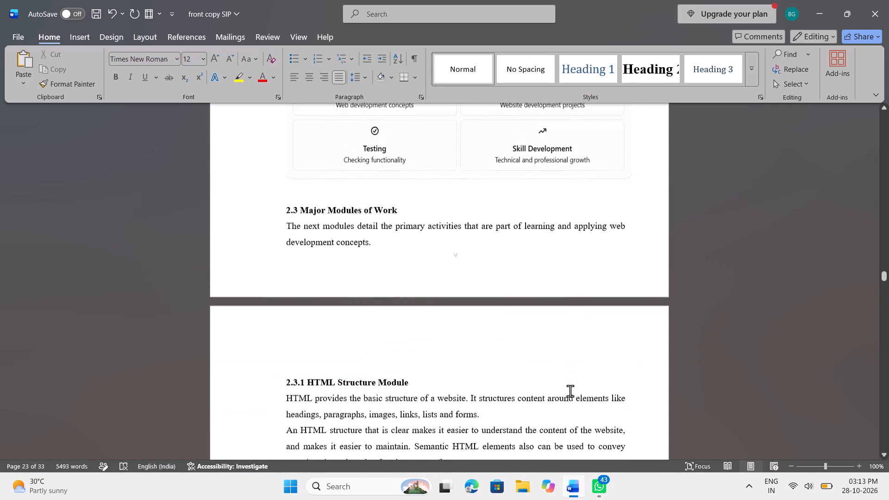
scroll(570, 391, "down", 1)
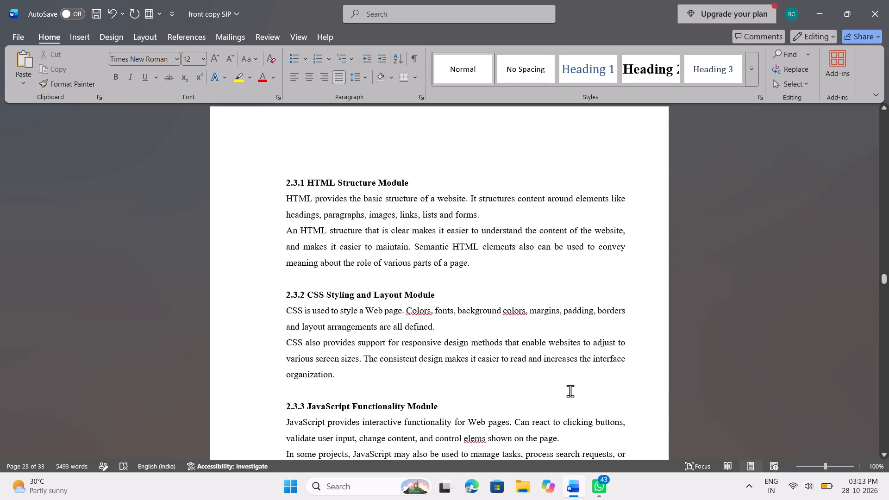
scroll(570, 391, "down", 3)
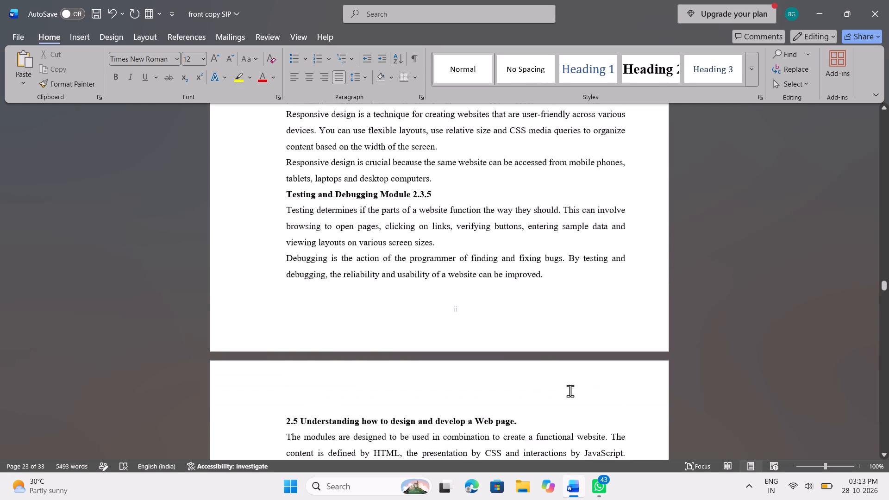
scroll(570, 391, "down", 3)
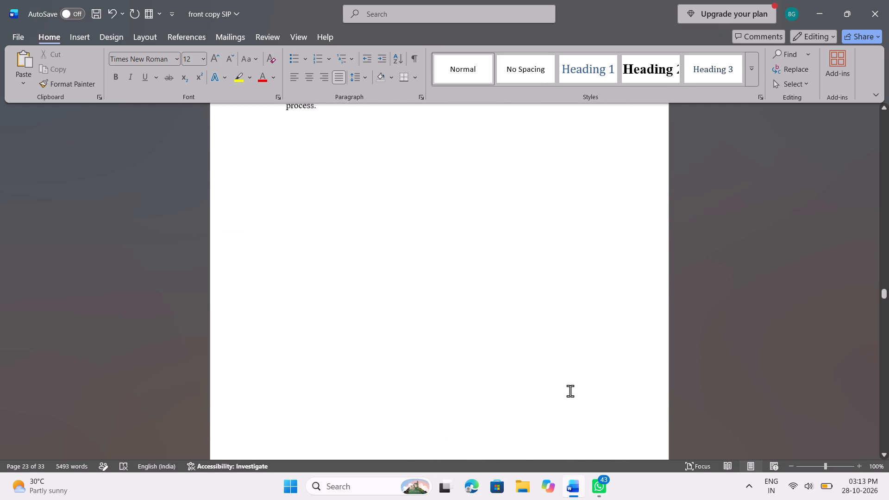
scroll(570, 391, "down", 4)
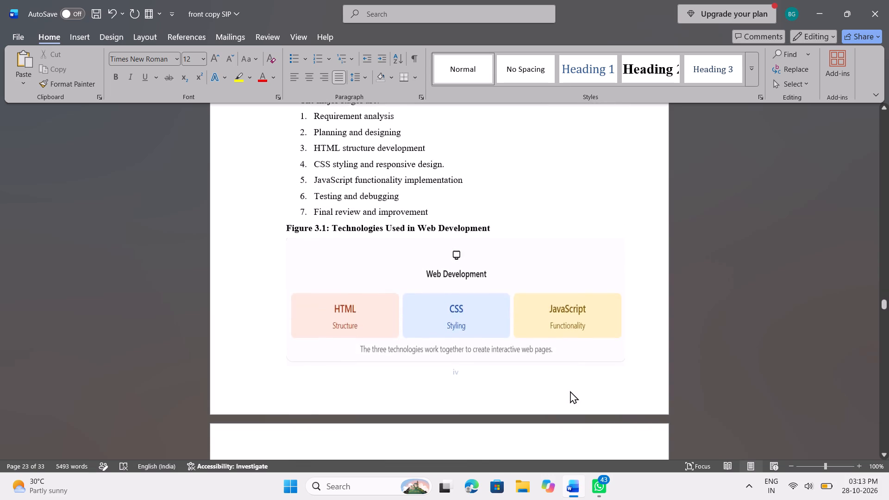
scroll(570, 391, "down", 4)
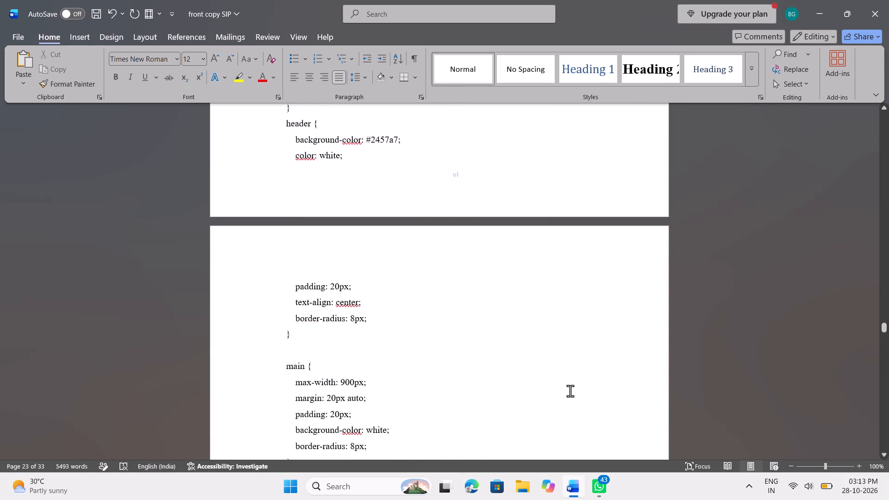
scroll(570, 391, "down", 2)
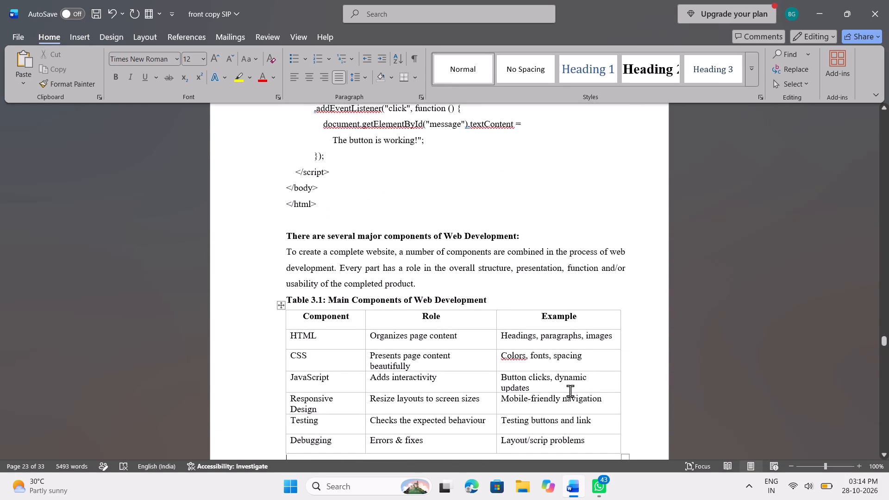
scroll(570, 391, "down", 1)
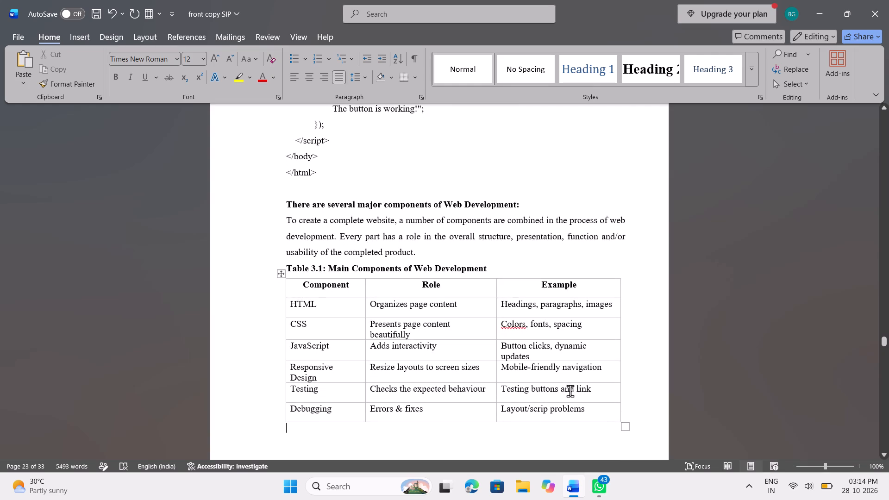
Delete the blank lines above the CHAPTER 4: ANALYSIS heading.
scroll(570, 391, "down", 3)
scroll(570, 391, "up", 1)
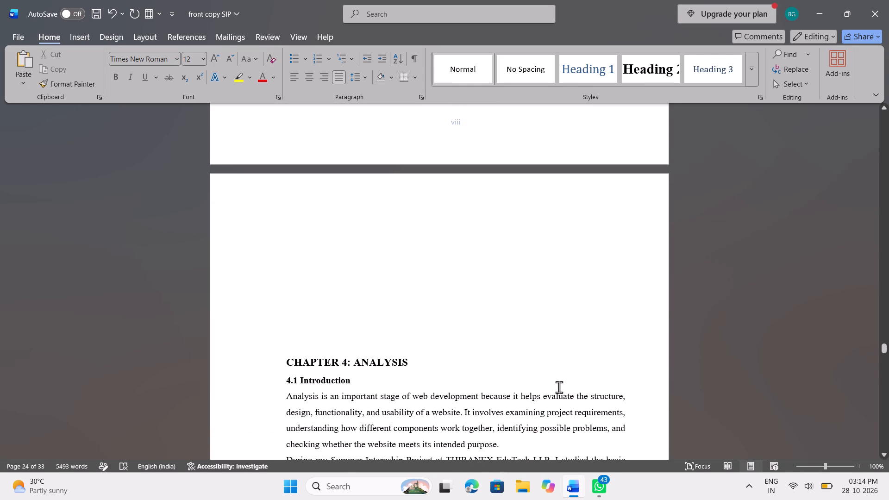
left_click(315, 347)
key("BackSpace")
key("BackSpace")
key("BackSpace")
key("BackSpace")
key("BackSpace")
key("BackSpace")
key("BackSpace")
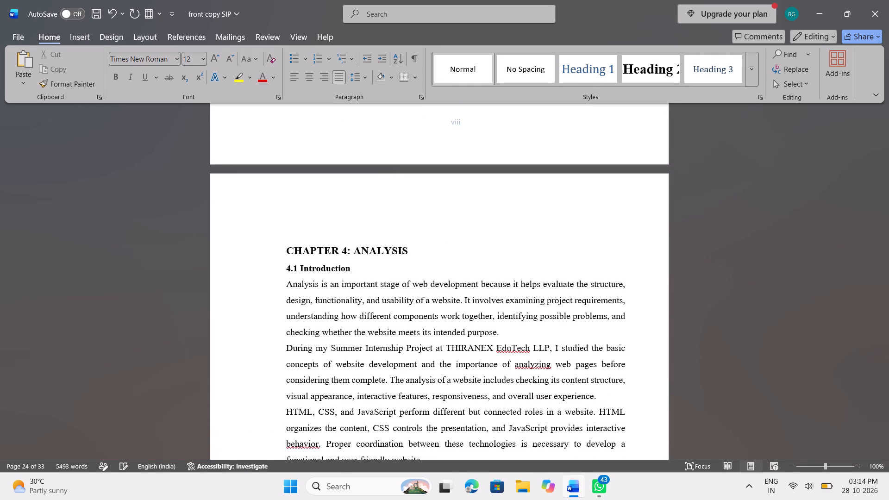
key("BackSpace")
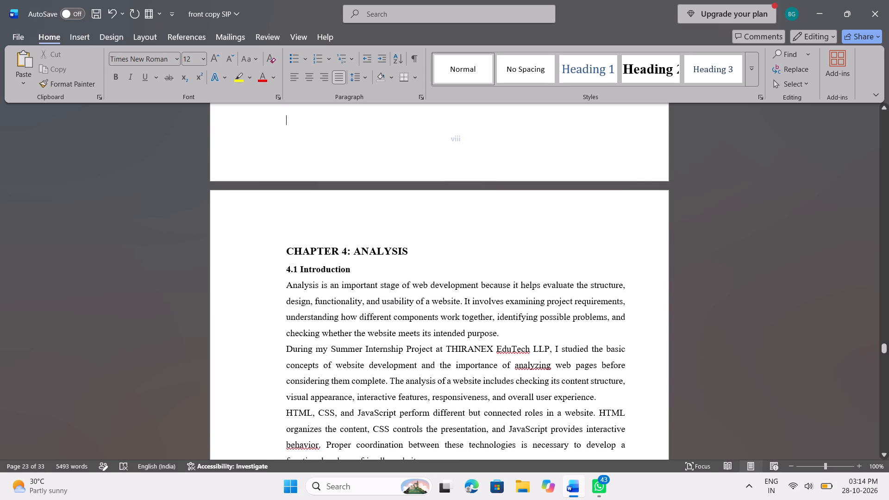
Examine Chapter 4 from its introduction through the website testing table, Table 4.1, for content and formatting.
scroll(362, 442, "down", 3)
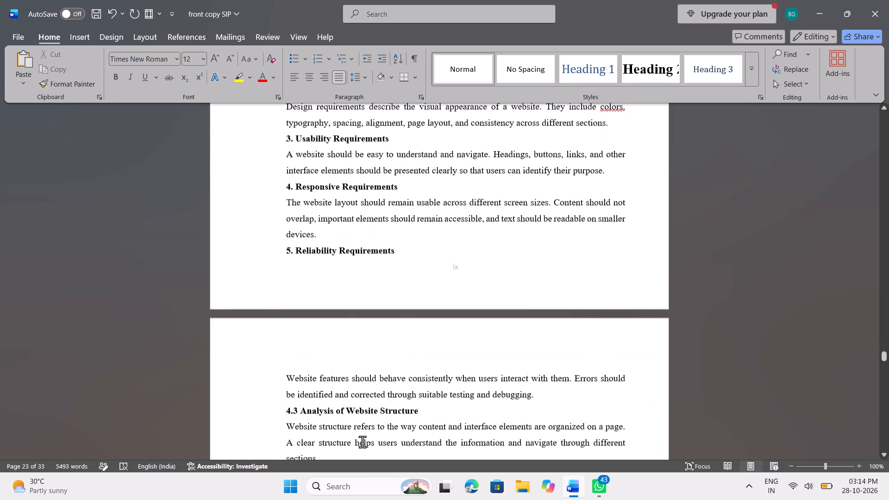
scroll(362, 442, "down", 2)
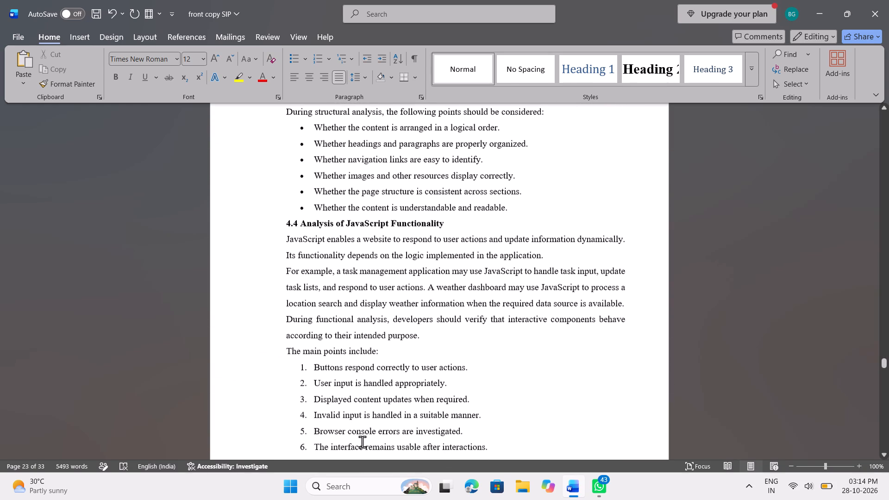
scroll(362, 442, "down", 2)
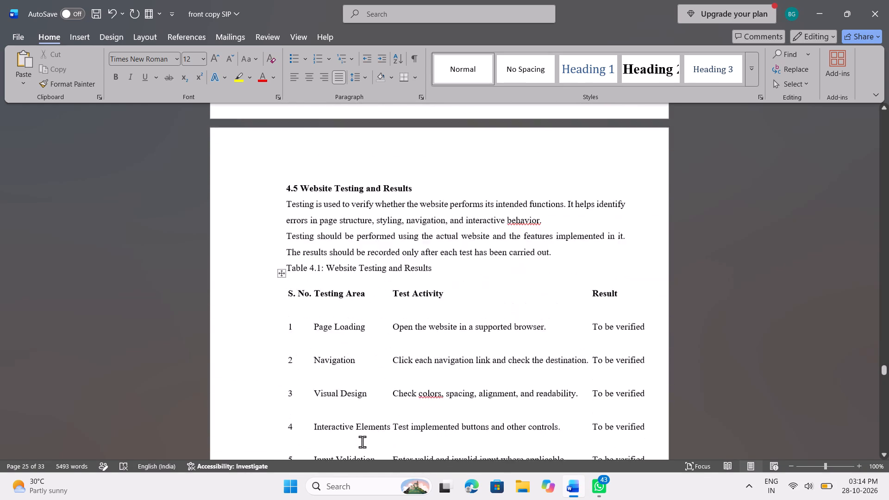
scroll(362, 442, "down", 1)
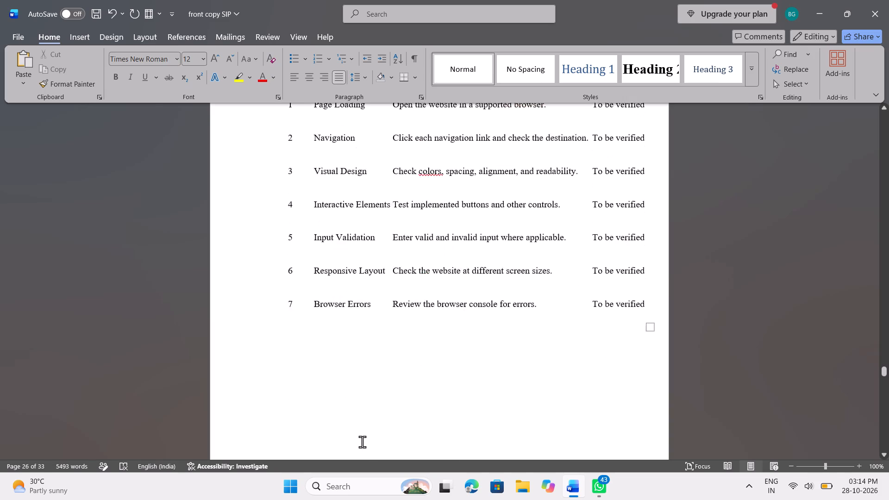
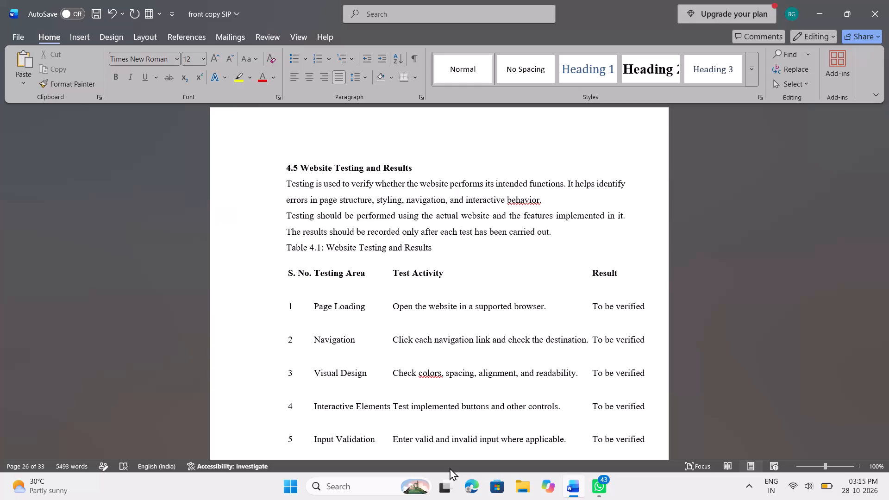
Examine the report from section 4.3 through Table 4.1 and Chapter 5 to the TaskFlow Smart To-Do App section.
scroll(450, 468, "up", 1)
scroll(498, 325, "up", 1)
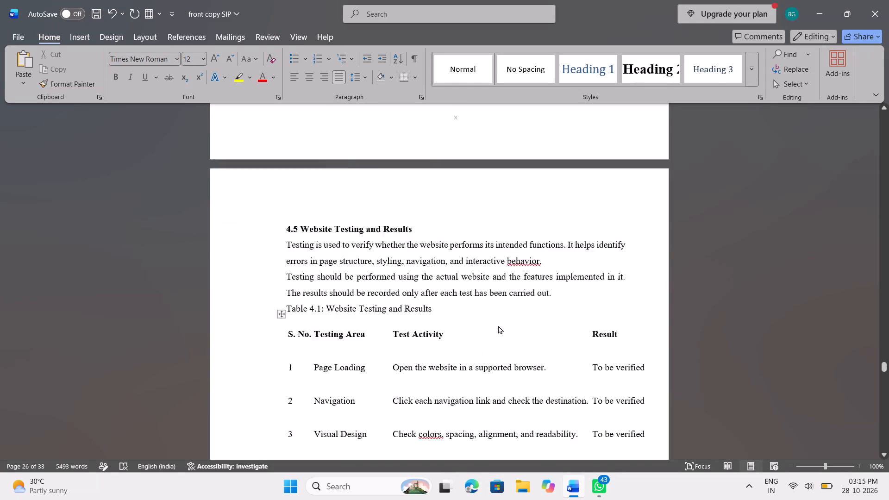
scroll(498, 325, "up", 2)
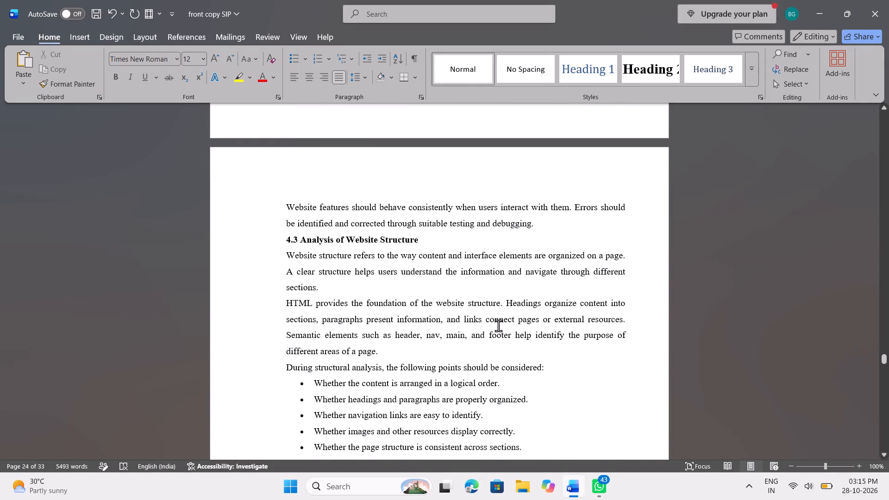
scroll(498, 325, "down", 4)
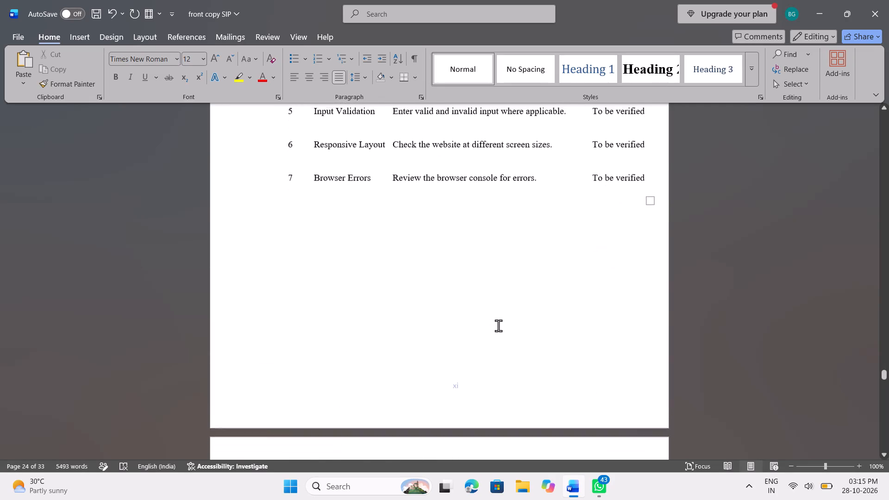
scroll(498, 325, "down", 1)
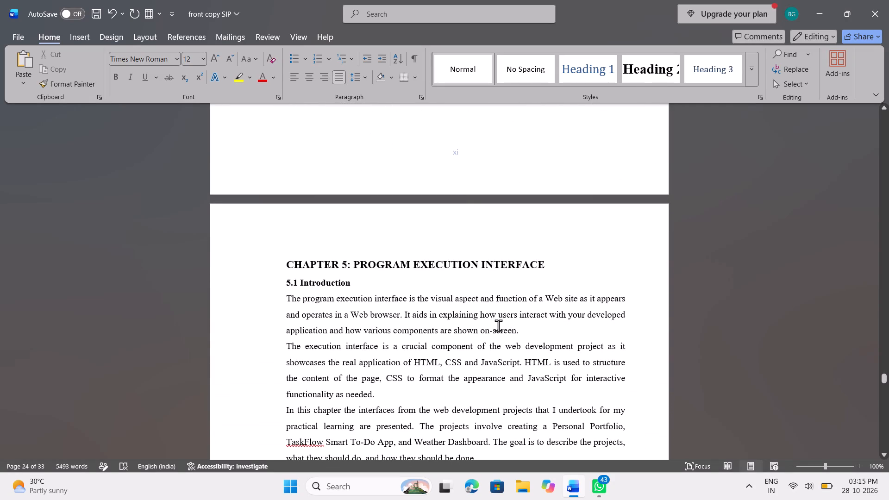
scroll(498, 325, "down", 1)
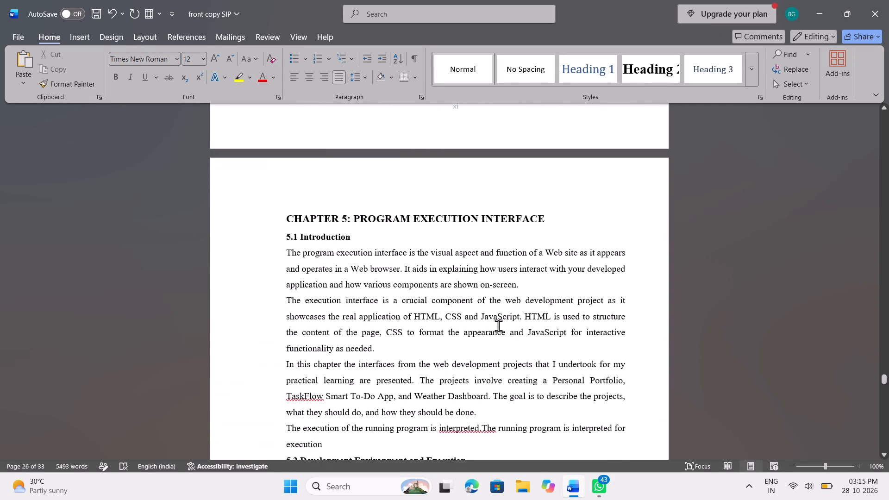
scroll(498, 325, "down", 1)
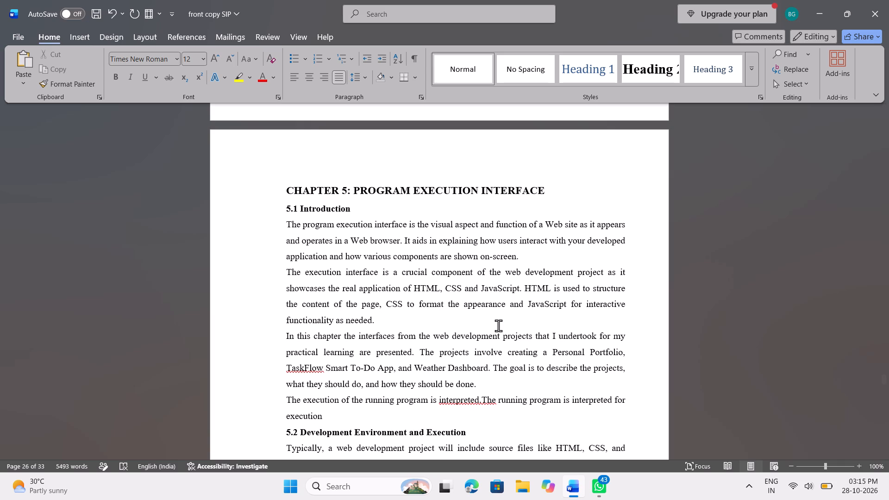
scroll(498, 325, "down", 3)
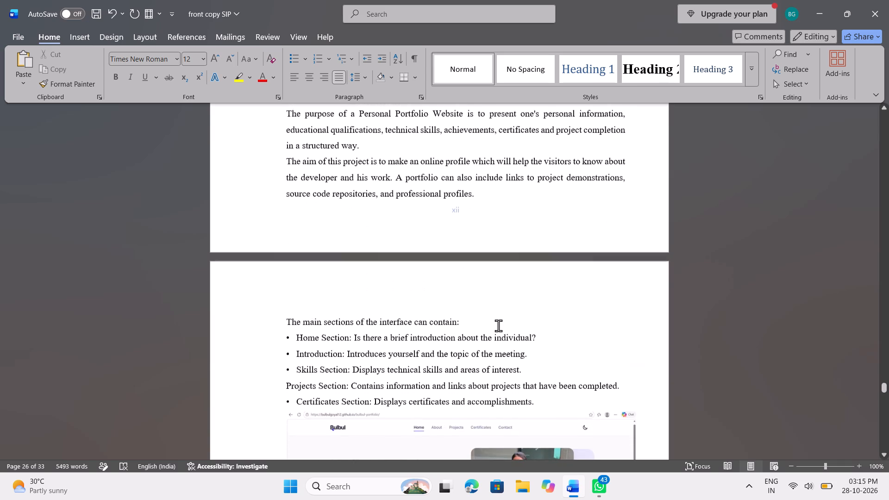
scroll(498, 325, "down", 2)
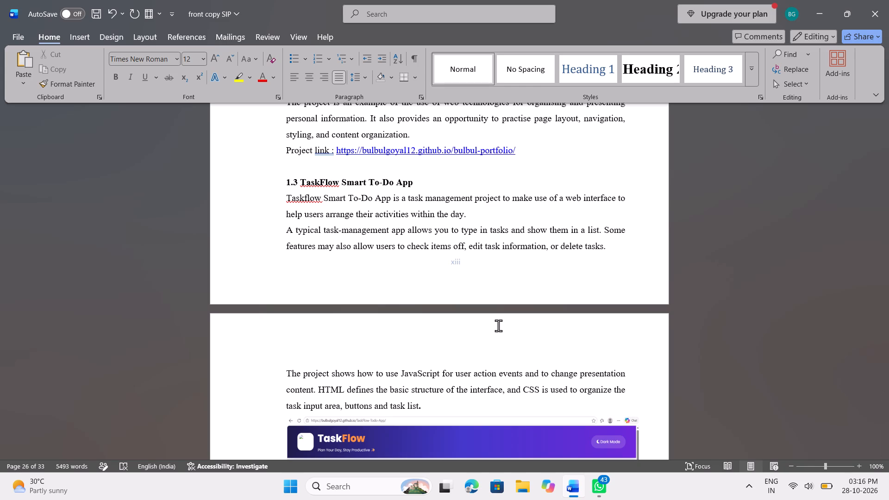
Look back through the report from the portfolio project section in Chapter 5 to the start of Chapter 3: Methodology.
scroll(498, 325, "up", 2)
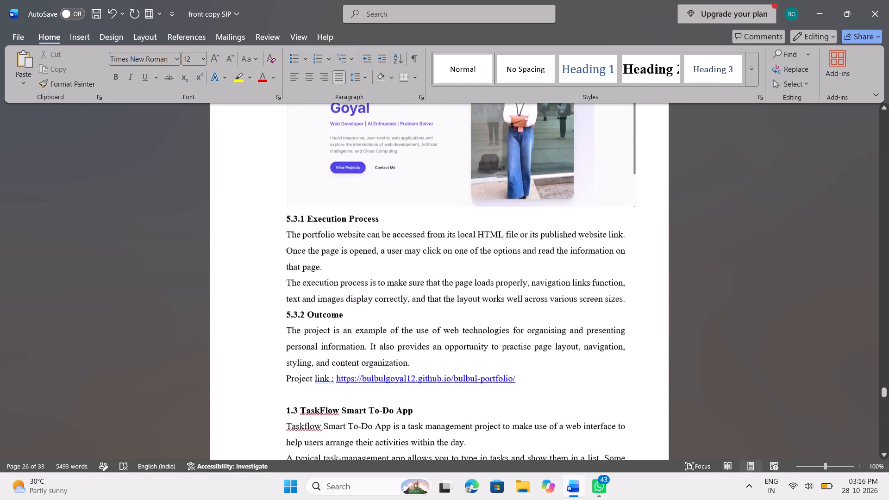
scroll(498, 325, "up", 5)
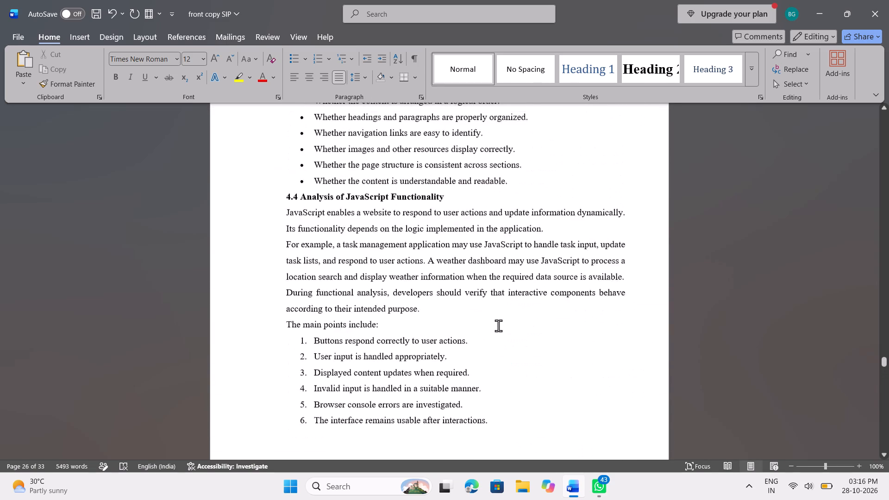
scroll(498, 325, "up", 2)
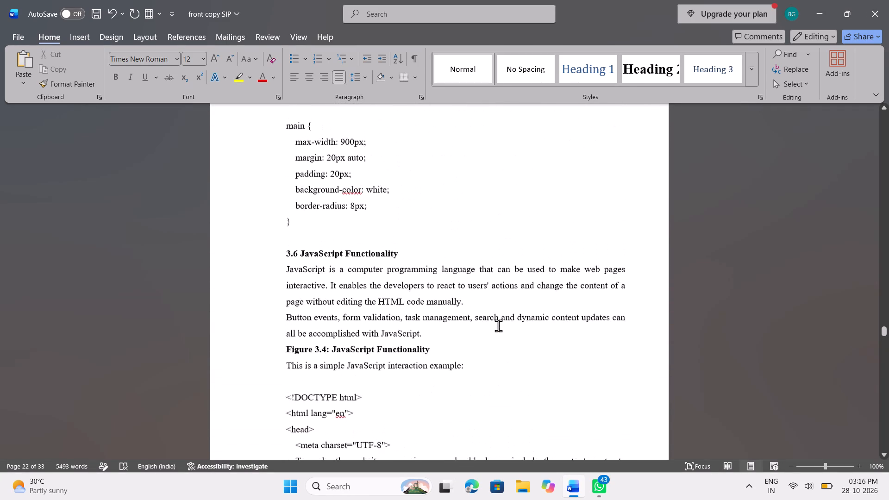
scroll(498, 325, "up", 5)
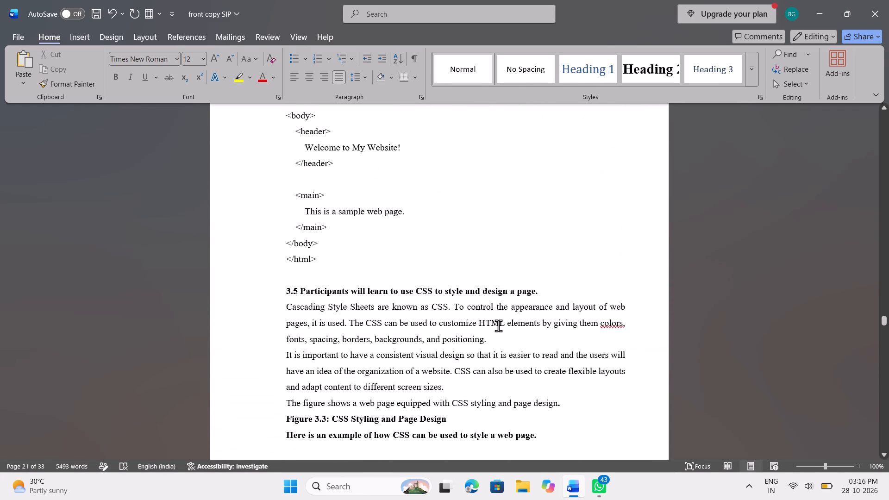
scroll(498, 325, "up", 4)
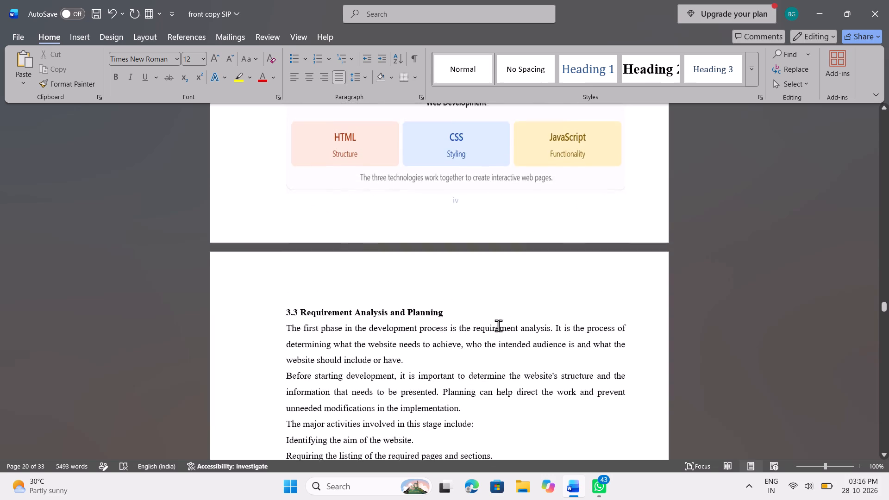
scroll(498, 325, "up", 2)
Review Chapter 3 from its introduction through the code examples and Table 3.1 to the CHAPTER 4: ANALYSIS heading, checking headings and spacing.
scroll(498, 325, "down", 2)
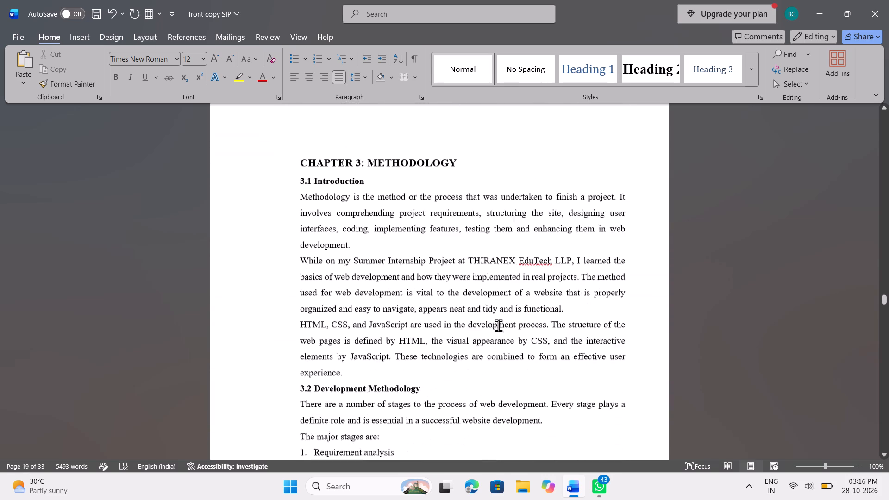
scroll(498, 325, "down", 2)
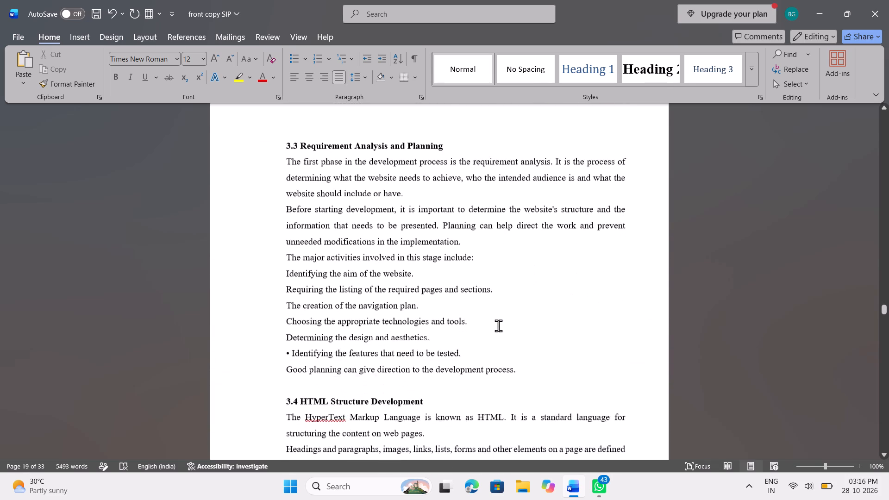
scroll(498, 325, "down", 2)
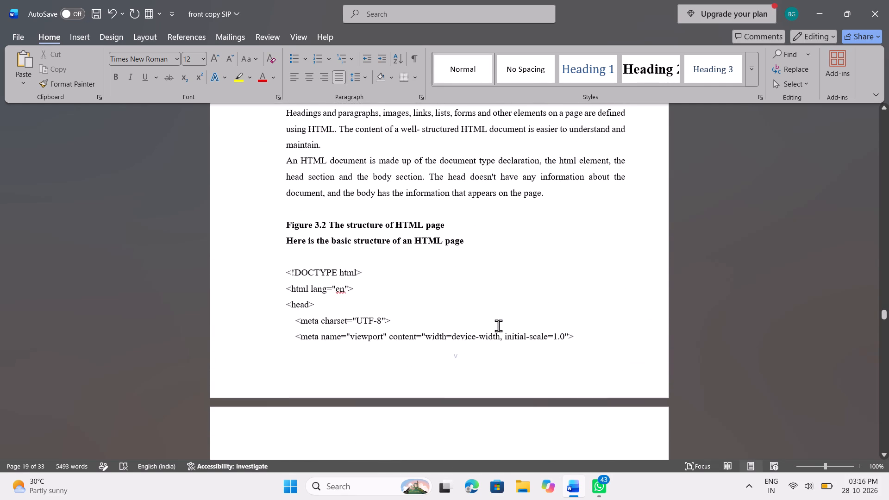
scroll(498, 325, "down", 2)
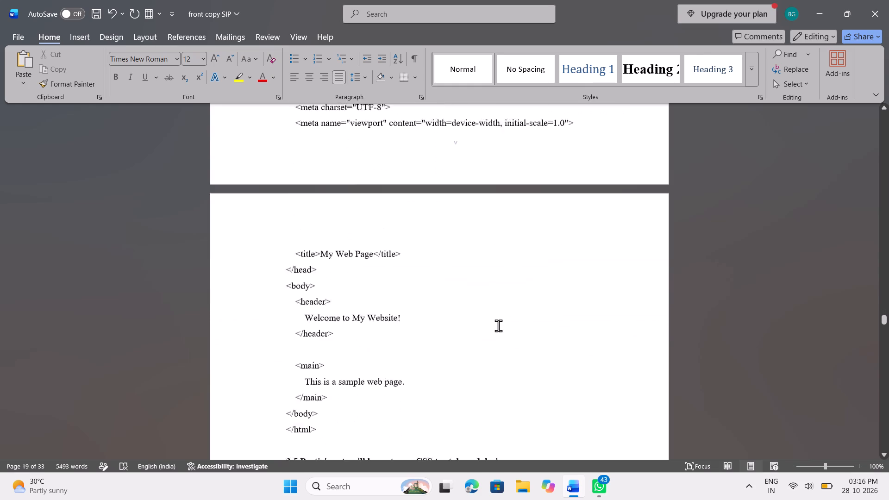
scroll(498, 325, "down", 3)
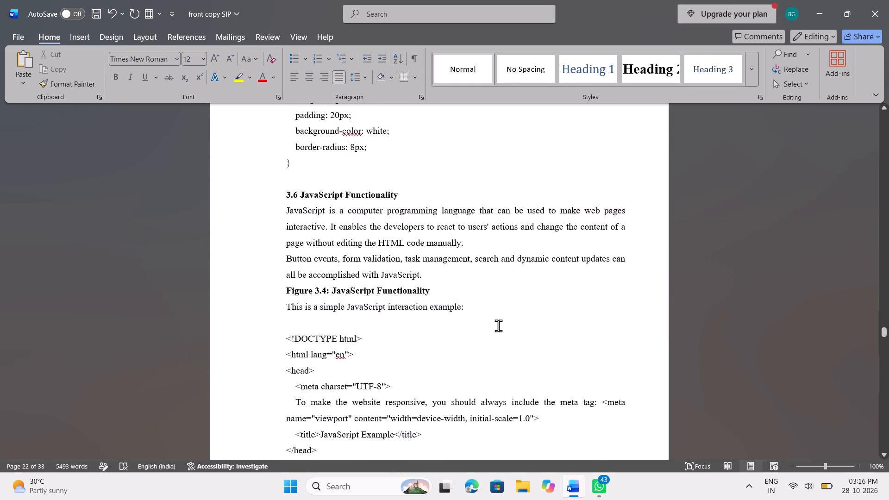
scroll(498, 325, "down", 3)
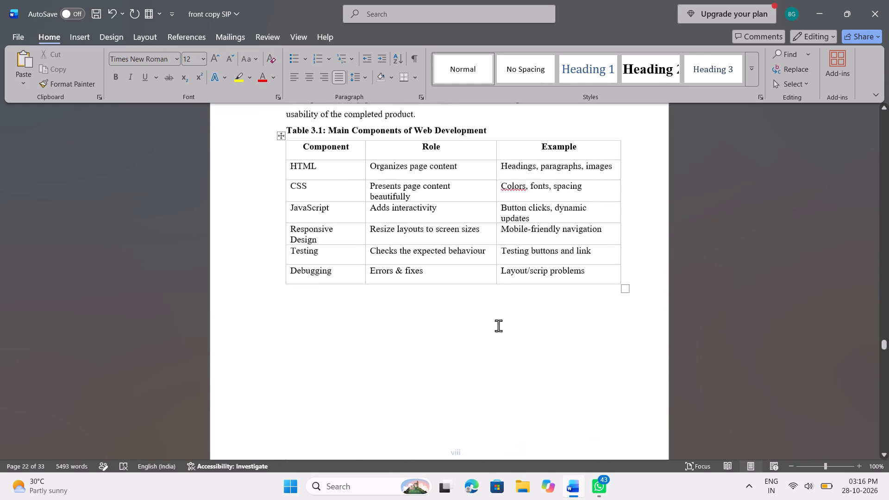
scroll(498, 325, "down", 1)
scroll(498, 325, "up", 1)
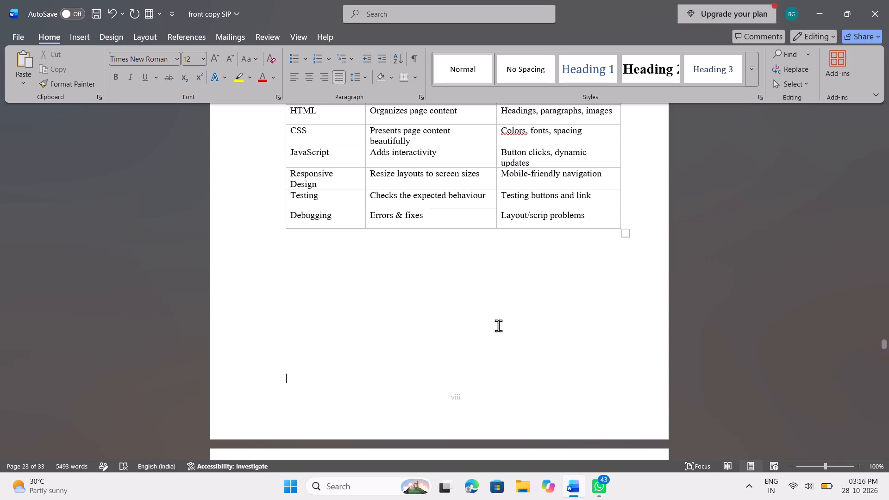
scroll(498, 325, "down", 1)
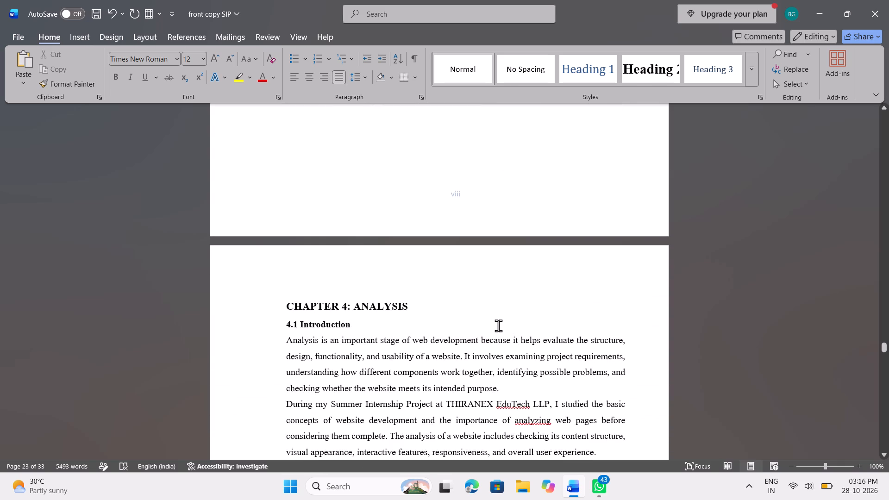
Review Chapter 4 and Chapter 5 up to the TaskFlow Smart To-Do App heading, checking content, section numbering and layout.
scroll(498, 325, "down", 1)
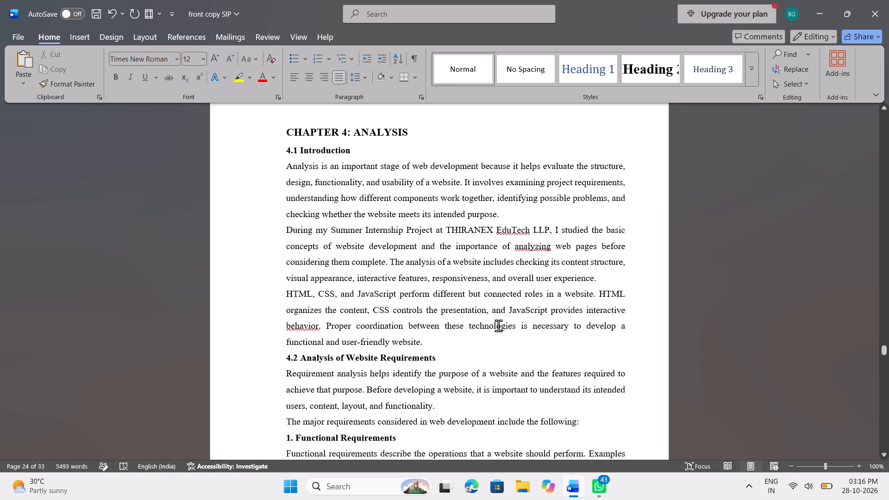
scroll(498, 325, "down", 1)
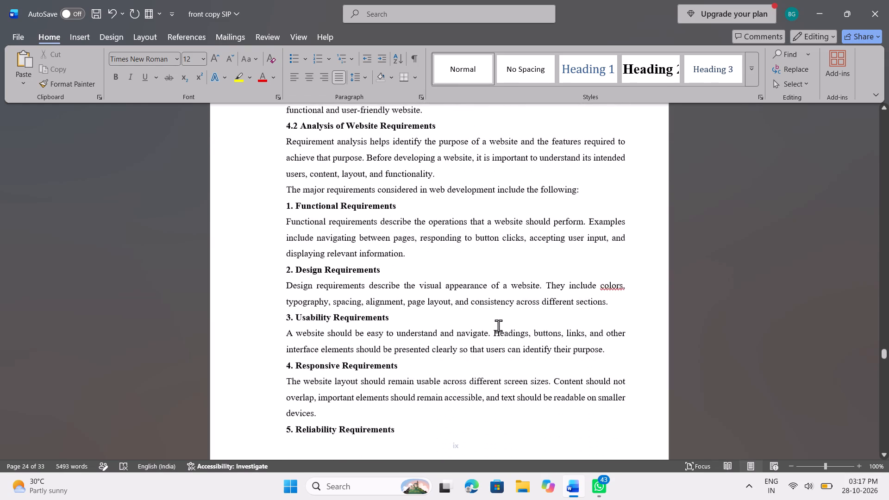
scroll(498, 325, "down", 3)
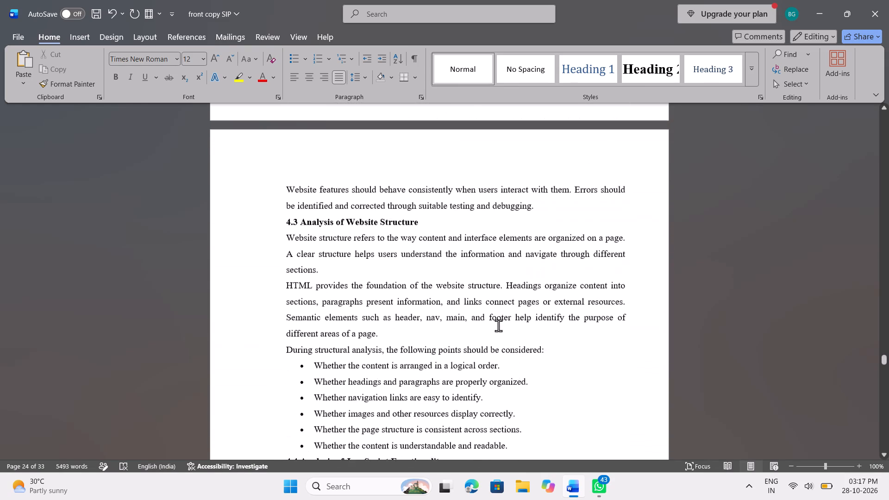
scroll(498, 325, "down", 3)
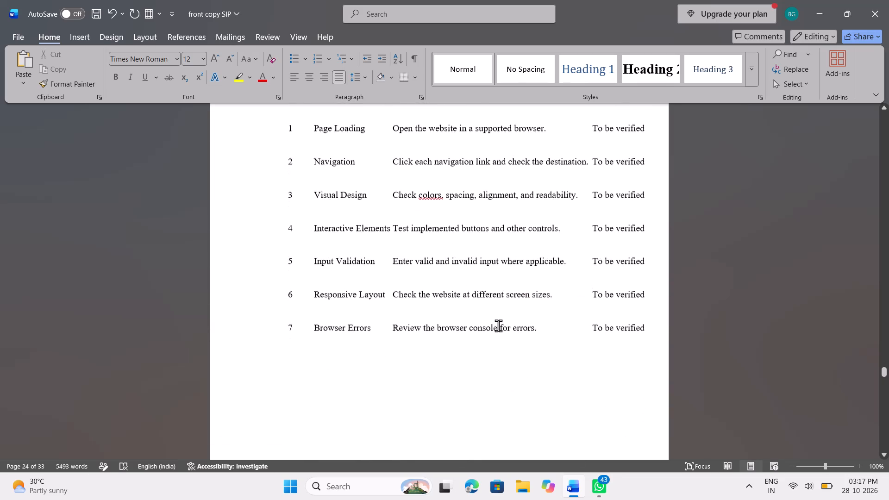
scroll(498, 325, "down", 2)
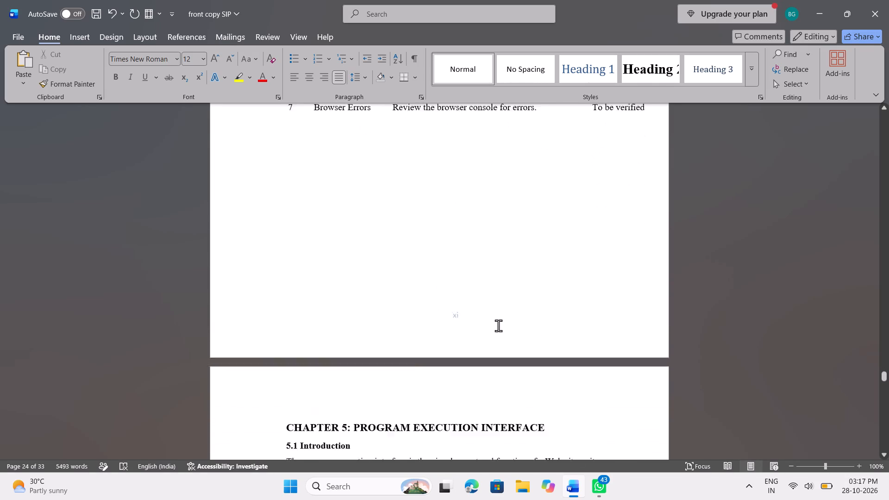
scroll(498, 325, "down", 3)
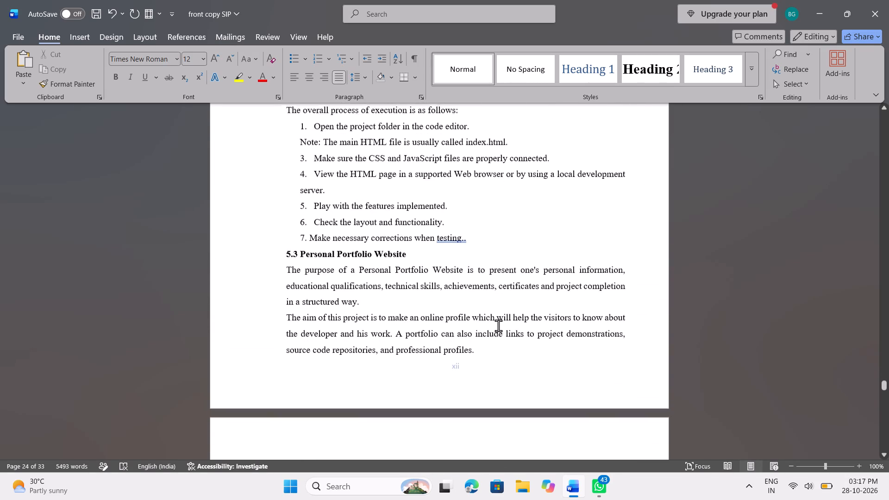
scroll(498, 325, "down", 4)
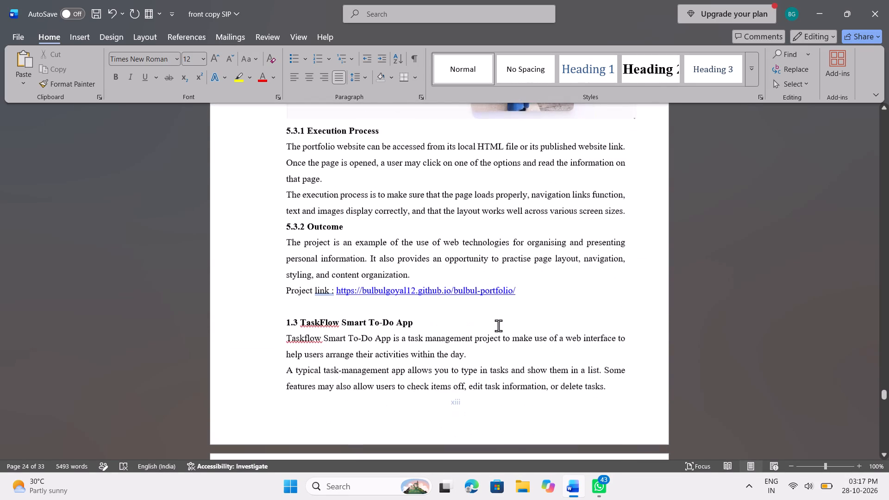
Review the report from the TaskFlow Smart To-Do App section through the Weather Dashboard, Chapter 6 and the Chapter 7 summary.
scroll(498, 325, "down", 1)
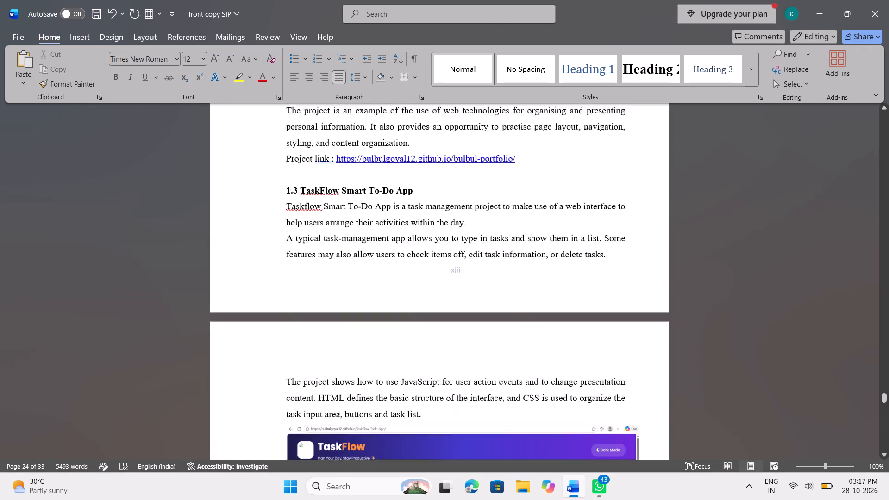
scroll(498, 325, "down", 4)
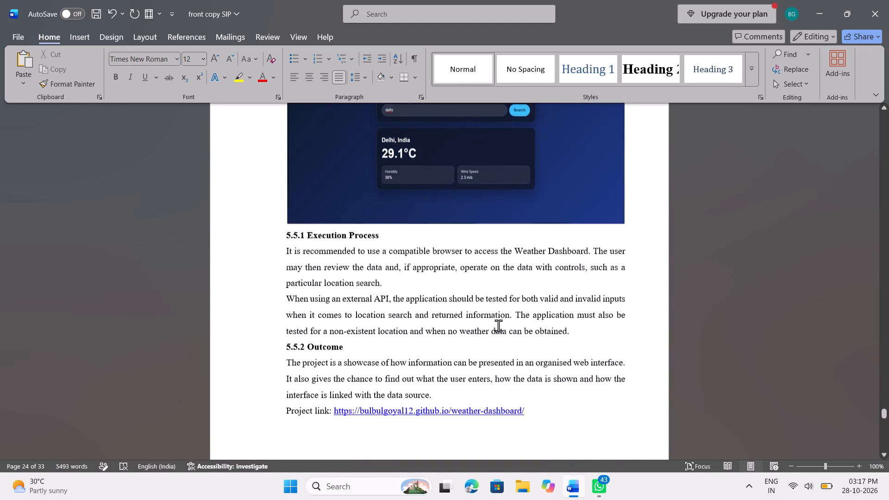
scroll(498, 325, "down", 2)
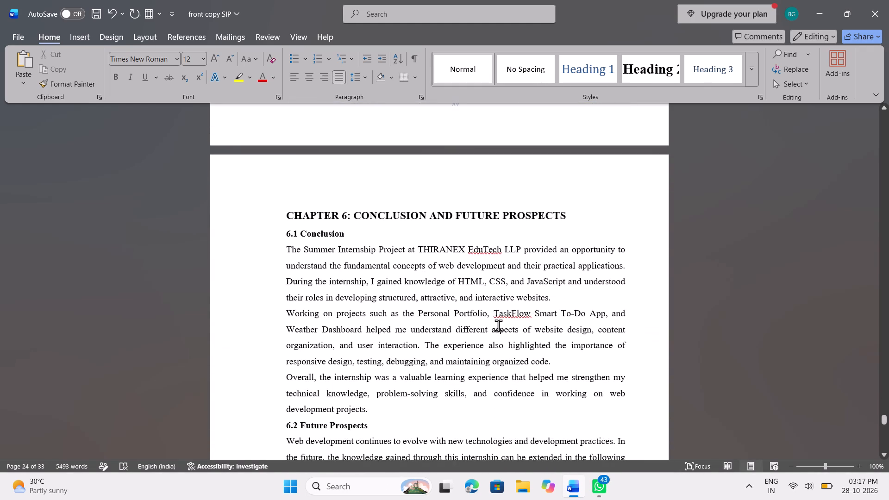
scroll(498, 325, "down", 3)
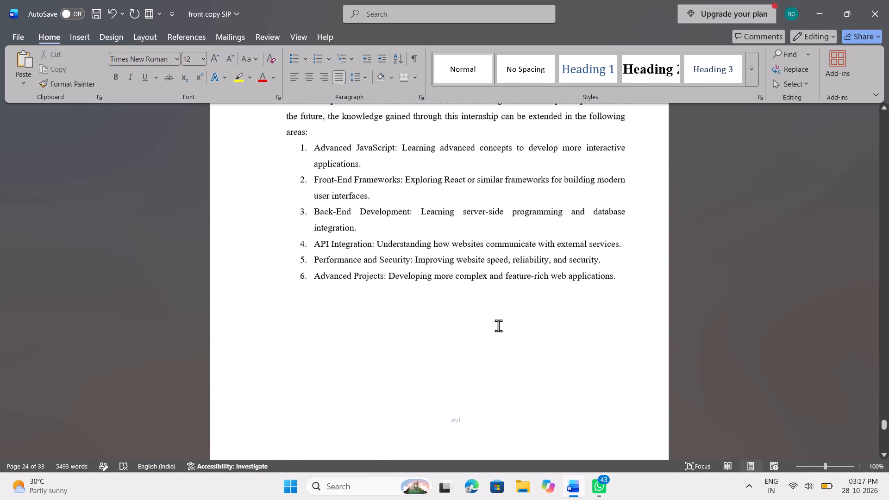
scroll(498, 325, "down", 2)
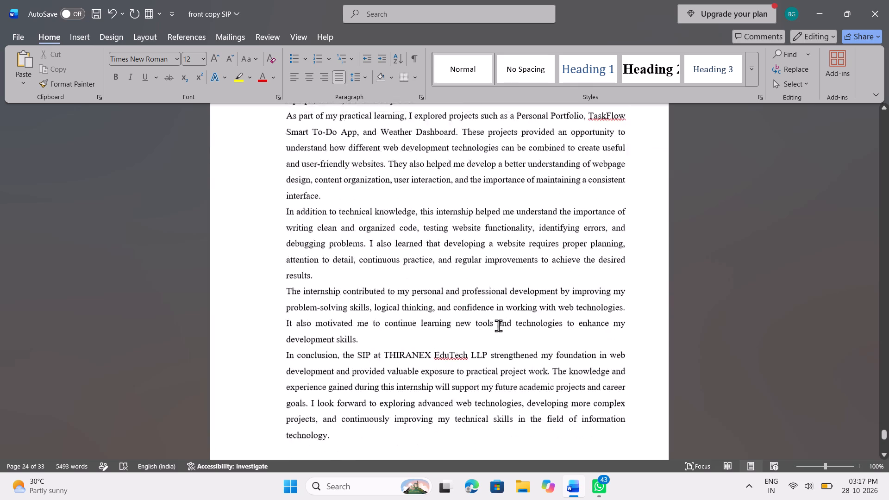
scroll(498, 325, "down", 1)
Copy all text from the CHAPTER 6: CONCLUSION AND FUTURE PROSPECTS heading through the end of Chapter 7: Summary, stopping before REFERENCES.
scroll(498, 325, "up", 2)
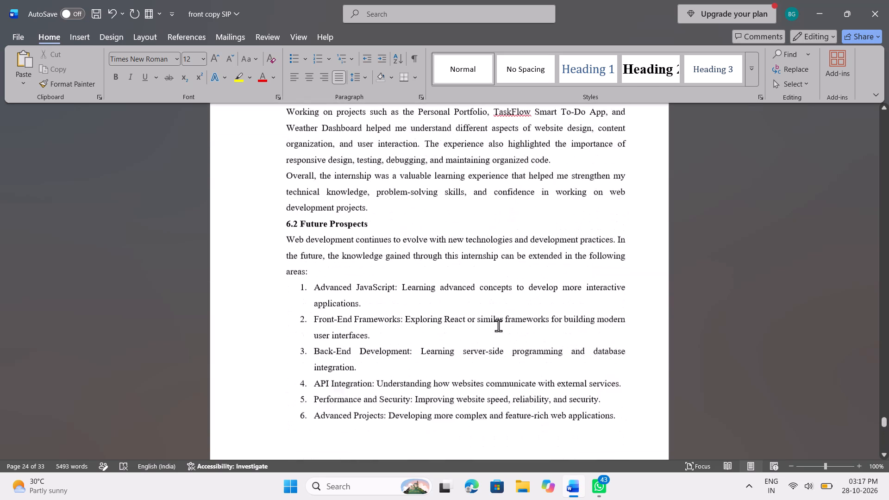
scroll(498, 325, "up", 1)
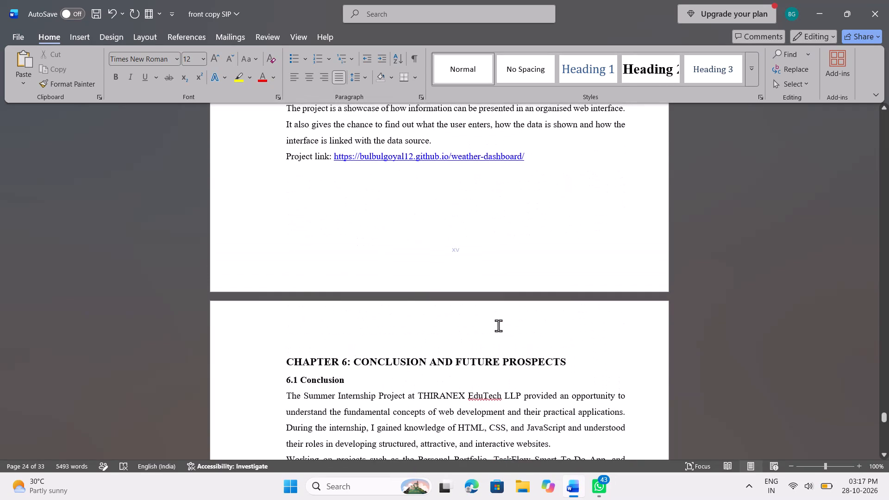
left_click_drag(283, 364, 366, 466)
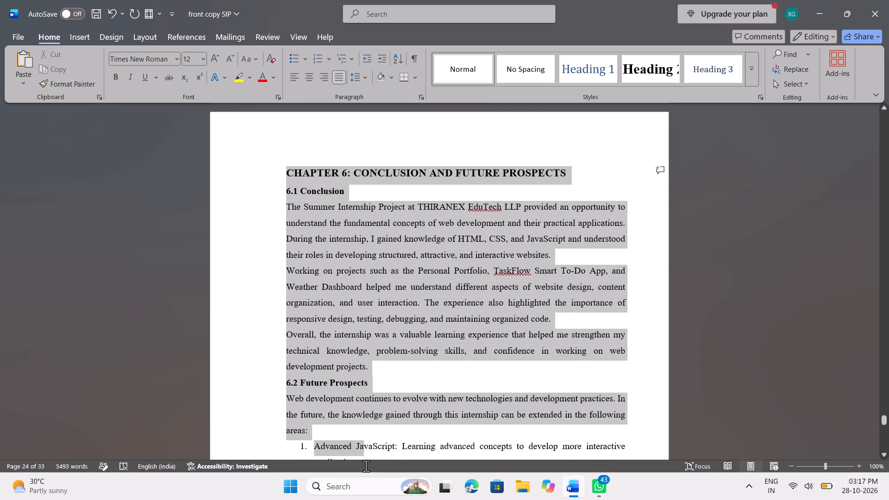
left_click_drag(366, 466, 373, 475)
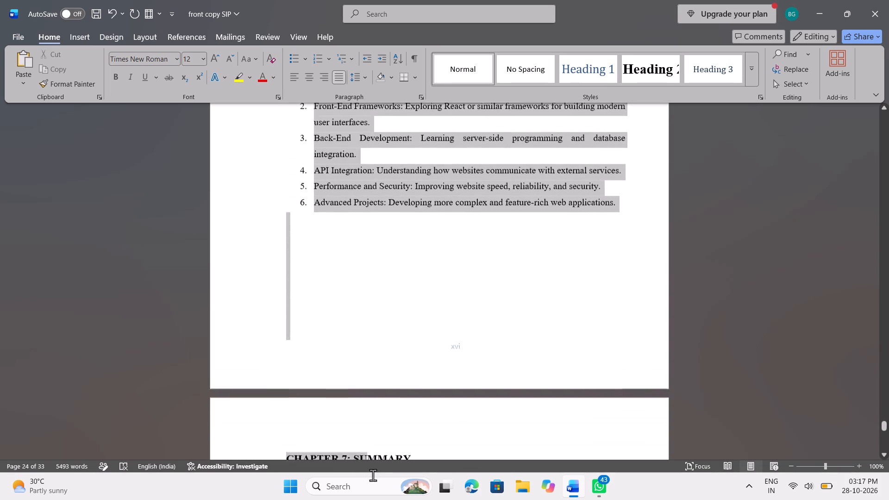
left_click_drag(373, 475, 374, 475)
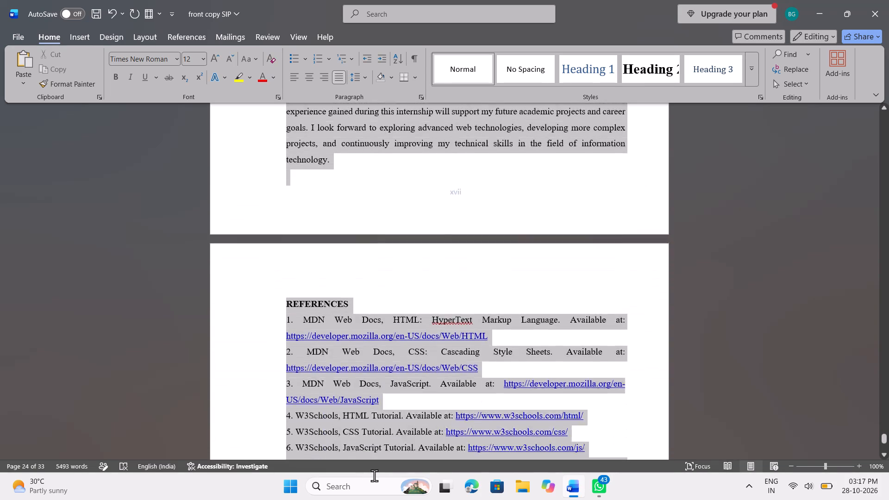
left_click_drag(374, 475, 337, 206)
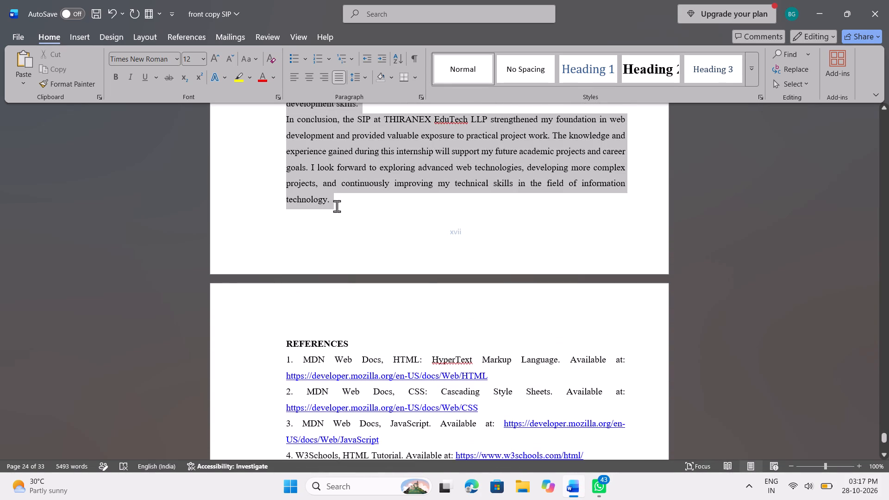
left_click_drag(337, 206, 338, 212)
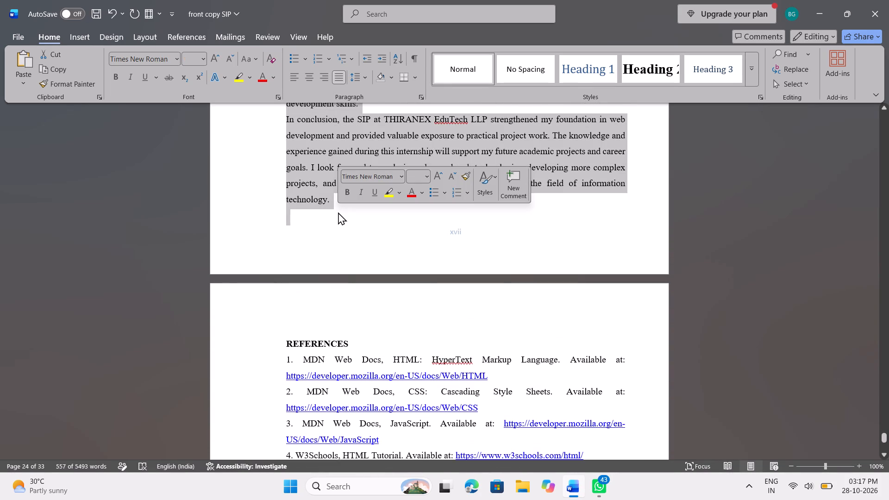
key("ctrl+c")
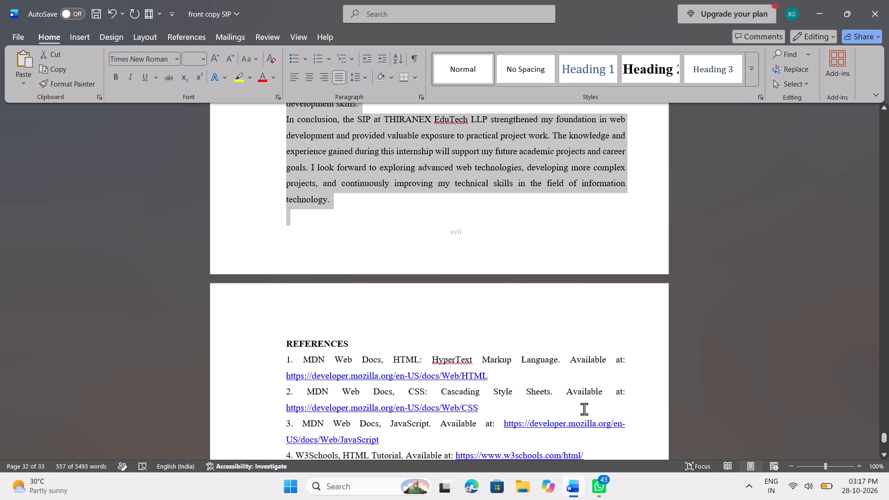
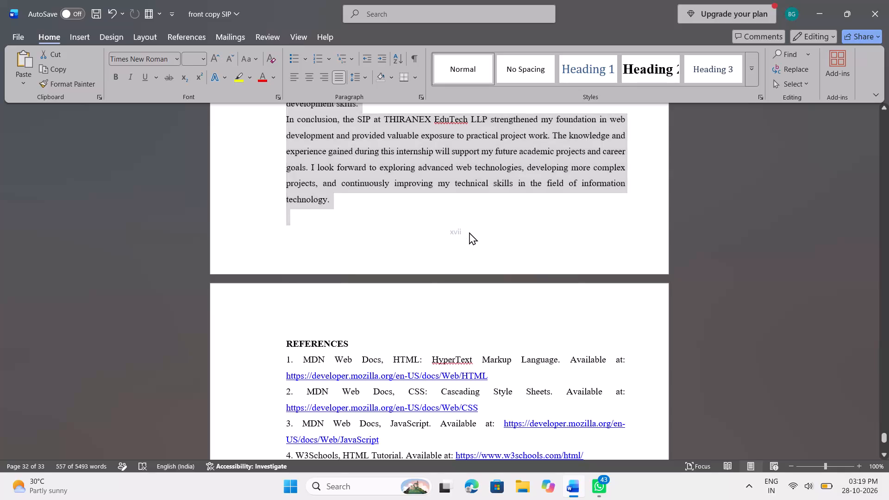
Look back through the reworded conclusion chapters to the opening line of Chapter 6, checking headings and formatting.
scroll(469, 232, "up", 2)
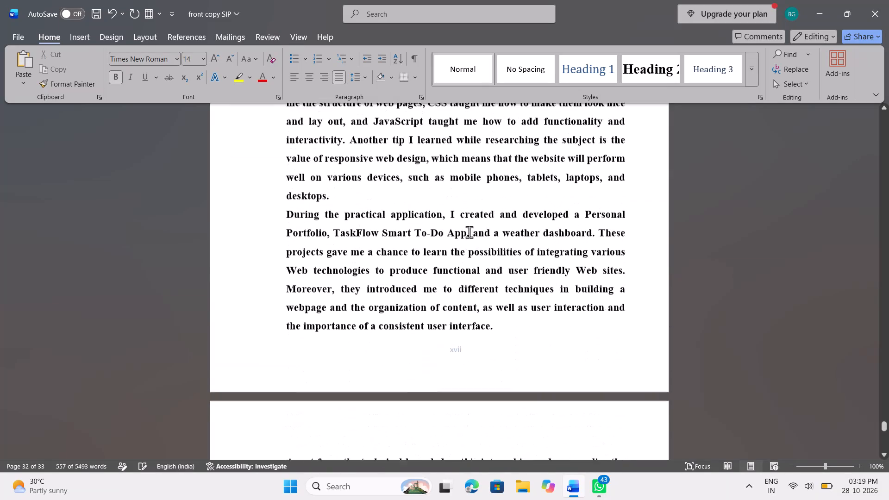
scroll(469, 232, "up", 4)
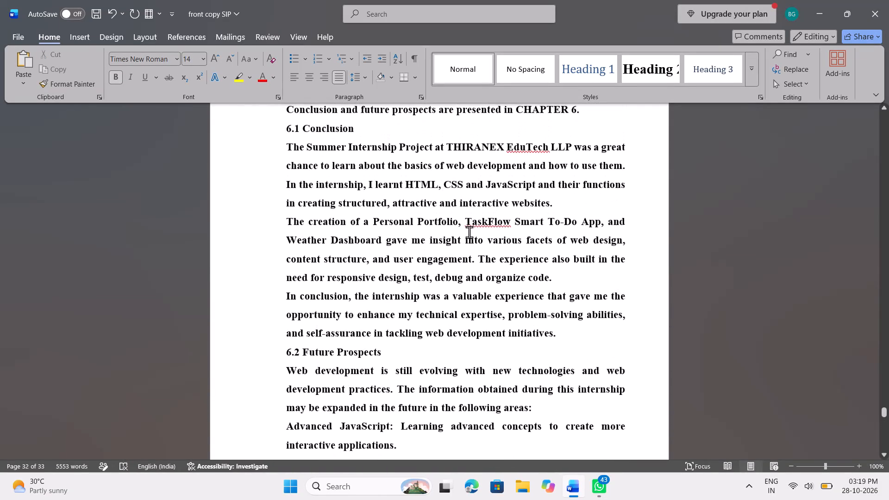
scroll(469, 232, "up", 1)
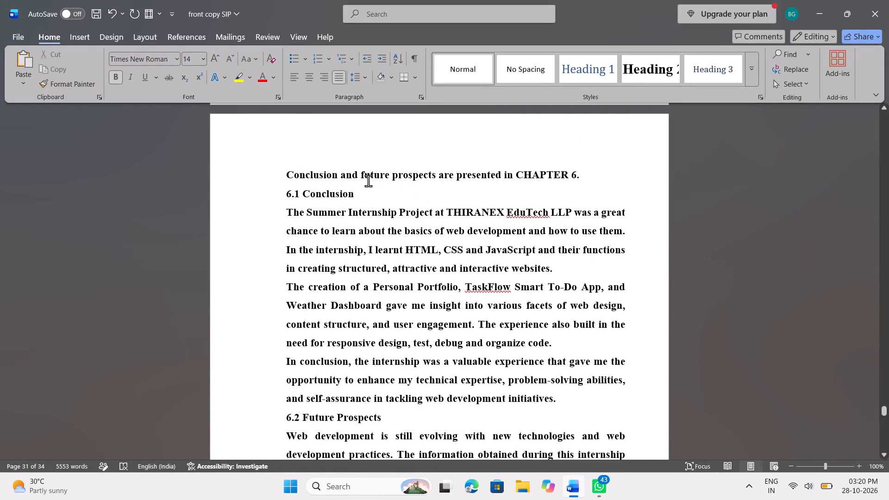
scroll(368, 181, "up", 1)
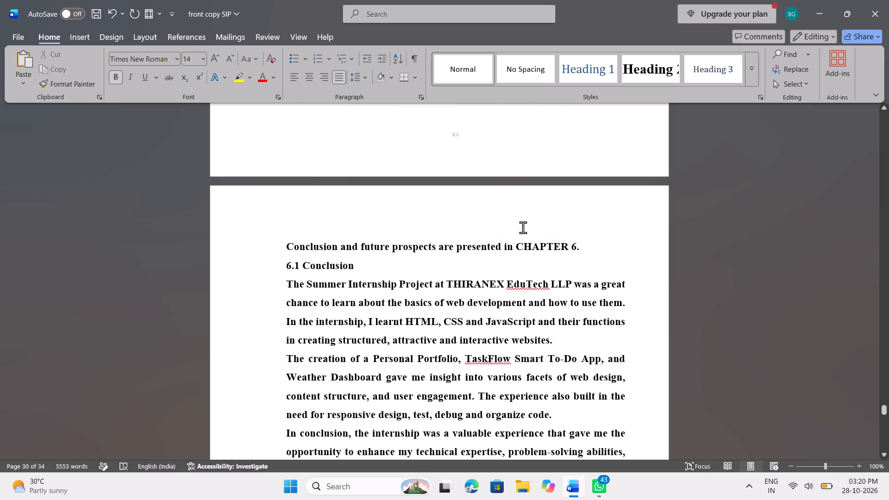
Move "CHAPTER 6" to the start of the conclusion chapter's title line, followed by a colon, and remove the leftover word "in".
left_click_drag(601, 247, 545, 257)
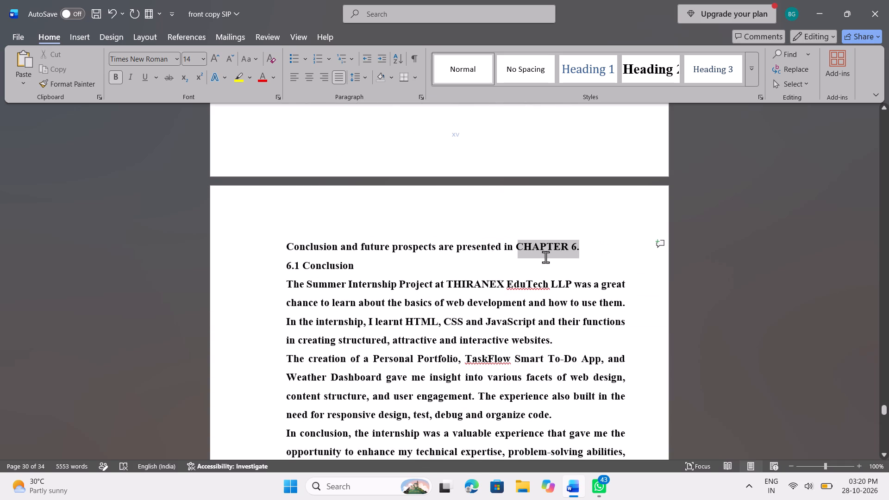
left_click_drag(545, 257, 535, 255)
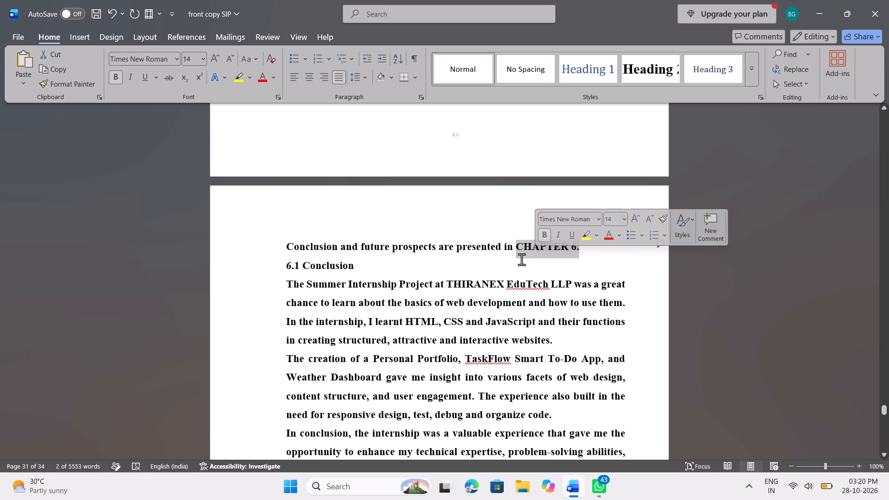
left_click(446, 263)
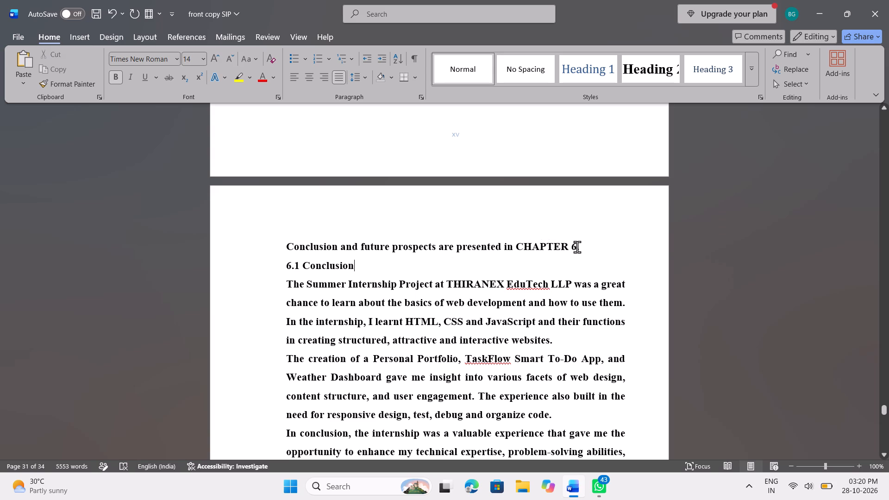
left_click_drag(577, 247, 526, 250)
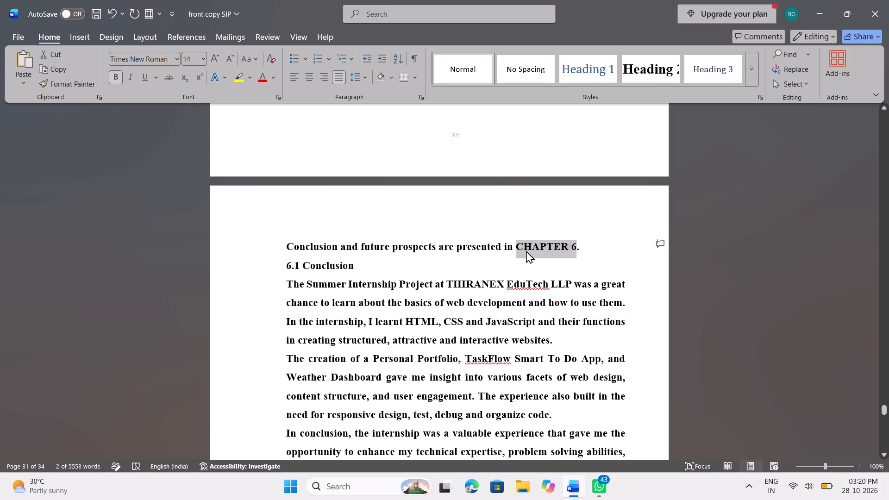
key("ctrl+c")
key("BackSpace")
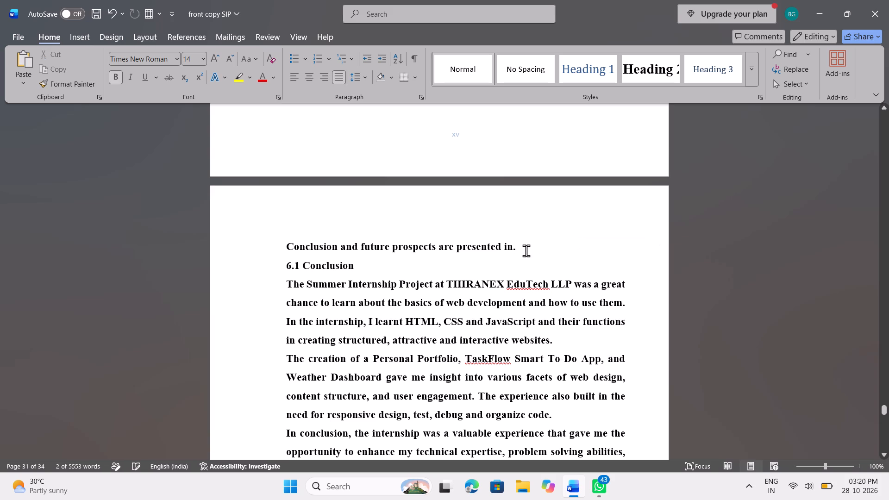
key("BackSpace")
key("BackSpace")
key("BackSpace")
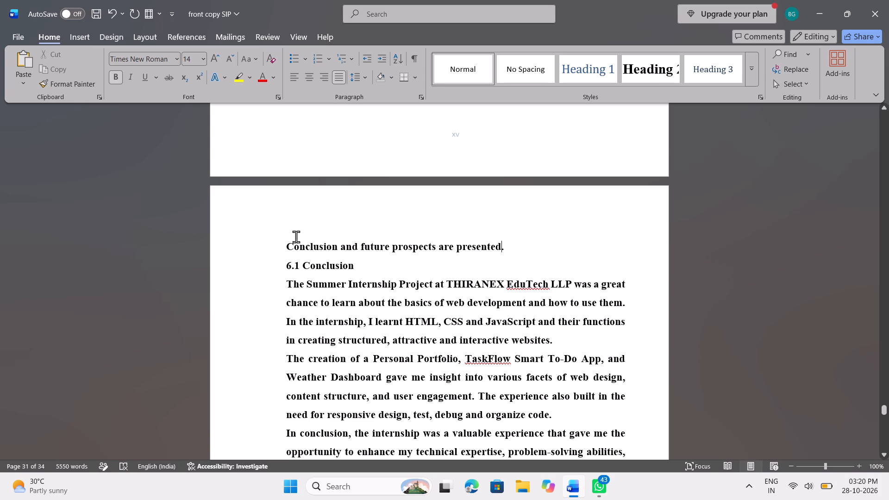
left_click(279, 240)
key("ctrl+v")
key("space")
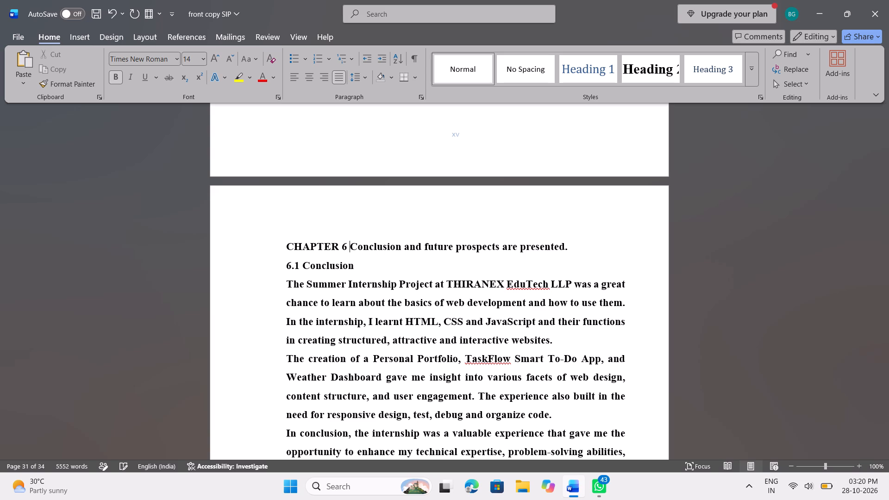
key("ctrl+semicolon")
key("shift+colon")
key("space")
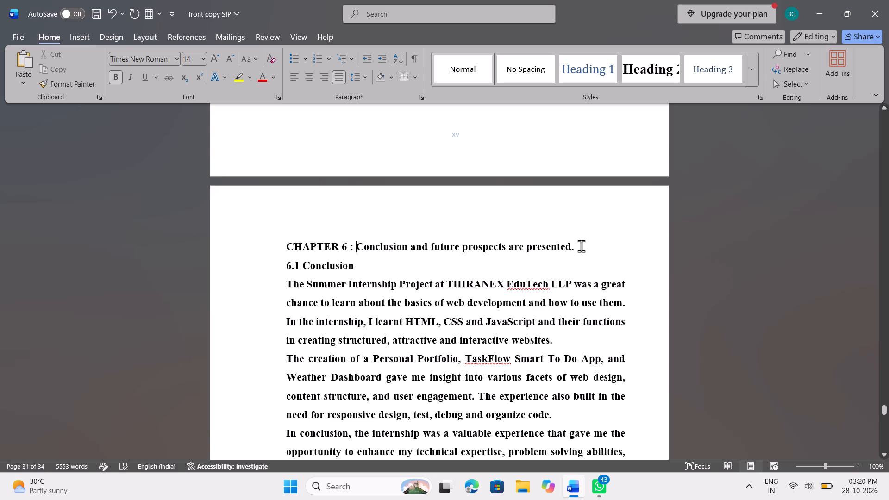
Delete "are presented." from the end of the Chapter 6 title, leaving "Conclusion and future prospects".
left_click_drag(581, 246, 519, 250)
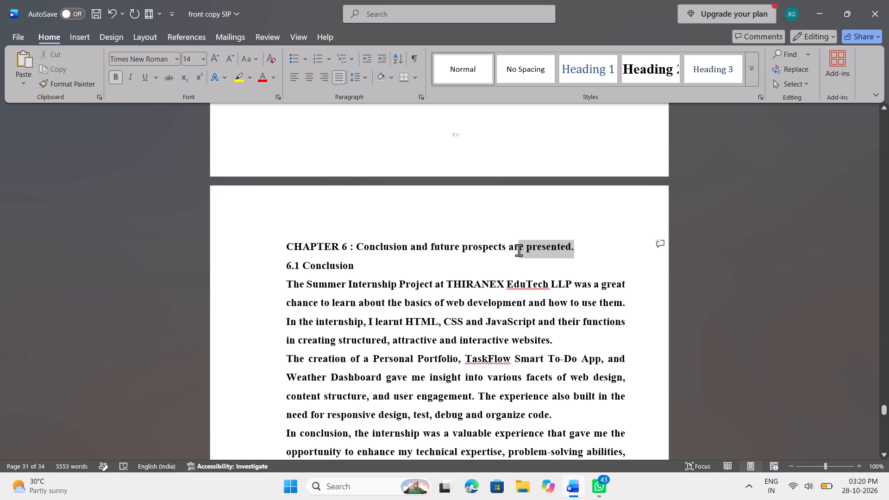
left_click_drag(519, 250, 508, 250)
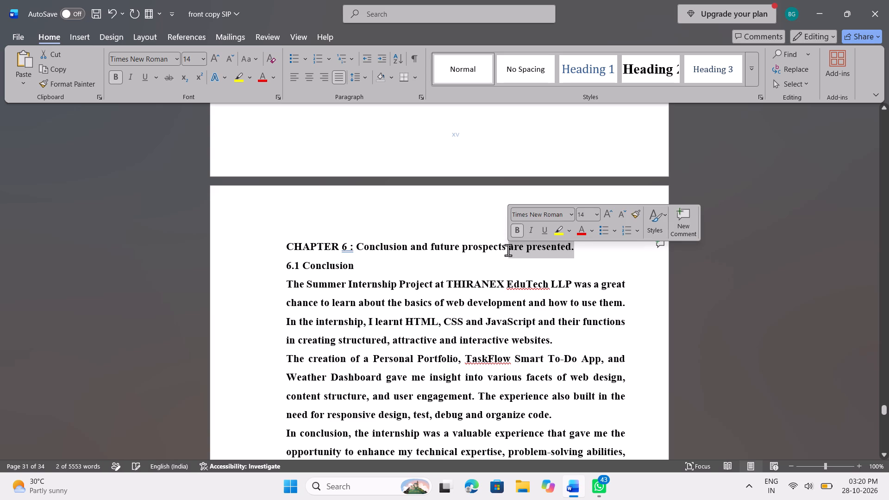
key("BackSpace")
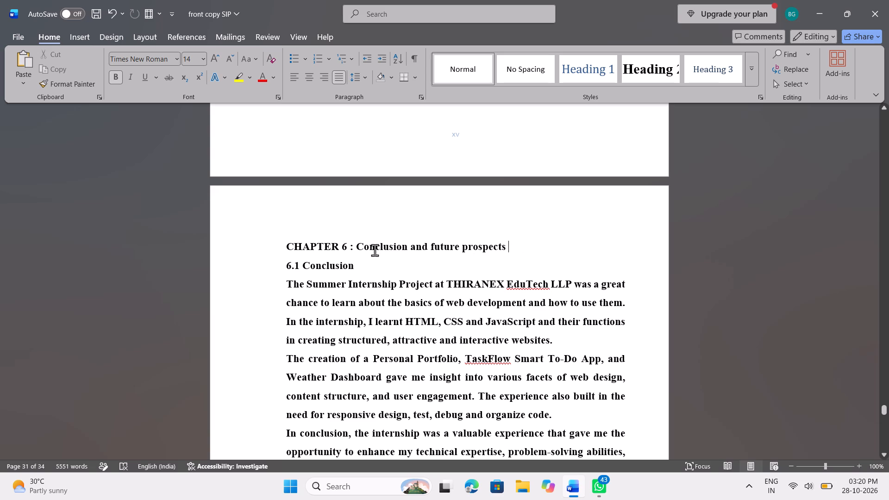
Remove bold and reduce the font size to 12 from 6.1 Conclusion through the closing summary paragraph ending in "technology".
left_click(355, 264)
left_click_drag(284, 262, 372, 425)
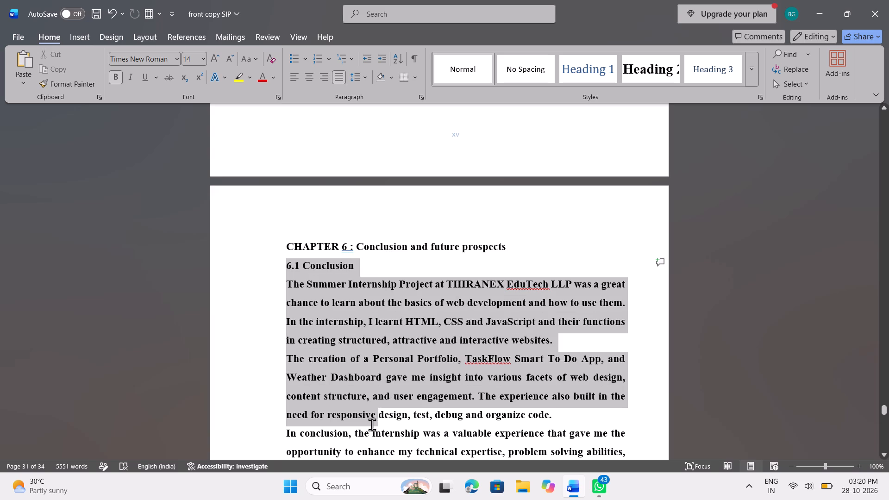
left_click_drag(372, 425, 377, 477)
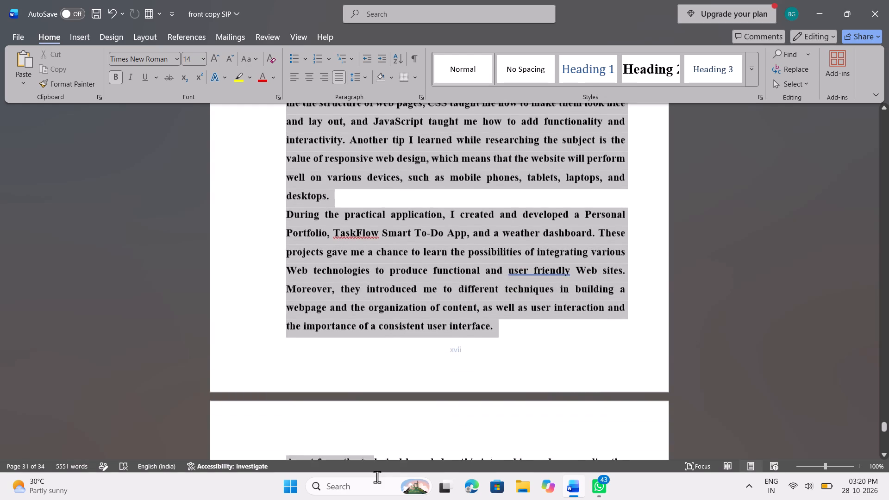
left_click_drag(377, 477, 382, 463)
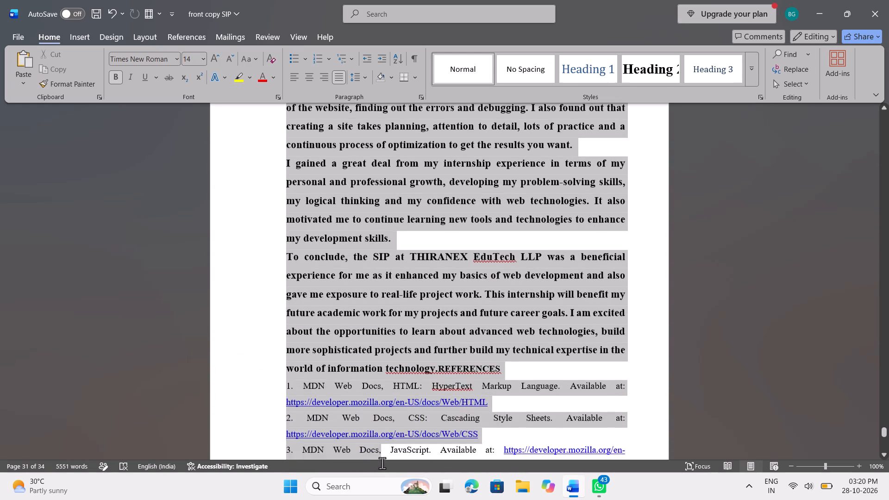
left_click_drag(382, 463, 382, 336)
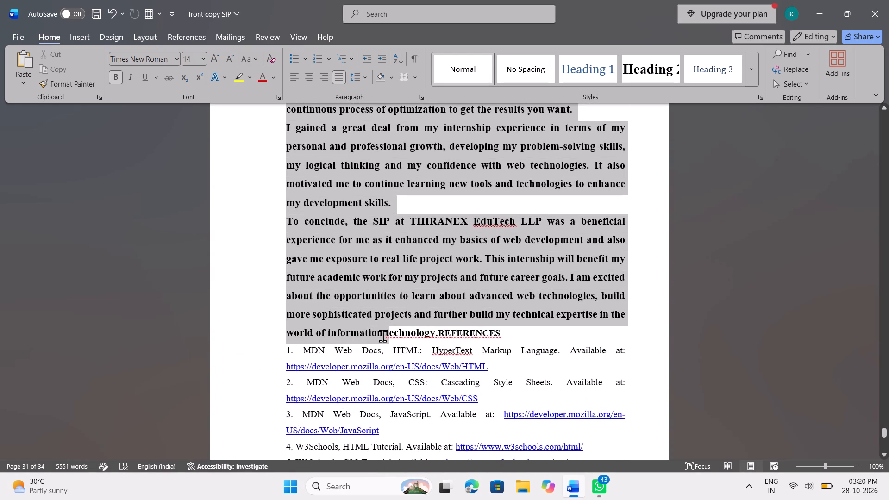
left_click_drag(382, 336, 421, 341)
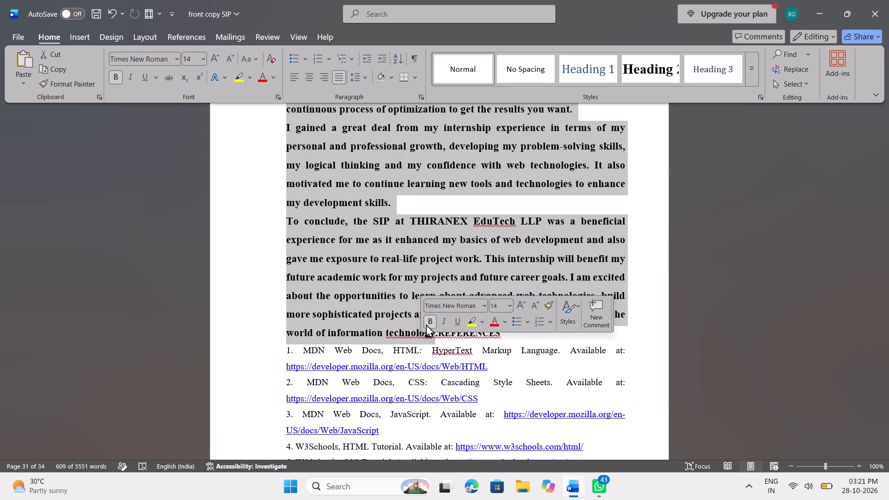
left_click(426, 324)
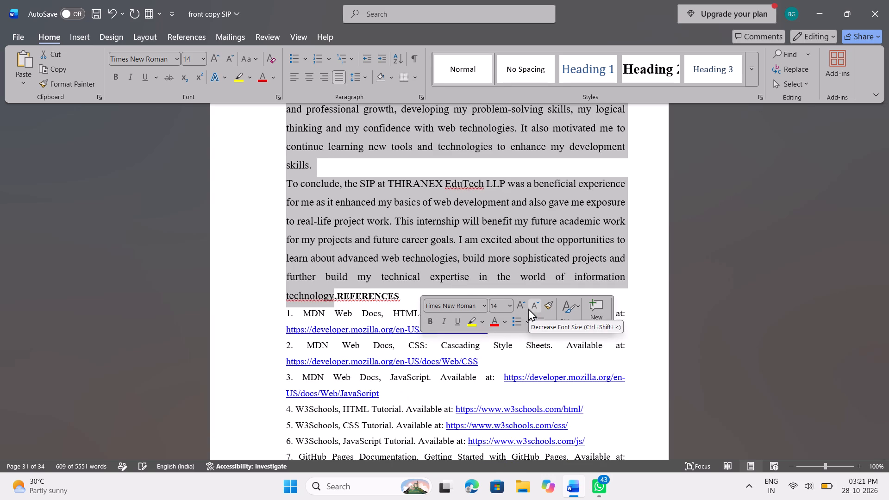
left_click(528, 308)
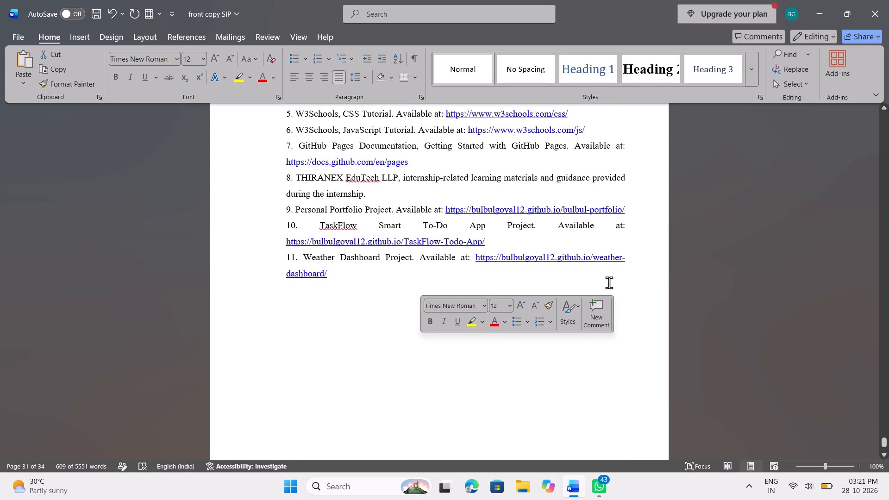
left_click(609, 282)
Separate the REFERENCES heading from the summary's last sentence onto its own line, with three blank lines above it.
scroll(529, 292, "up", 2)
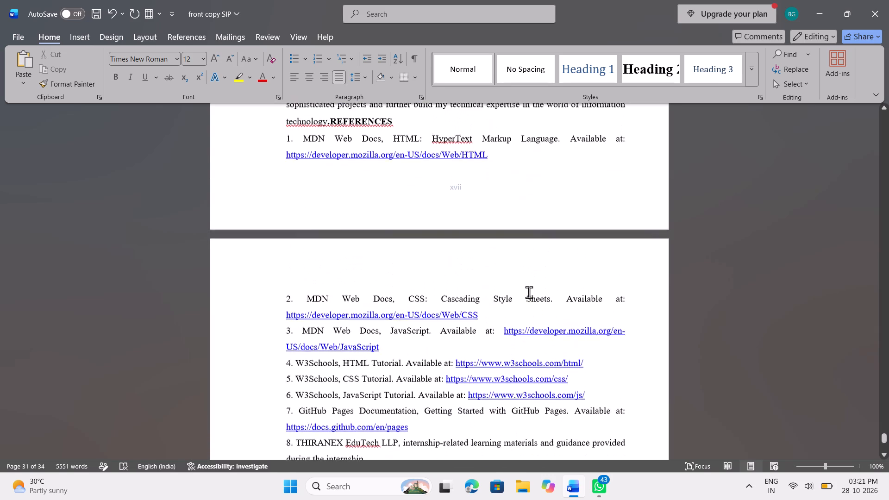
scroll(529, 292, "up", 1)
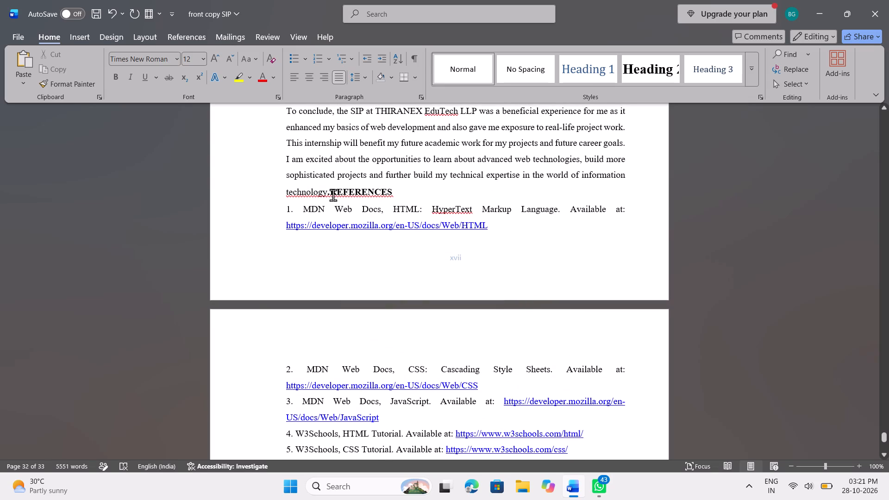
left_click(331, 194)
key("Return")
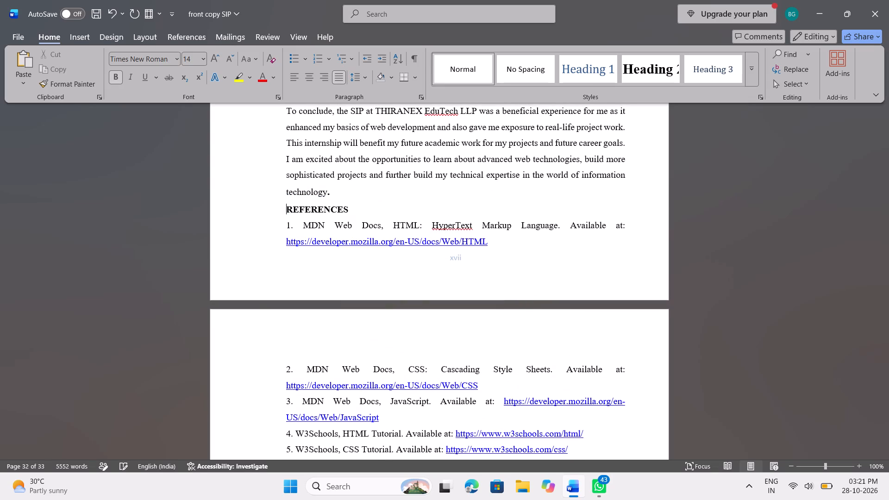
key("Return")
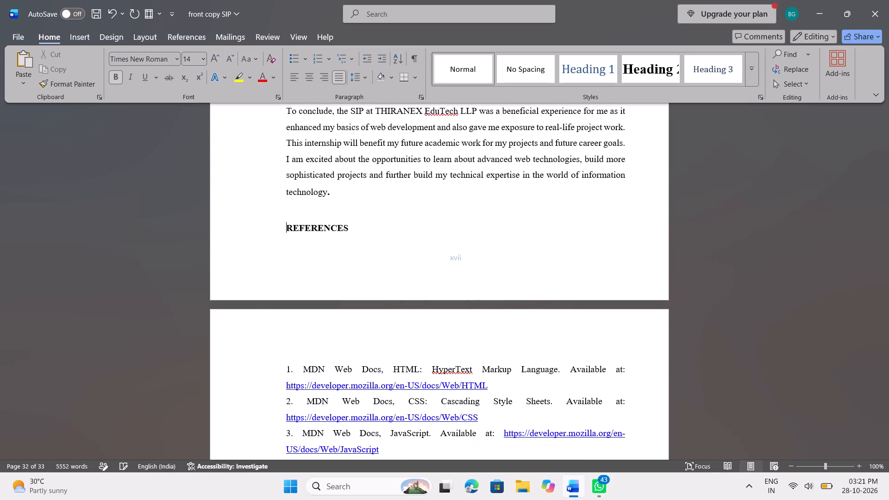
key("Return")
key("Return")
Make the 6.1 Conclusion heading bold.
scroll(331, 194, "up", 1)
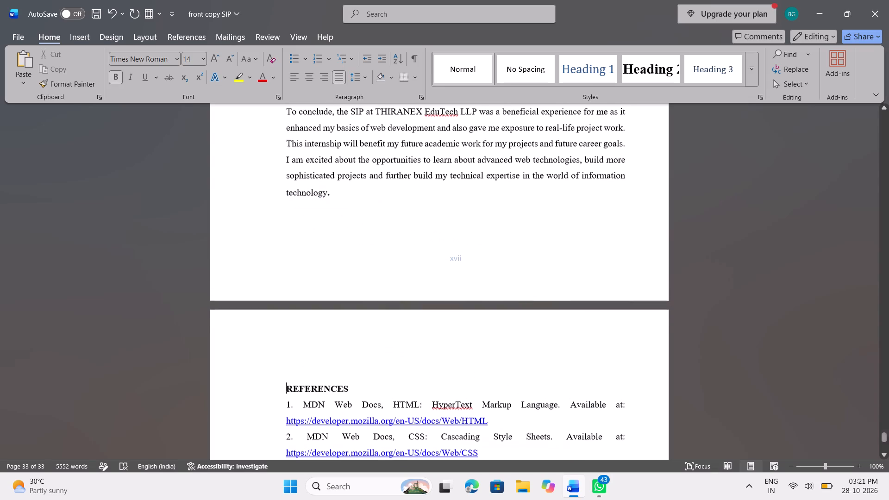
scroll(331, 194, "up", 2)
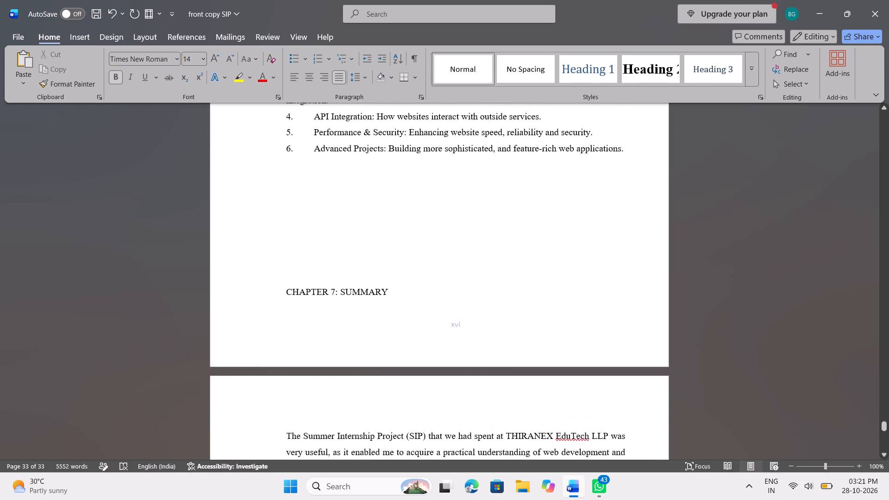
scroll(331, 194, "up", 3)
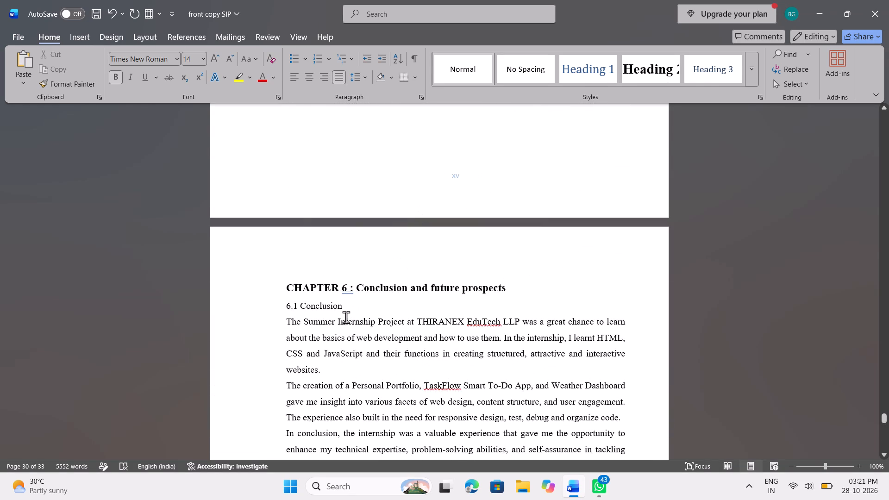
left_click_drag(357, 301, 284, 307)
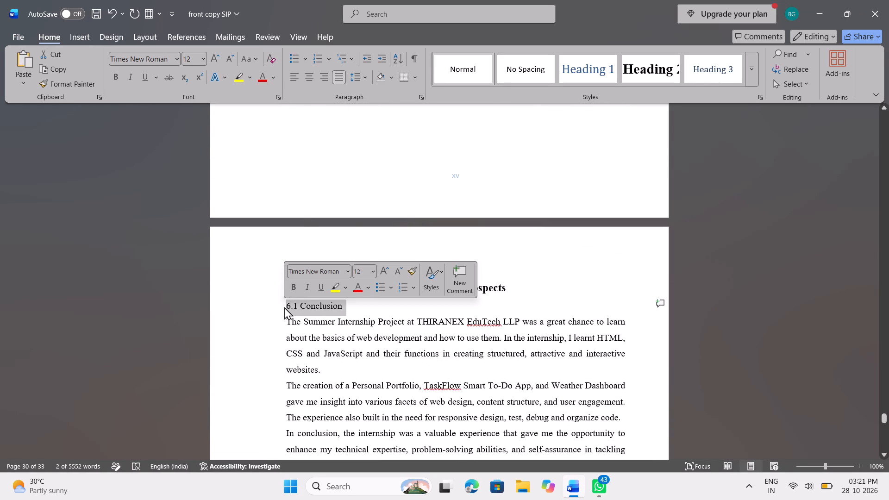
left_click(291, 294)
left_click(348, 307)
Make the 6.2 Future Prospects heading bold.
scroll(348, 307, "down", 1)
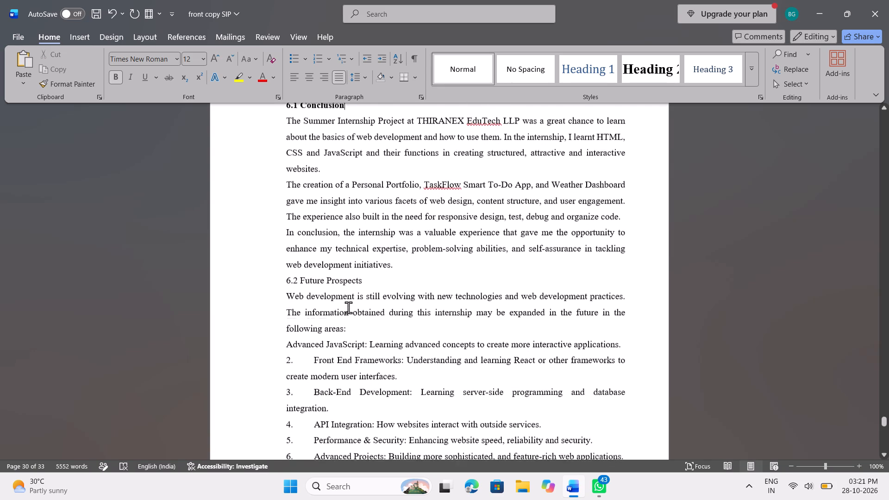
scroll(348, 307, "down", 1)
left_click_drag(373, 263, 288, 265)
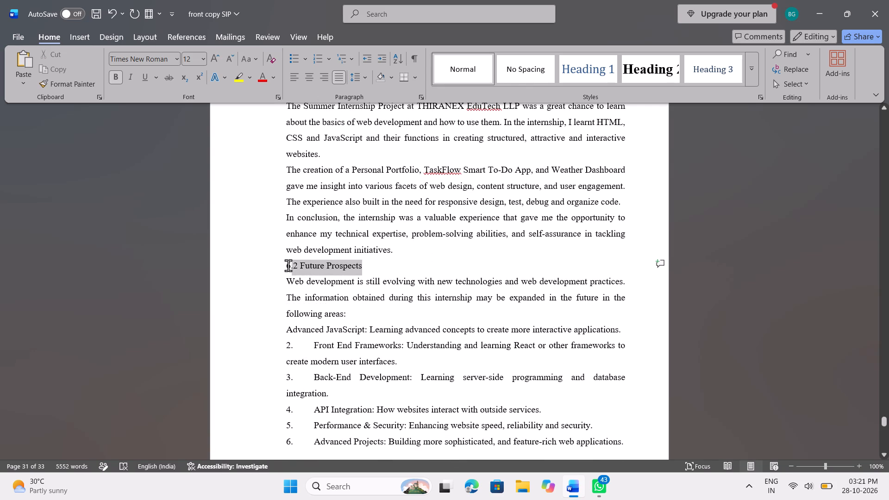
left_click_drag(288, 265, 284, 263)
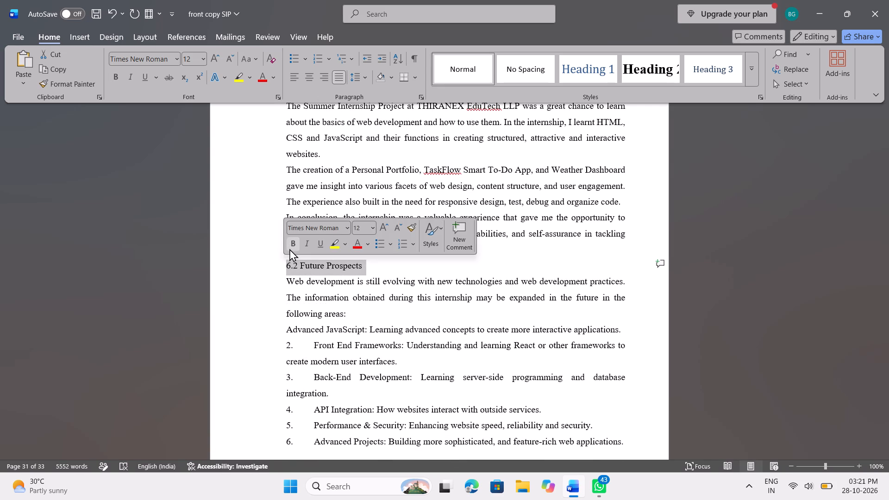
left_click(290, 247)
Insert a blank line between the last conclusion paragraph and the 6.2 Future Prospects heading.
left_click(406, 256)
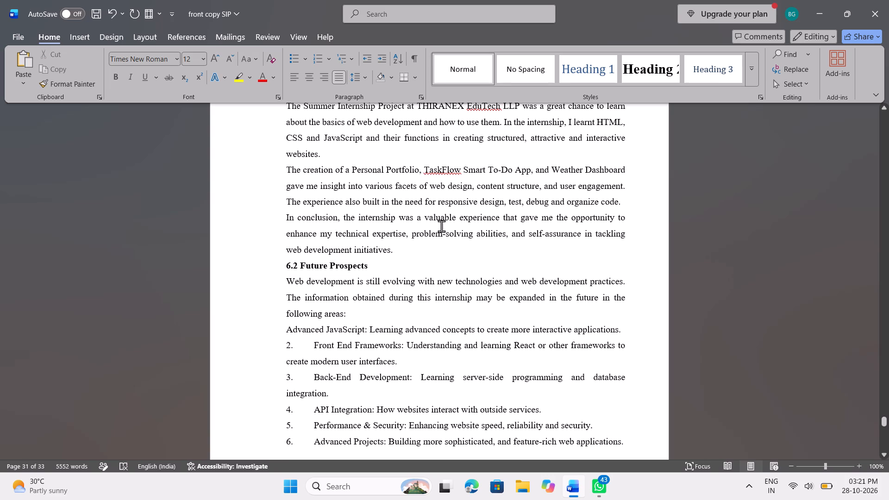
key("Return")
scroll(441, 226, "down", 1)
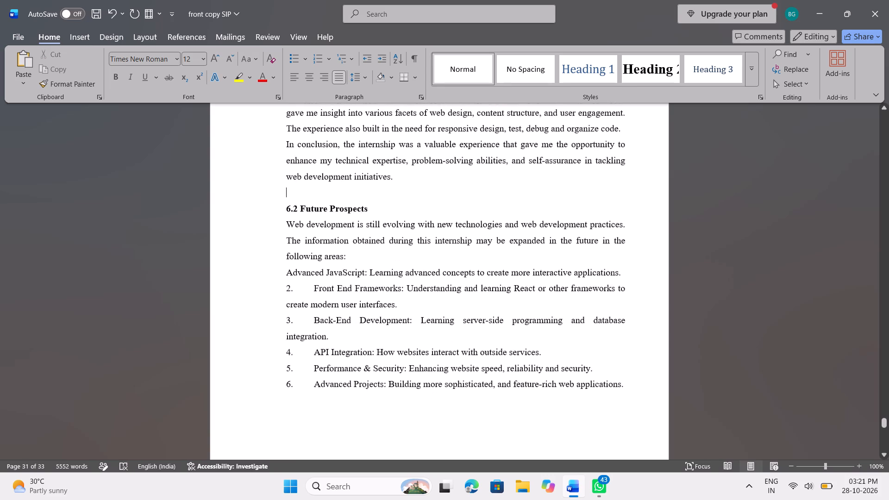
Replace the wide gaps after numbers 2 and 3 in the Future Prospects list with three spaces each.
scroll(441, 226, "down", 2)
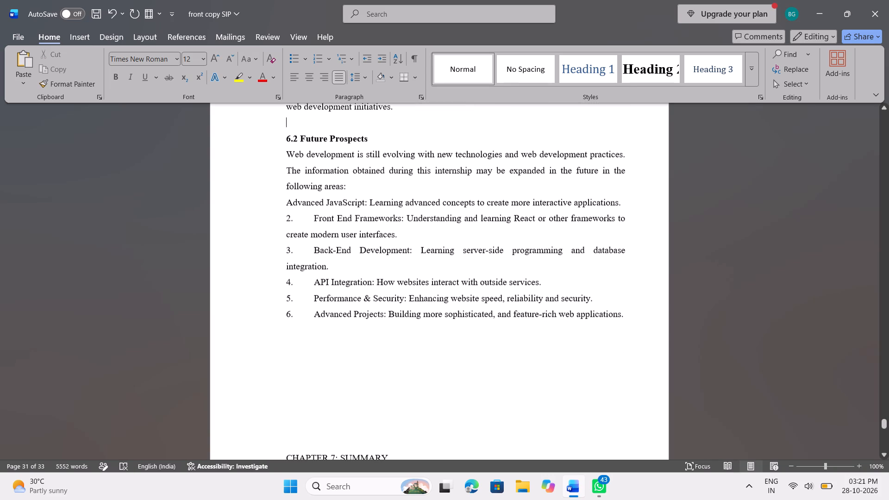
scroll(441, 226, "down", 1)
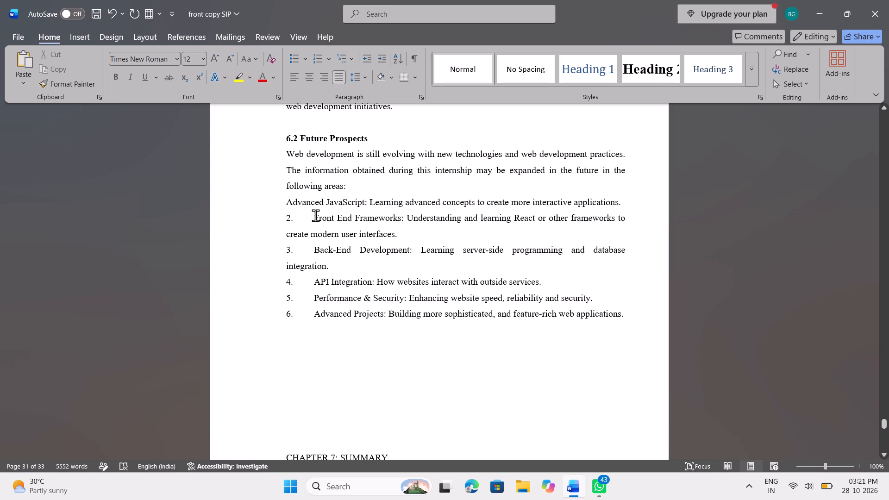
left_click(315, 215)
key("BackSpace")
key("space")
key("space")
key("space")
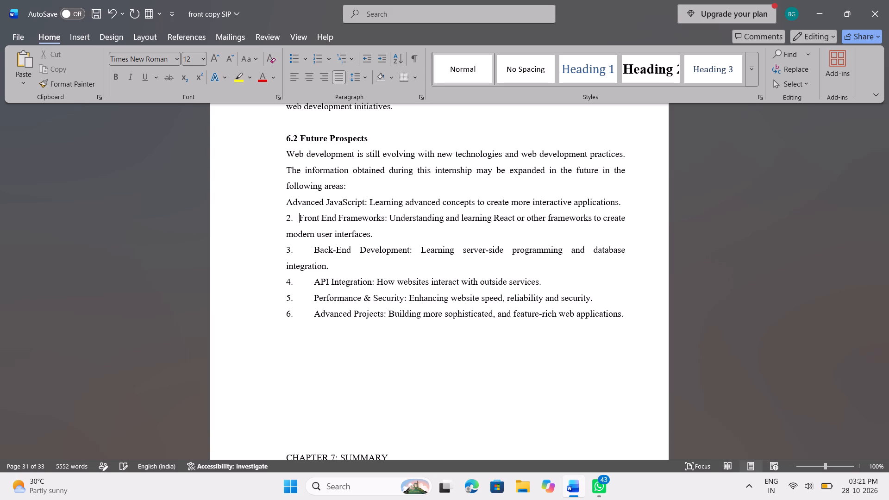
left_click(314, 254)
key("BackSpace")
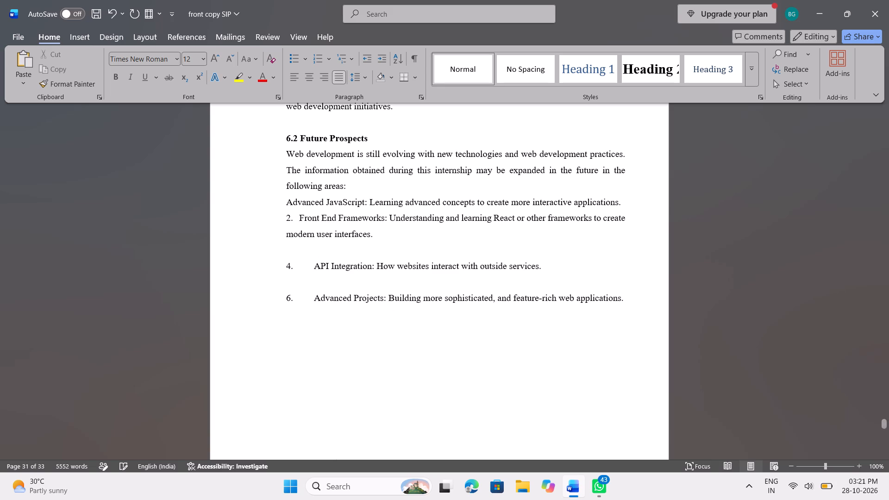
key("space")
key("space")
key("space")
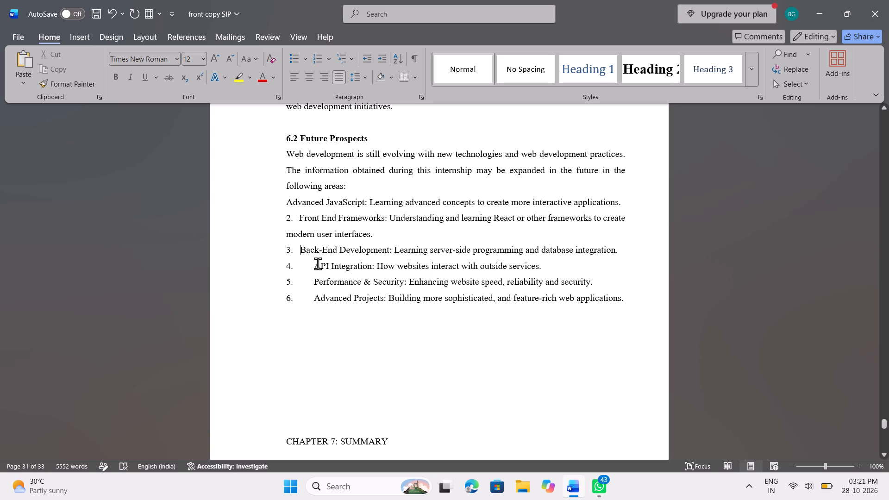
Replace the wide gaps after numbers 4 and 5 in the Future Prospects list with four spaces each.
left_click(317, 264)
key("BackSpace")
key("space")
key("space")
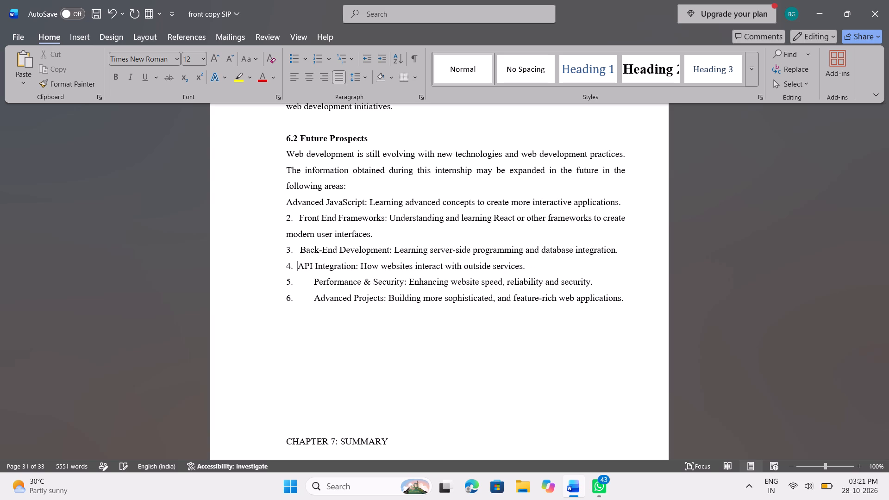
key("space")
key("space")
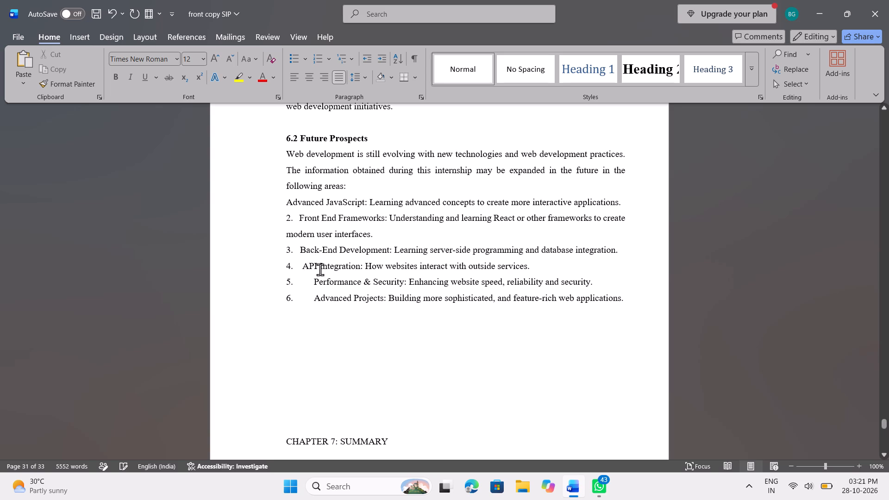
left_click(318, 277)
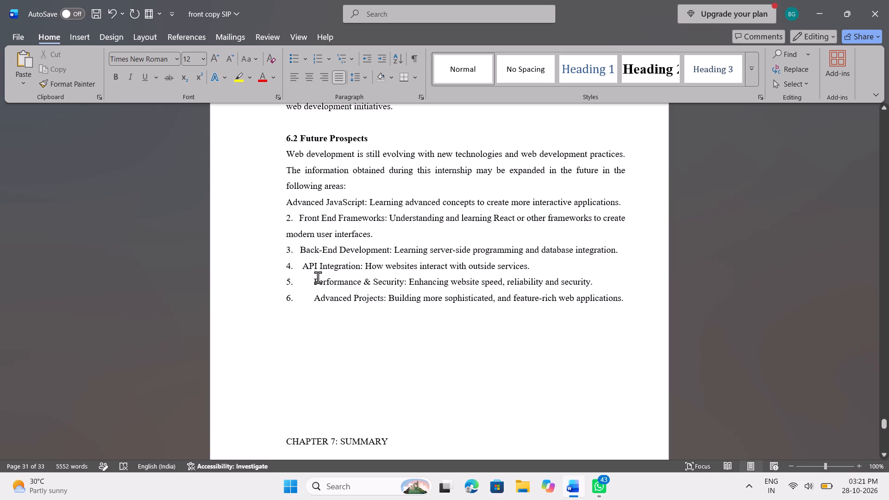
left_click(318, 277)
key("Left")
key("BackSpace")
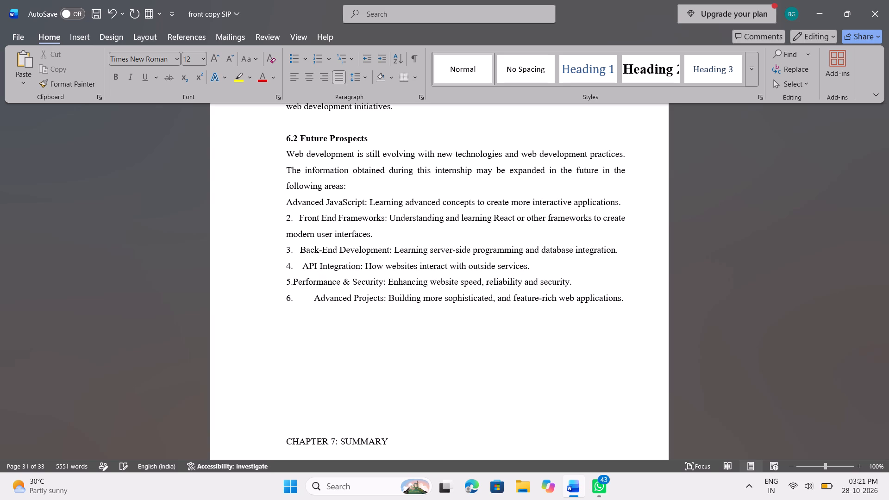
key("space")
key("space")
key("space")
key("space")
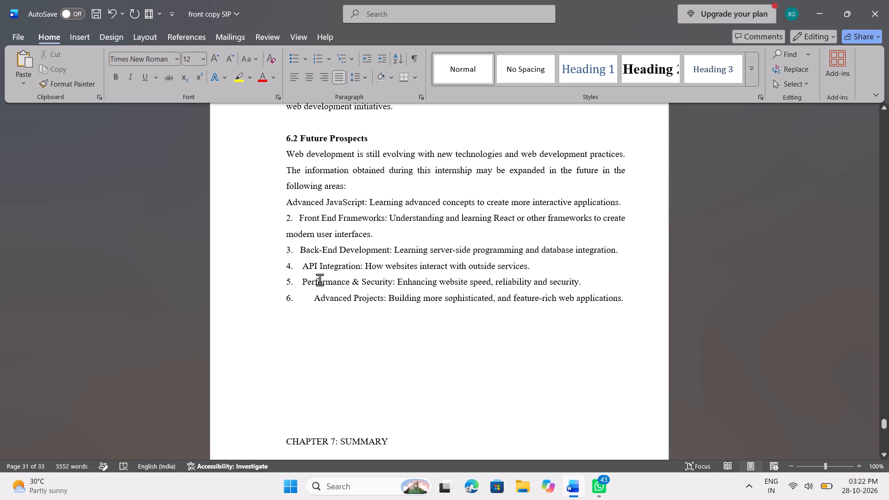
Replace the wide gap before Advanced Projects in item 6 of the Future Prospects list with four spaces.
left_click(317, 300)
key("BackSpace")
key("space")
key("space")
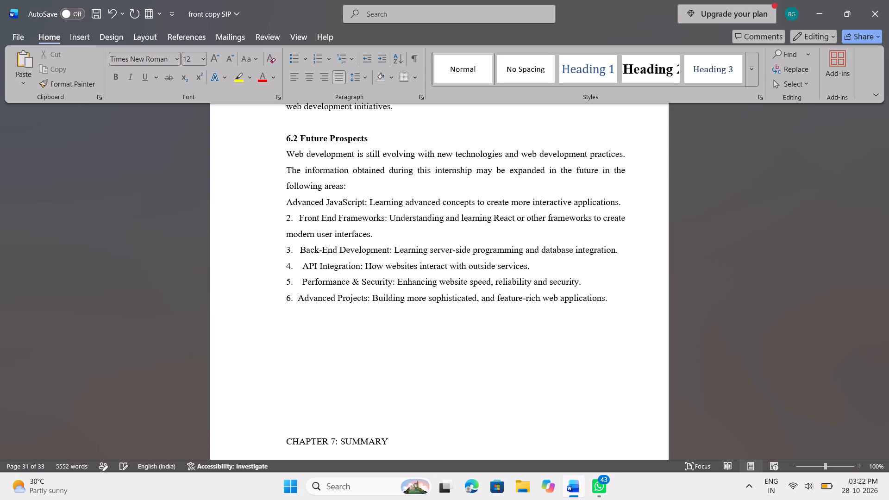
key("space")
key("space")
Add two blank lines above the CHAPTER 7: SUMMARY heading so that it starts on the next page.
scroll(317, 300, "down", 1)
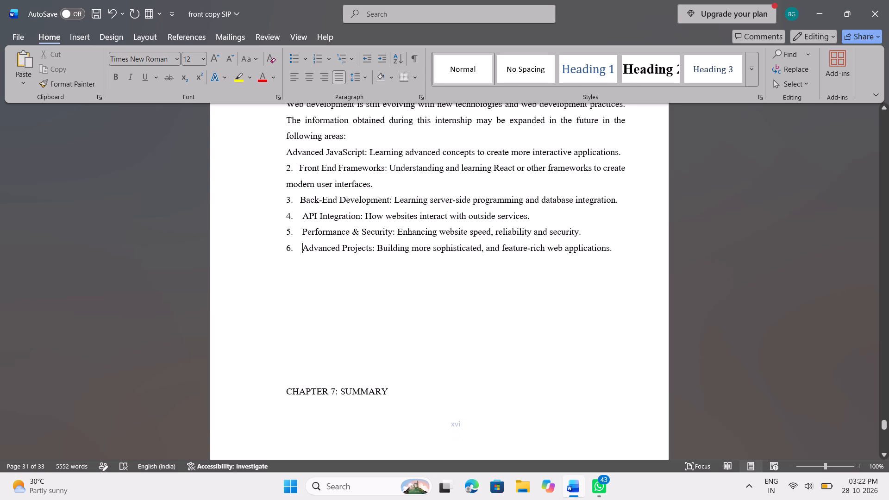
left_click(358, 346)
key("Return")
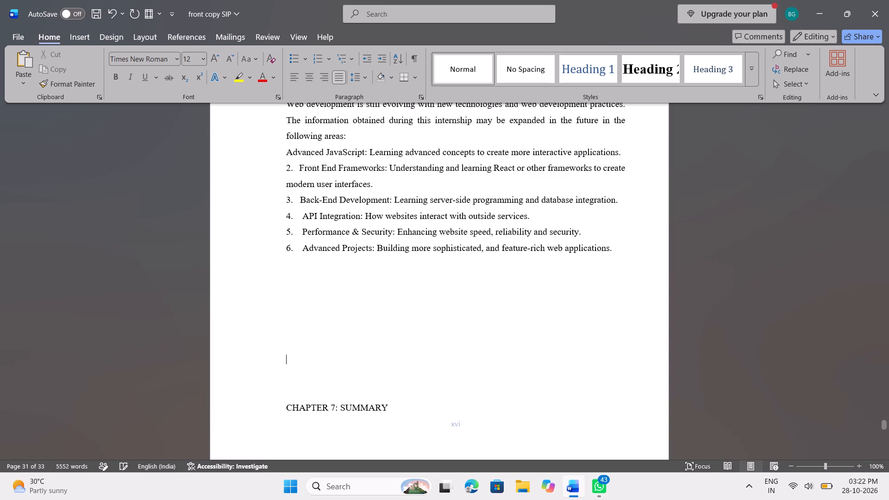
key("Return")
key("Return")
scroll(358, 346, "down", 1)
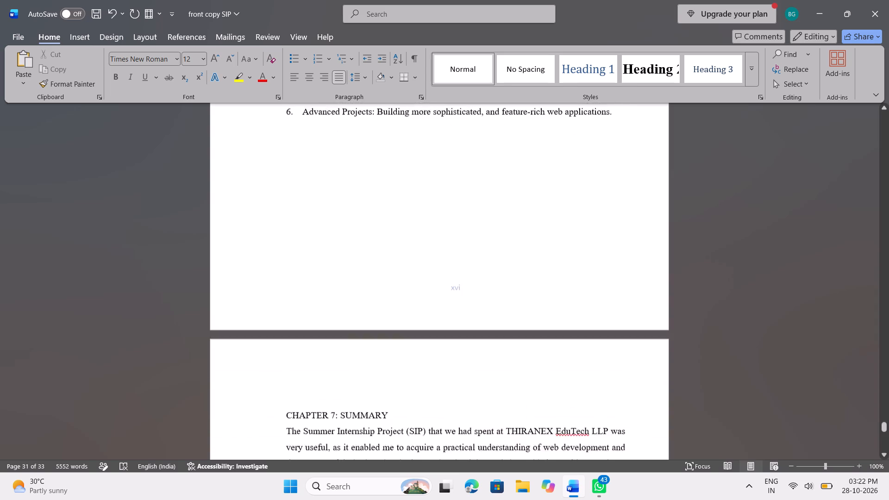
scroll(358, 346, "down", 1)
key("BackSpace")
key("BackSpace")
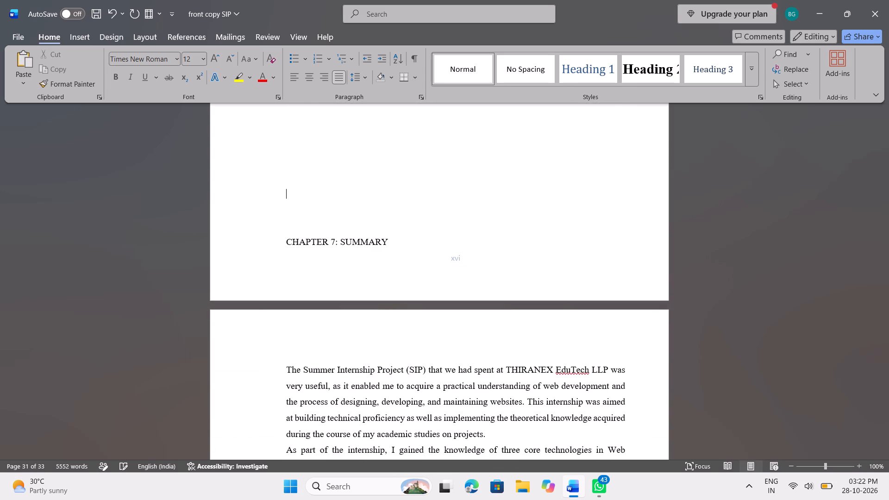
key("Return")
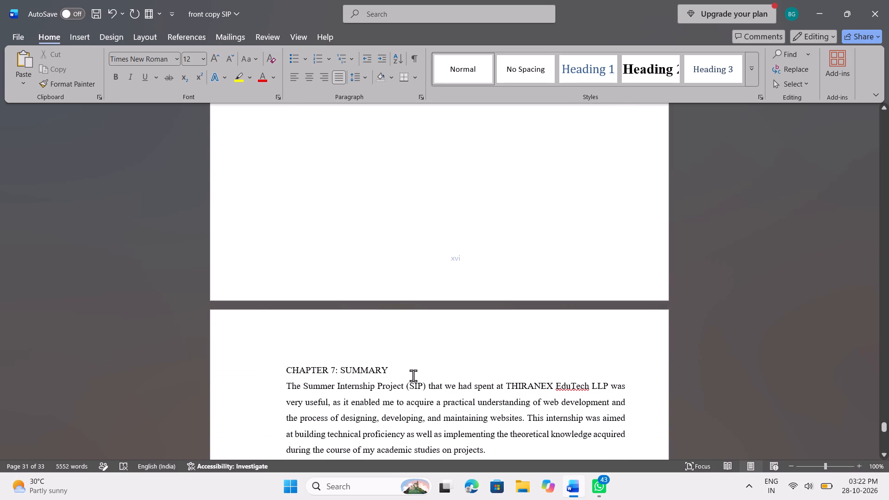
Make the CHAPTER 7: SUMMARY heading bold and increase its font size by one step.
left_click_drag(409, 370, 292, 364)
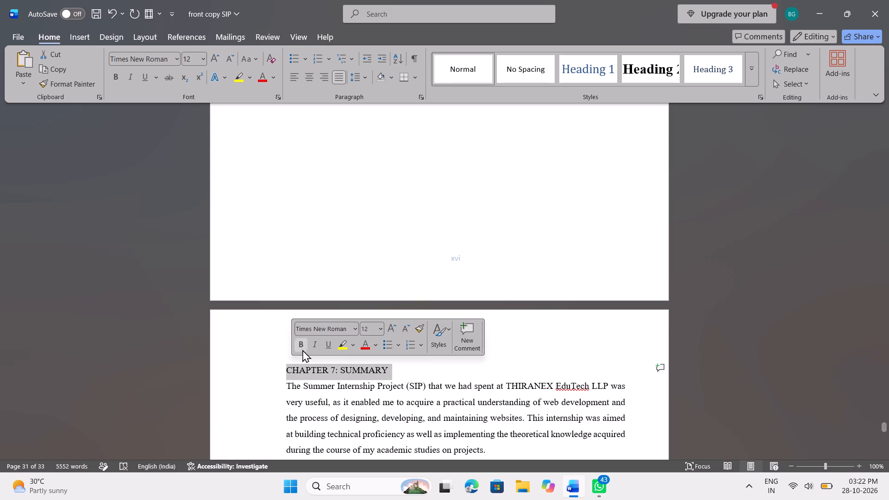
left_click(303, 346)
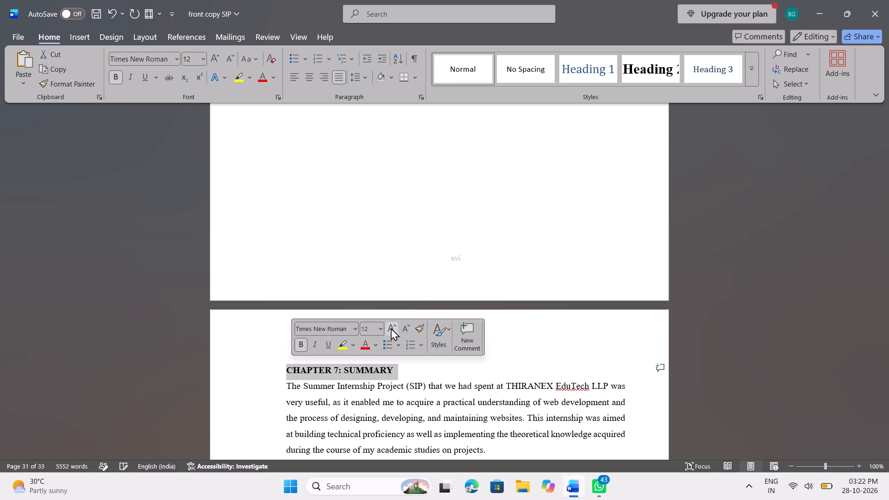
left_click(391, 328)
left_click(421, 300)
Reduce the blank lines above the REFERENCES heading, keeping it on the new page with one blank line above it.
scroll(421, 300, "down", 1)
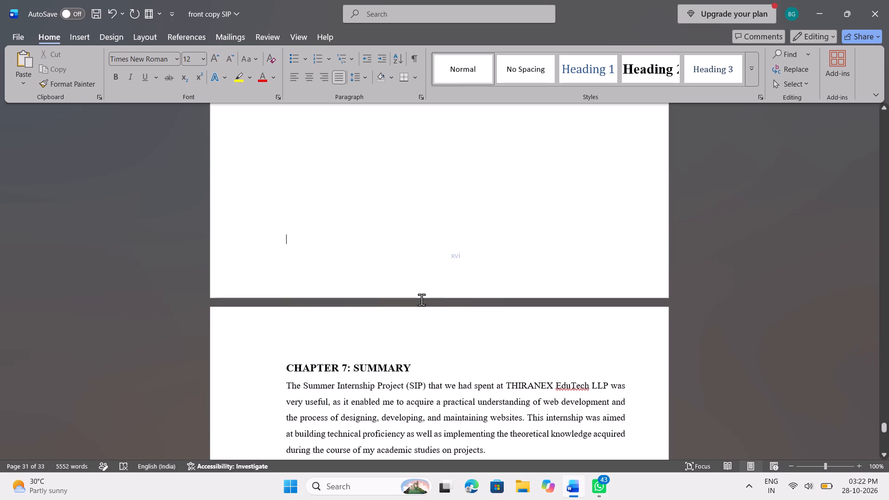
scroll(421, 300, "down", 3)
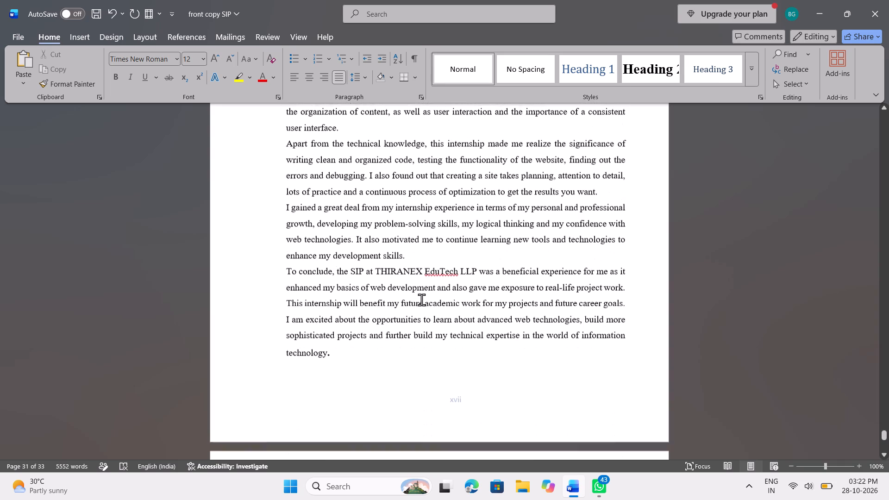
scroll(421, 300, "down", 1)
left_click(313, 306)
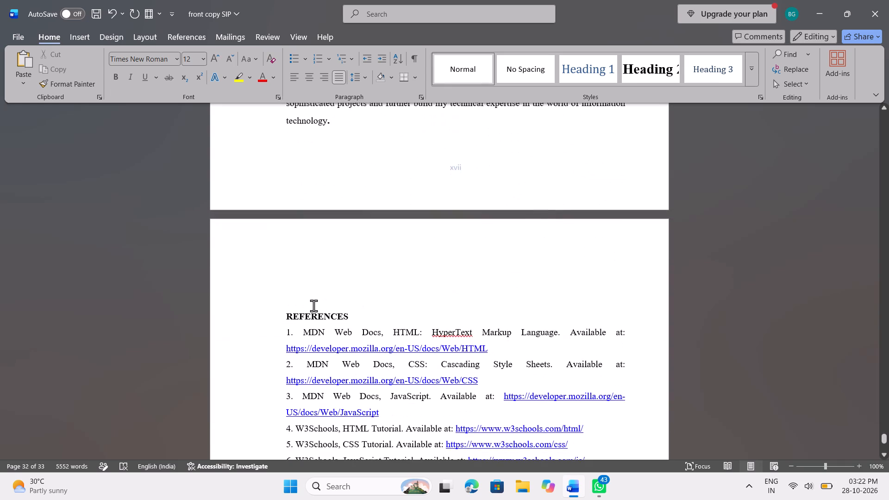
key("BackSpace")
key("BackSpace")
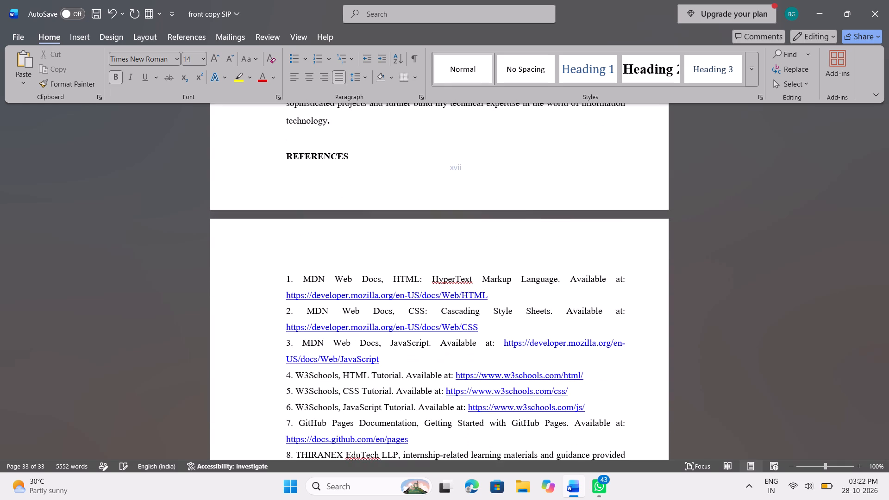
key("Return")
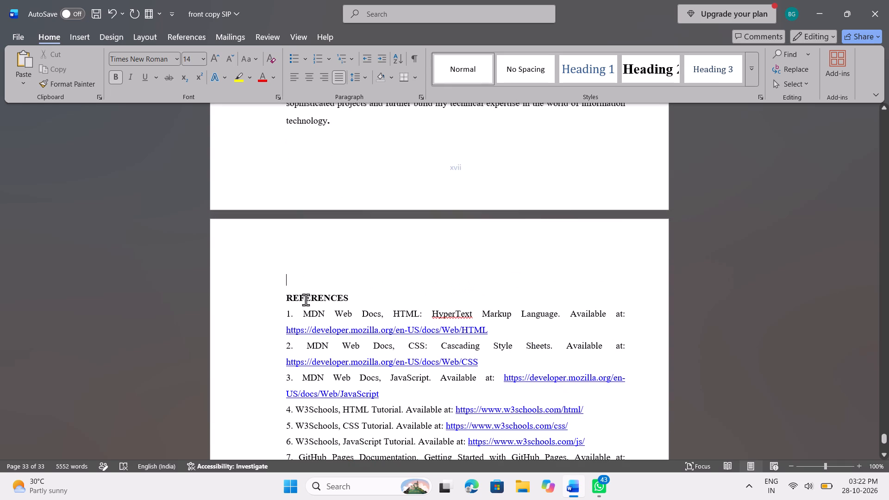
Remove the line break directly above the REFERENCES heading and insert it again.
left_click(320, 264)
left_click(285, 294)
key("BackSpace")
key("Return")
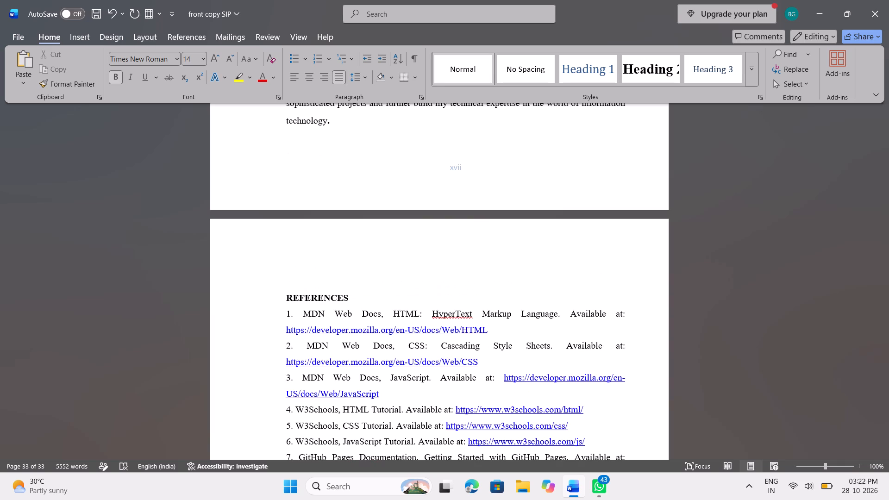
Review the references list to its end, and look back through the report up to the title page.
scroll(285, 294, "down", 2)
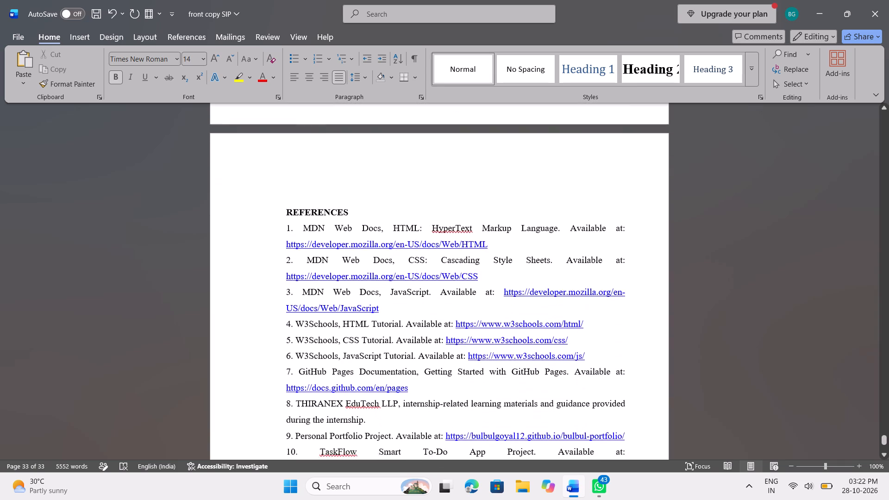
scroll(285, 294, "down", 1)
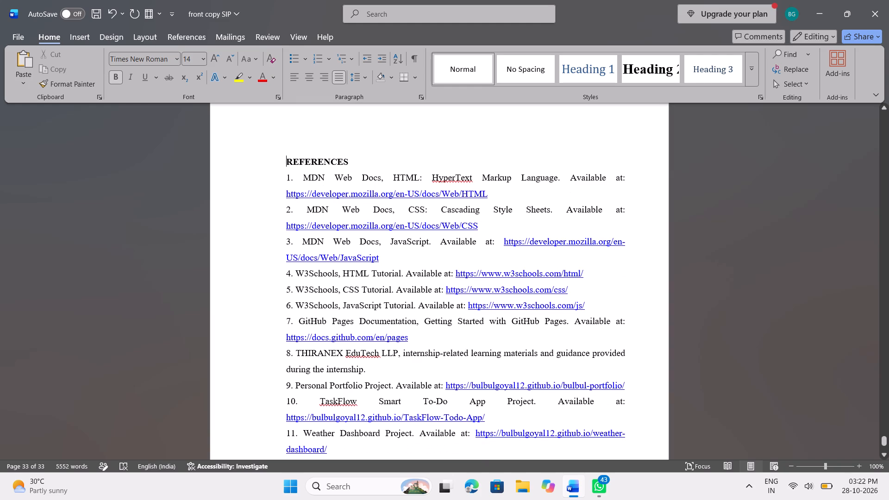
scroll(285, 294, "down", 1)
scroll(285, 294, "up", 1)
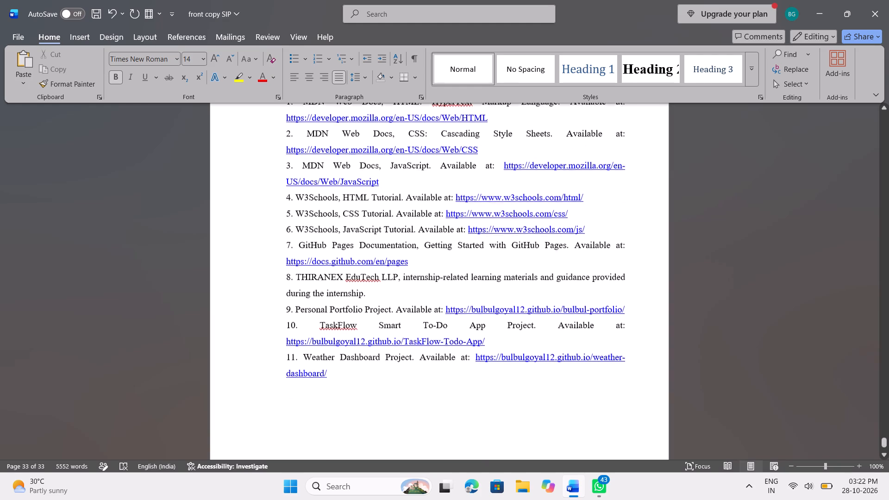
scroll(285, 294, "up", 6)
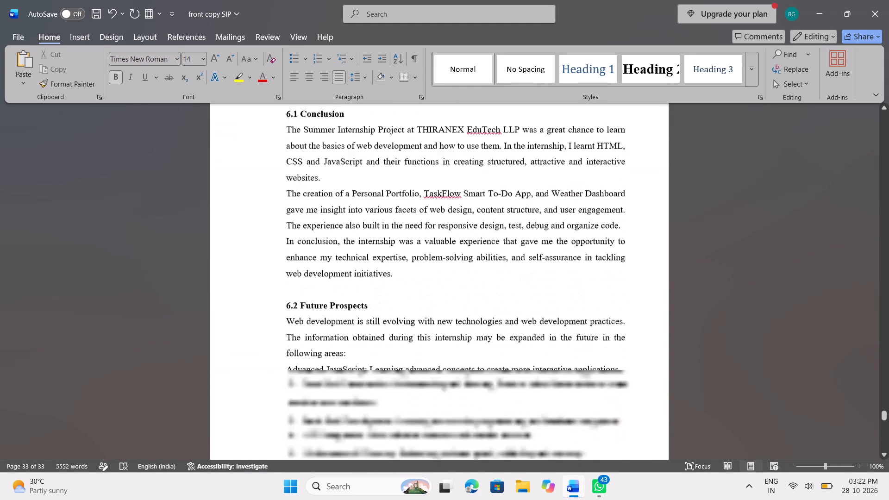
scroll(285, 294, "up", 7)
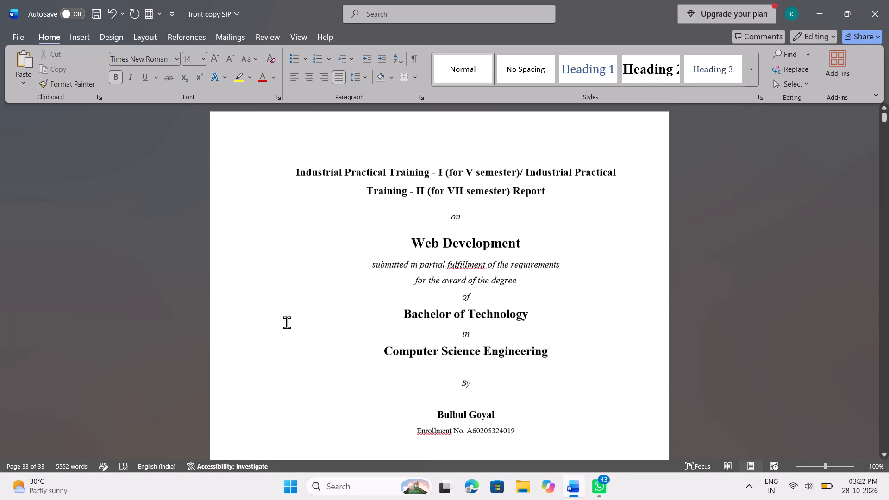
Save the report document.
key("ctrl+s")
key("ctrl+s")
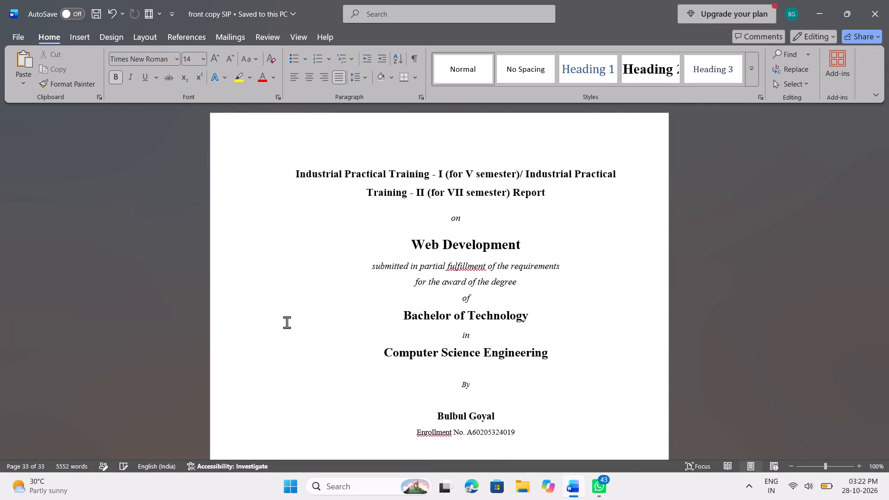
key("ctrl+s")
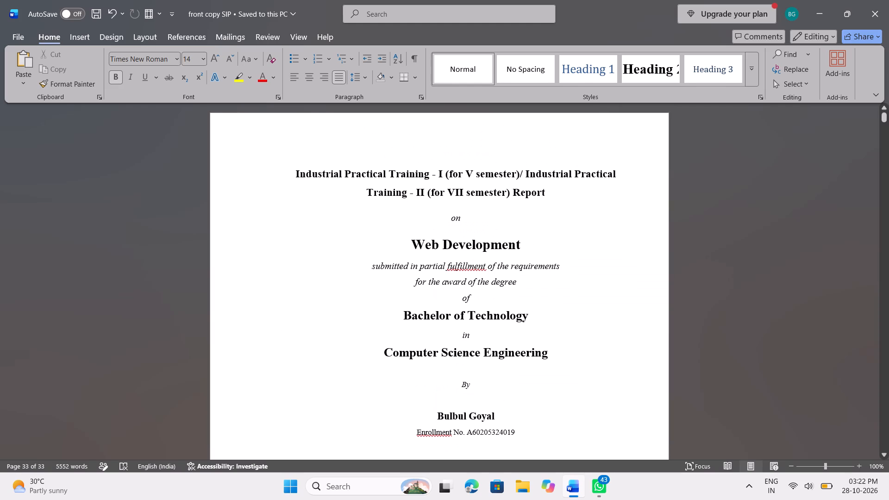